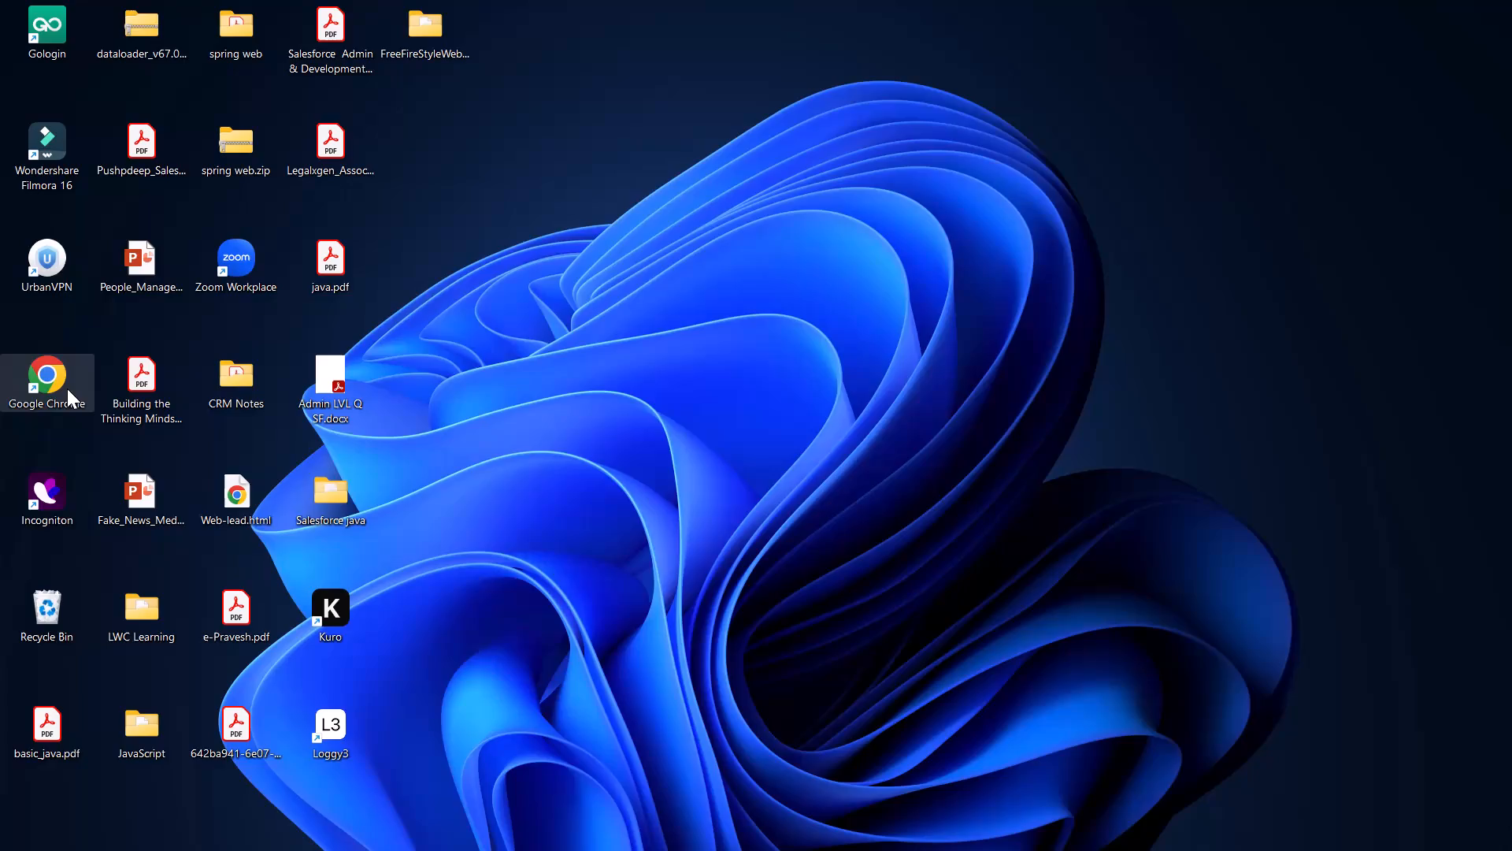
# Launch Google Chrome from the desktop and bring up the Canva home page.
pyautogui.click(67, 388)
pyautogui.click(518, 595)
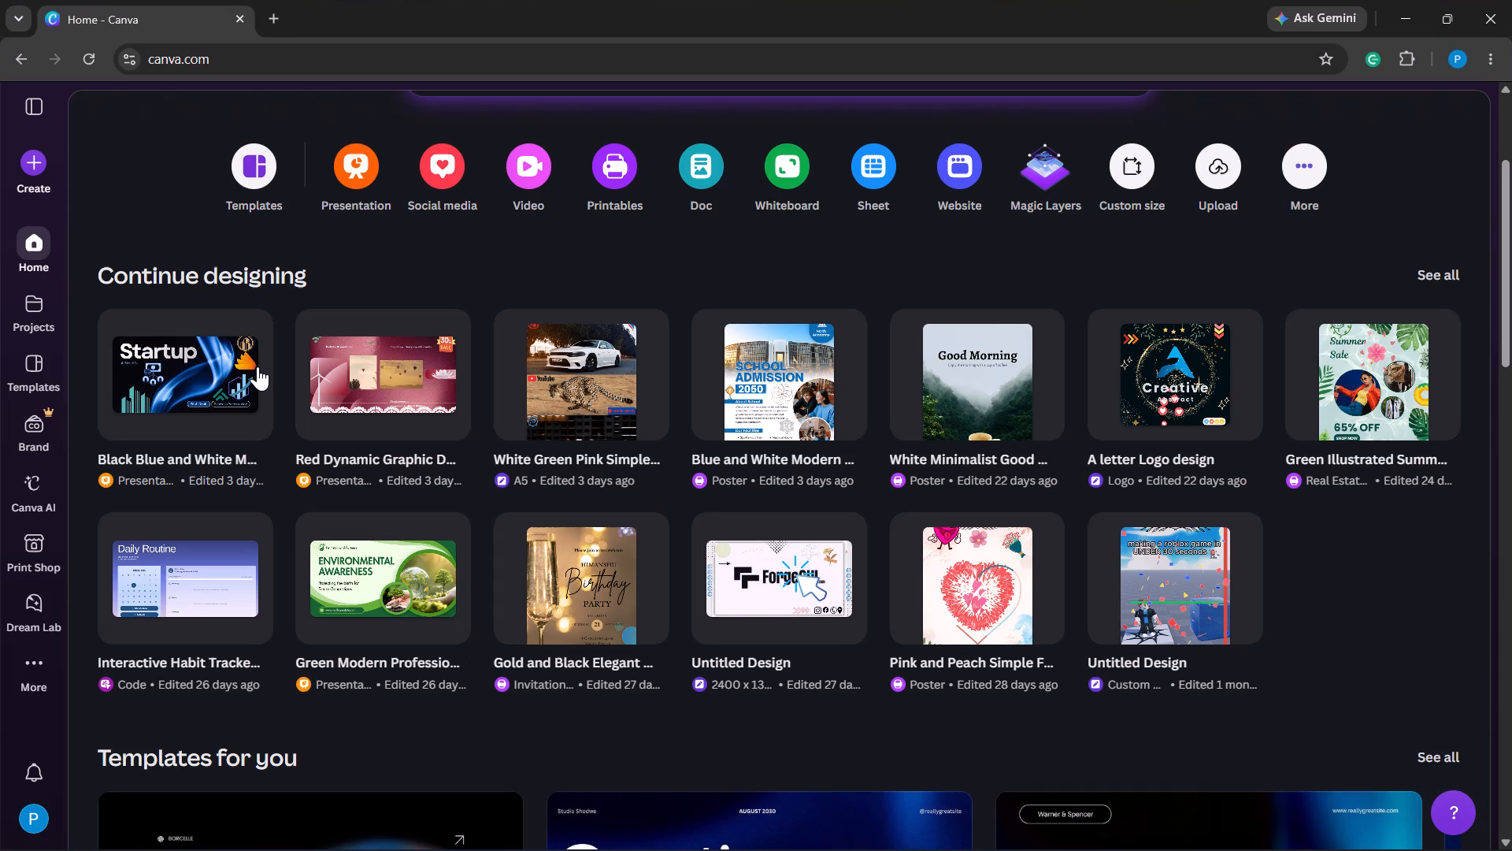
# Browse the Canva home page and open the Presentation template category.
pyautogui.scroll(-1, 327, 459)
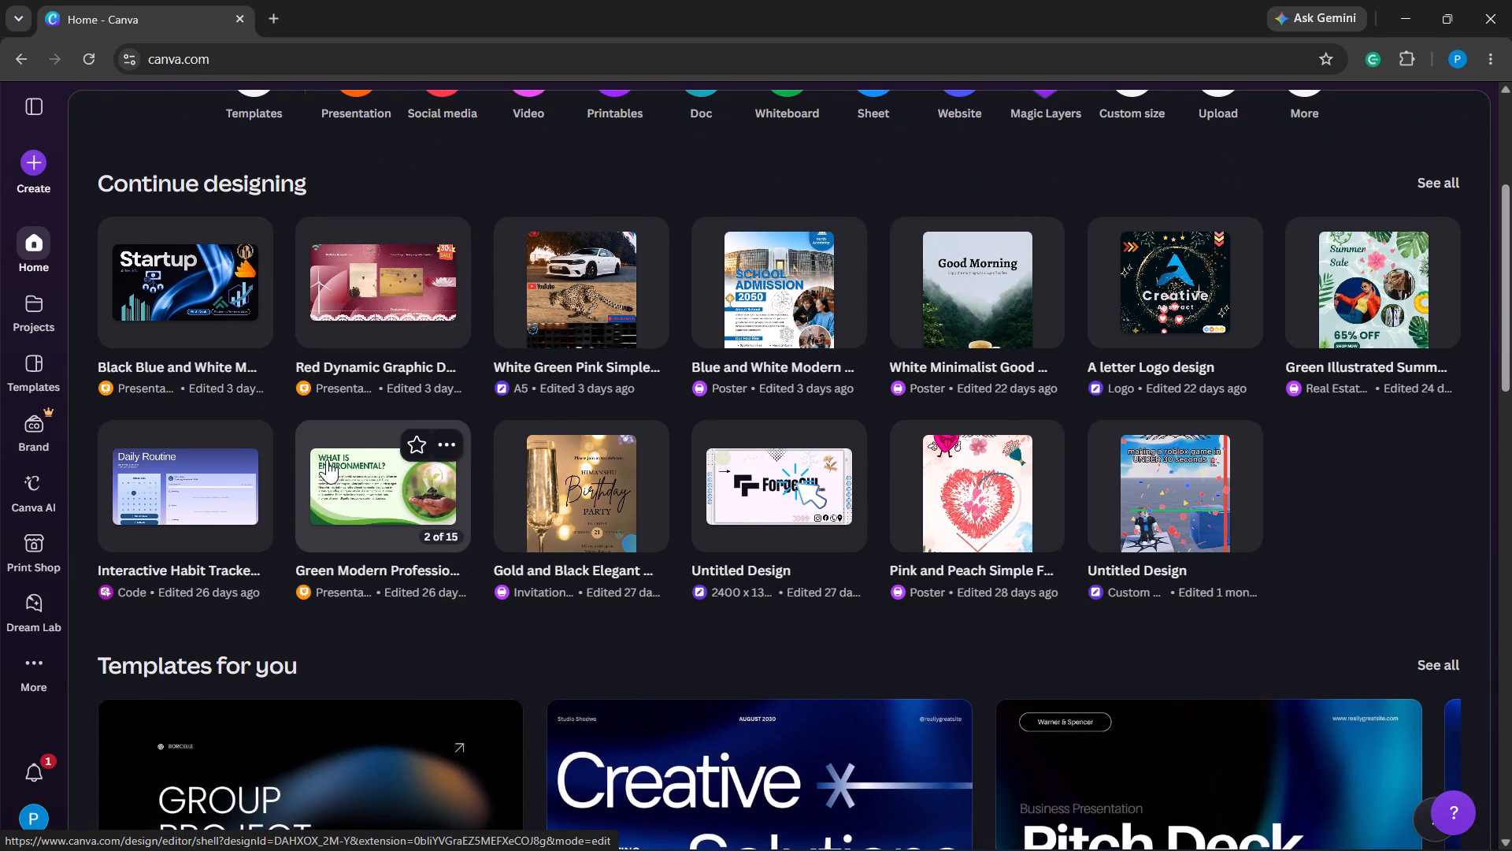
pyautogui.scroll(-2, 493, 611)
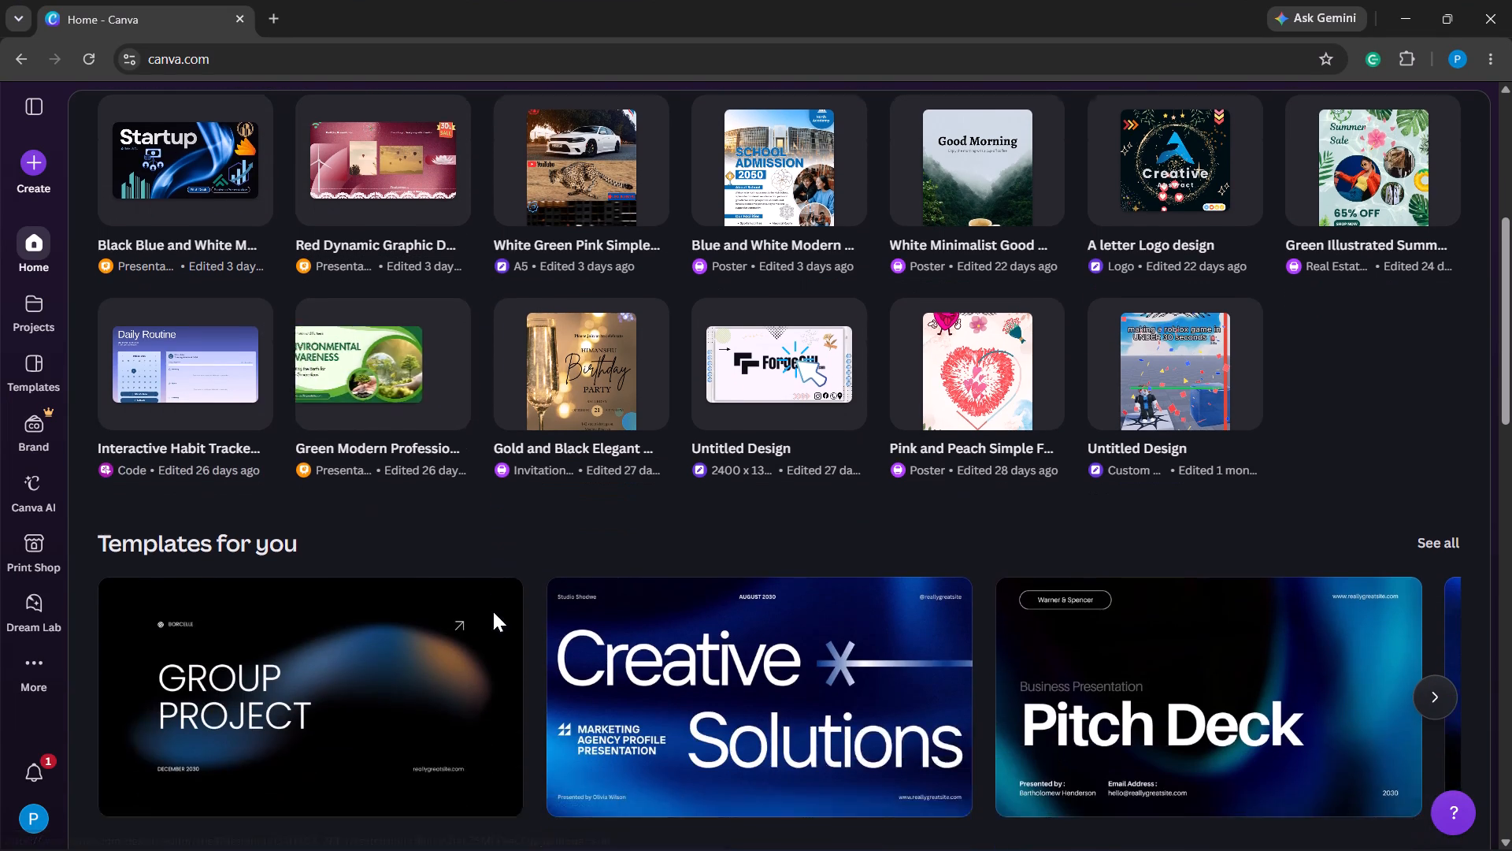
pyautogui.scroll(-5, 493, 611)
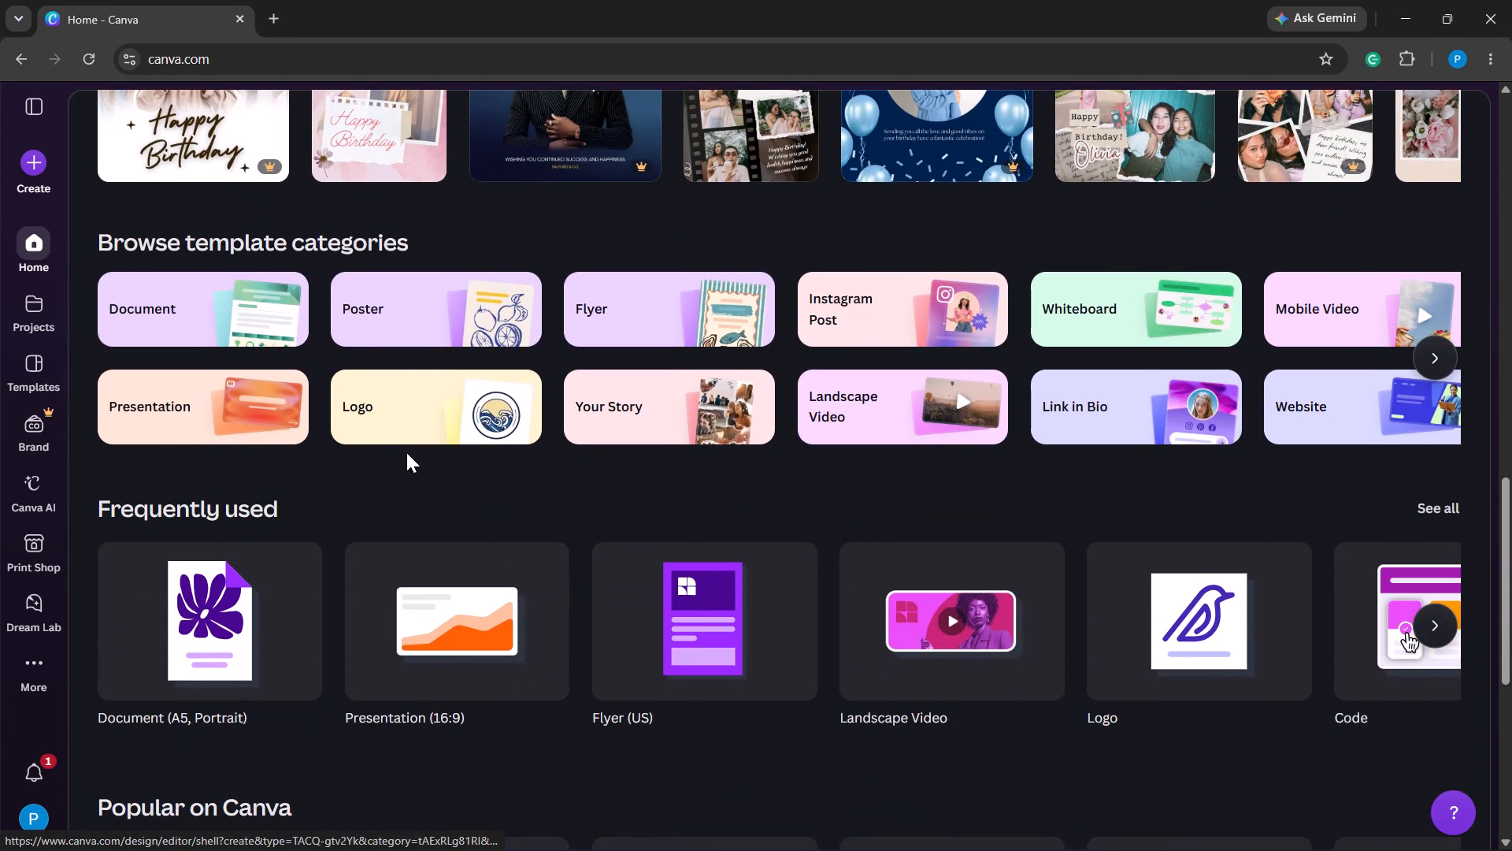
pyautogui.click(243, 407)
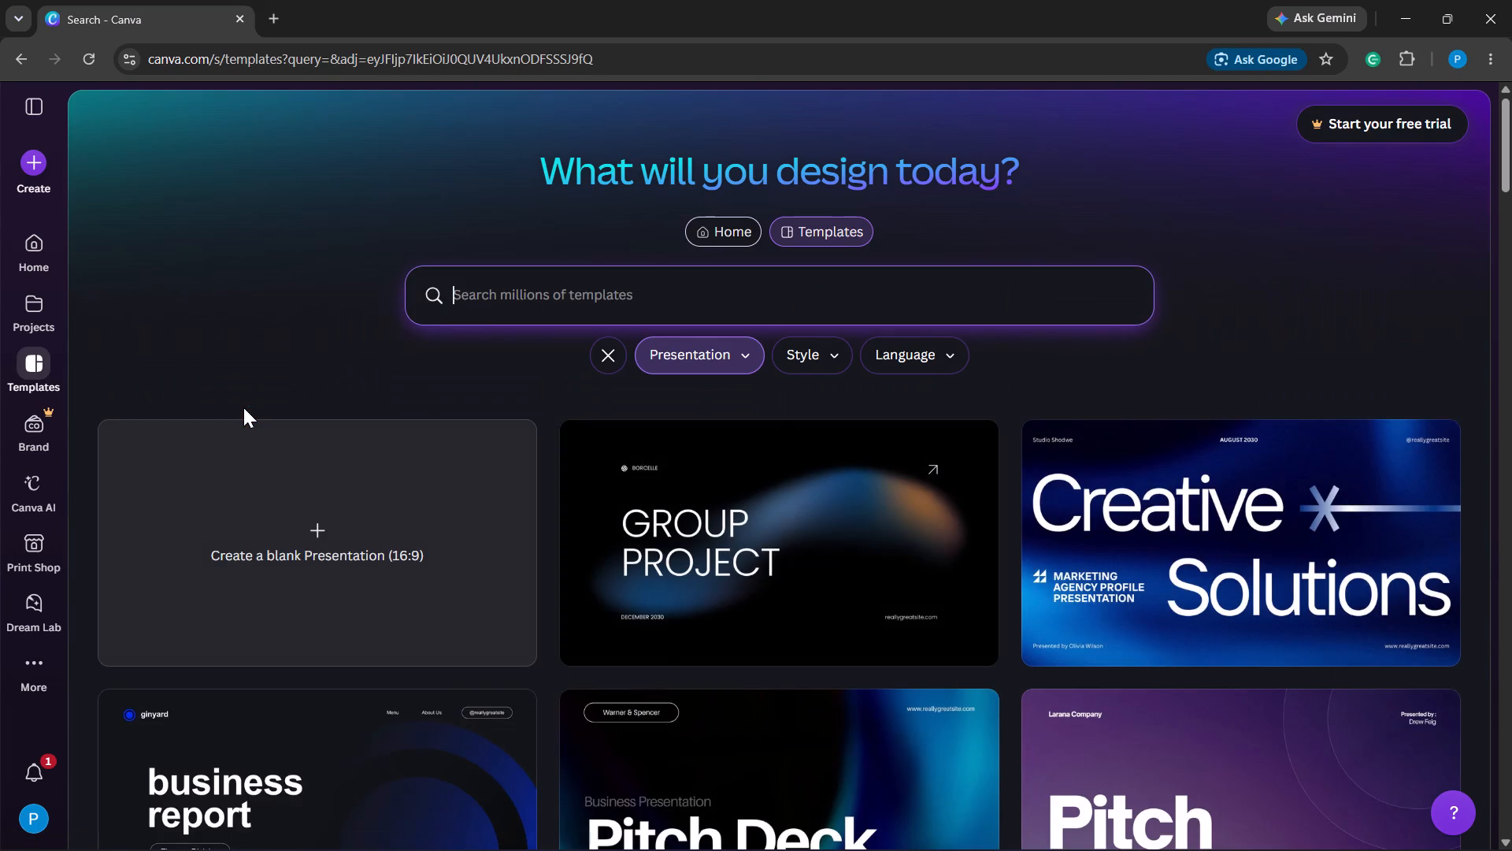
# Preview the blue Creative Solutions marketing agency profile presentation template and look through its details.
pyautogui.scroll(-3, 435, 696)
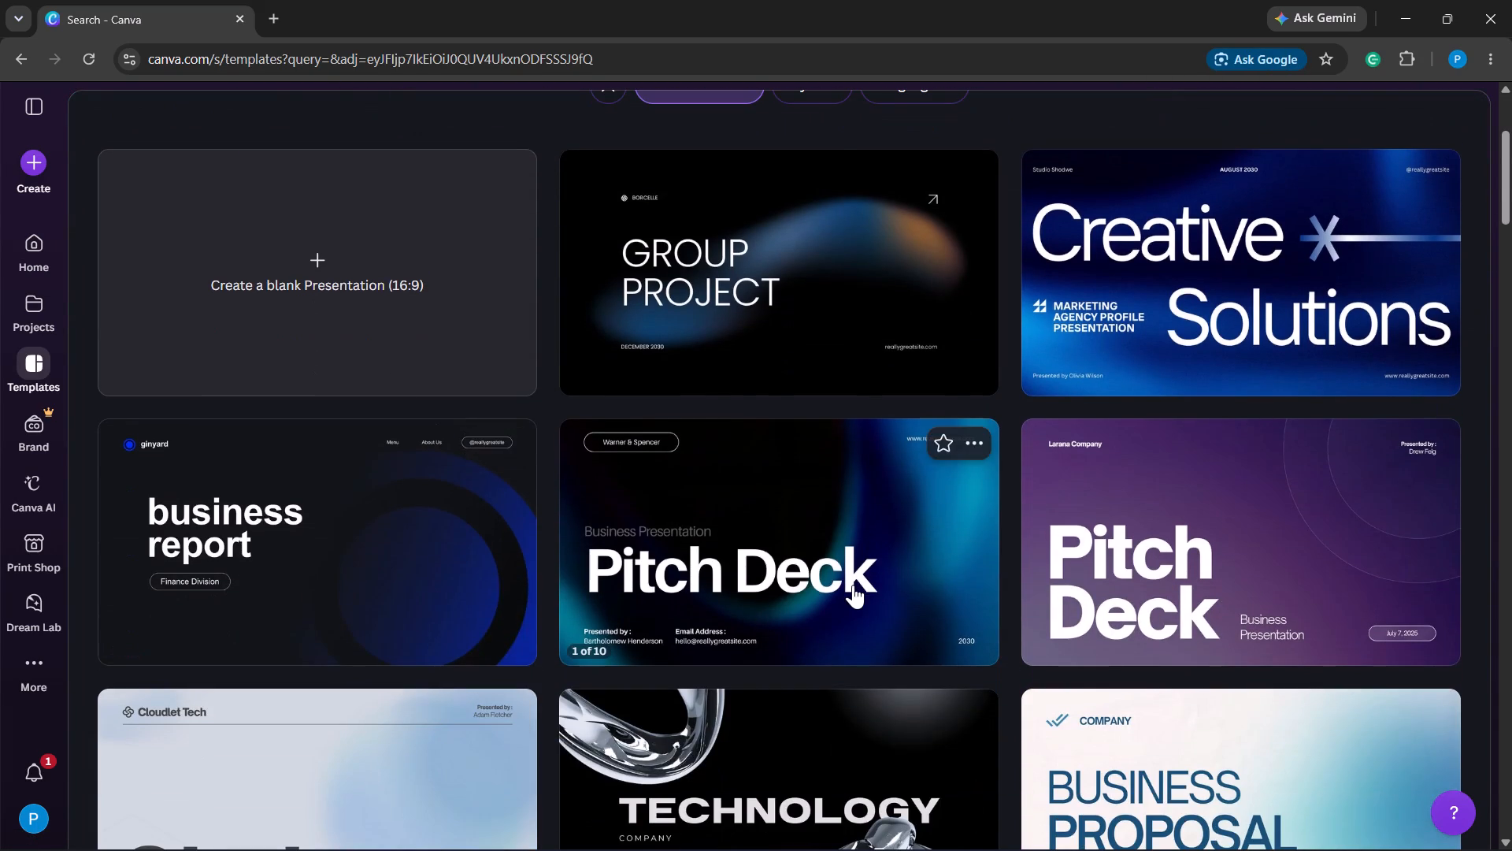
pyautogui.click(1210, 262)
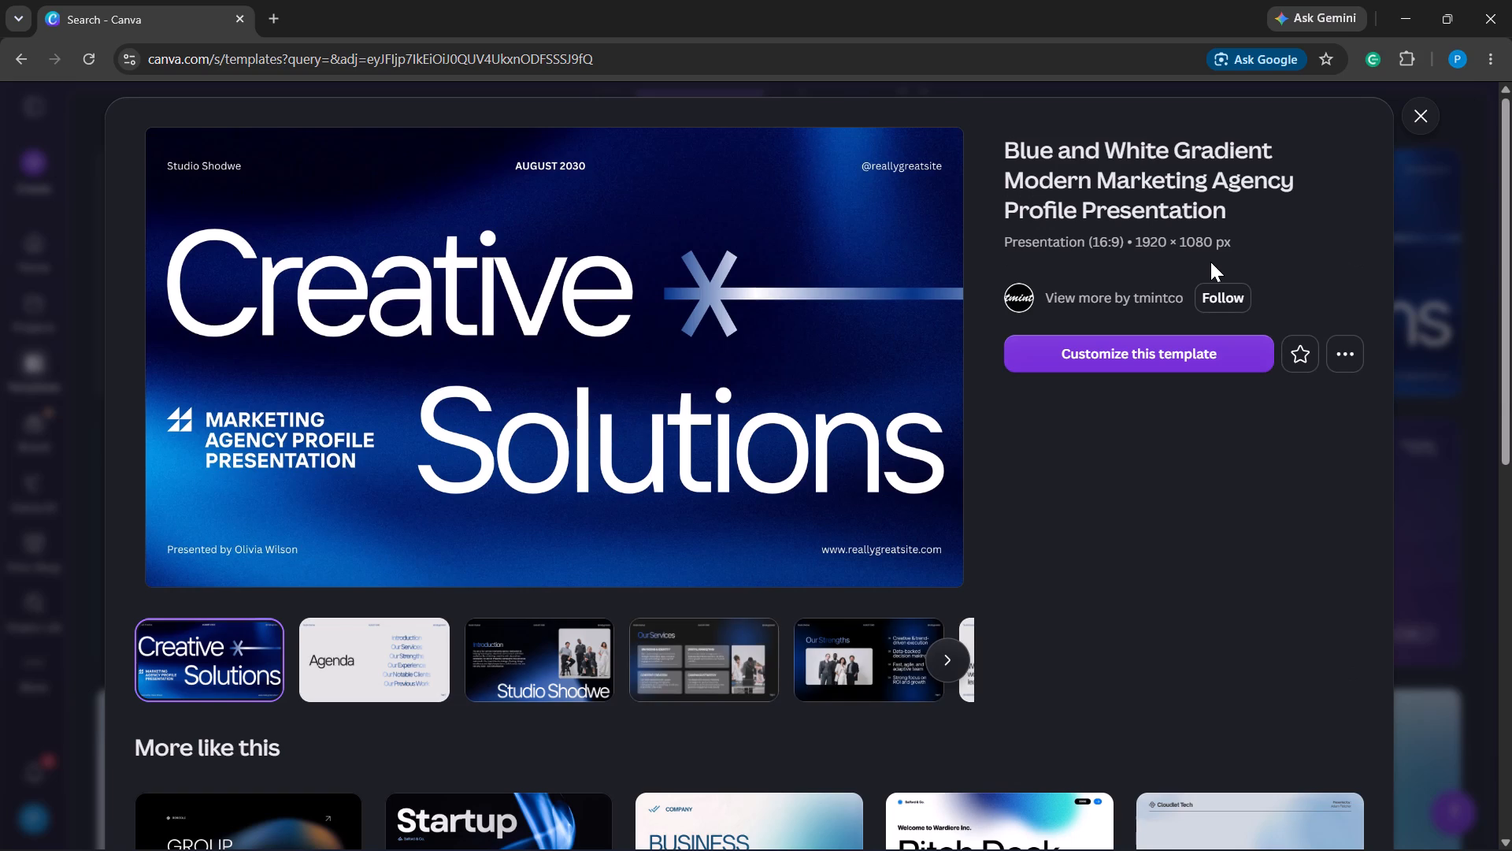
pyautogui.scroll(-5, 1089, 509)
pyautogui.hscroll(8, 1089, 509)
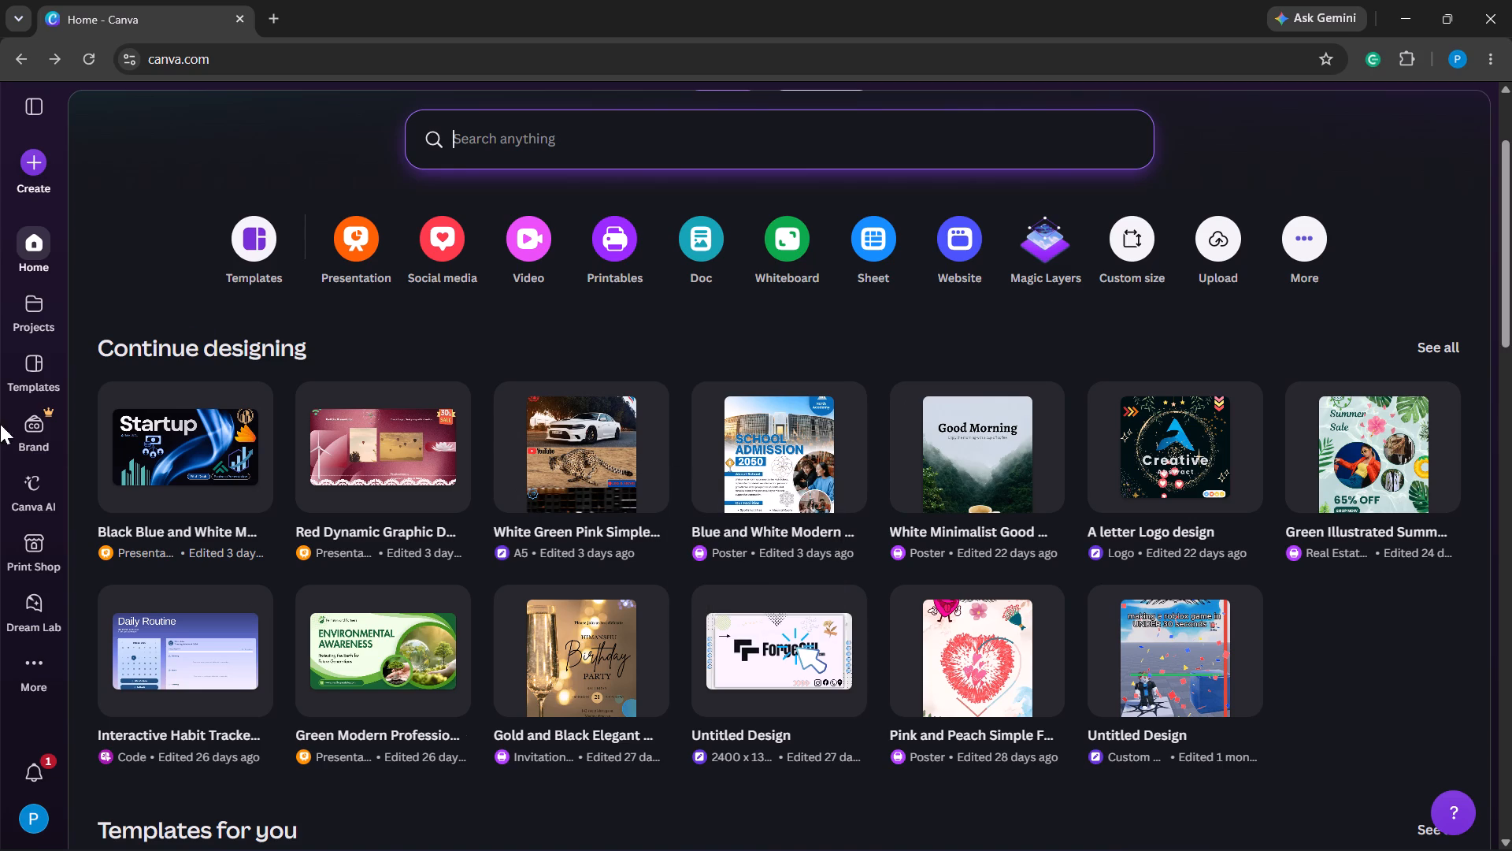
# Open the recent White Green Pink Simple A5 document from the home page and look through its first pages.
pyautogui.click(580, 517)
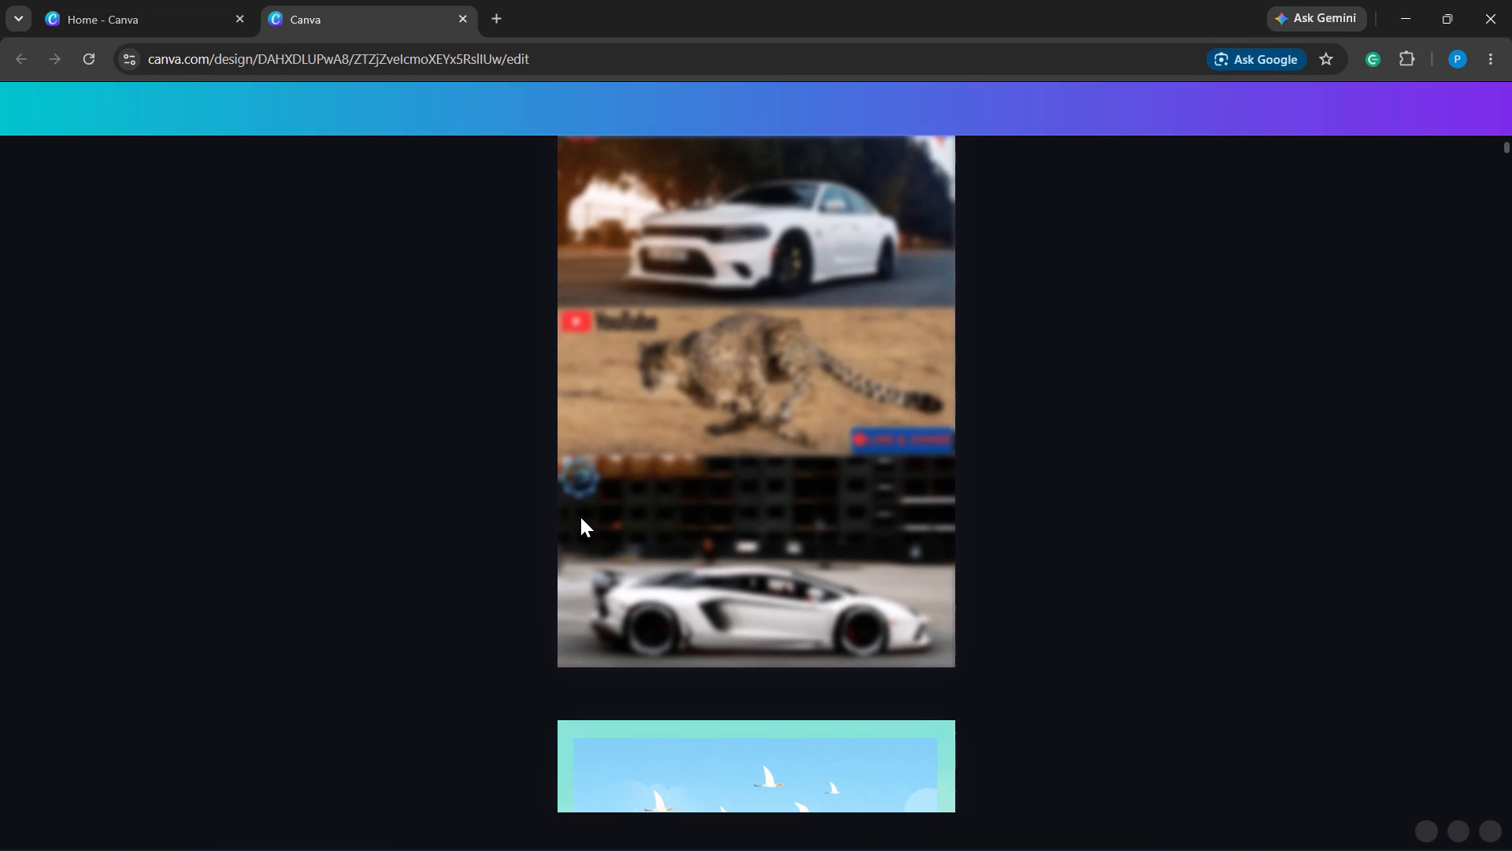
pyautogui.scroll(-3, 656, 418)
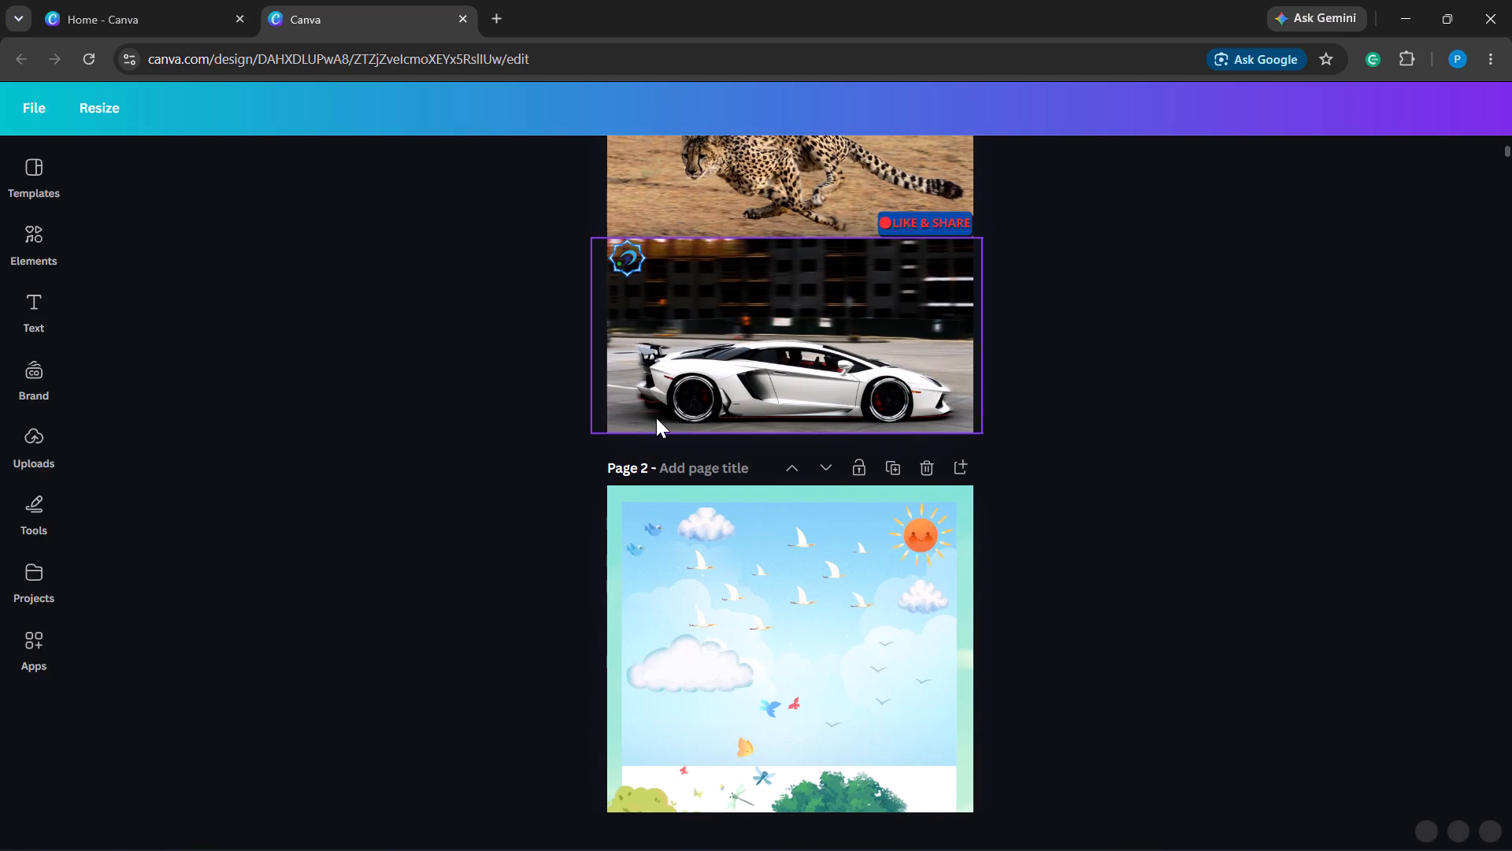
pyautogui.scroll(-6, 656, 418)
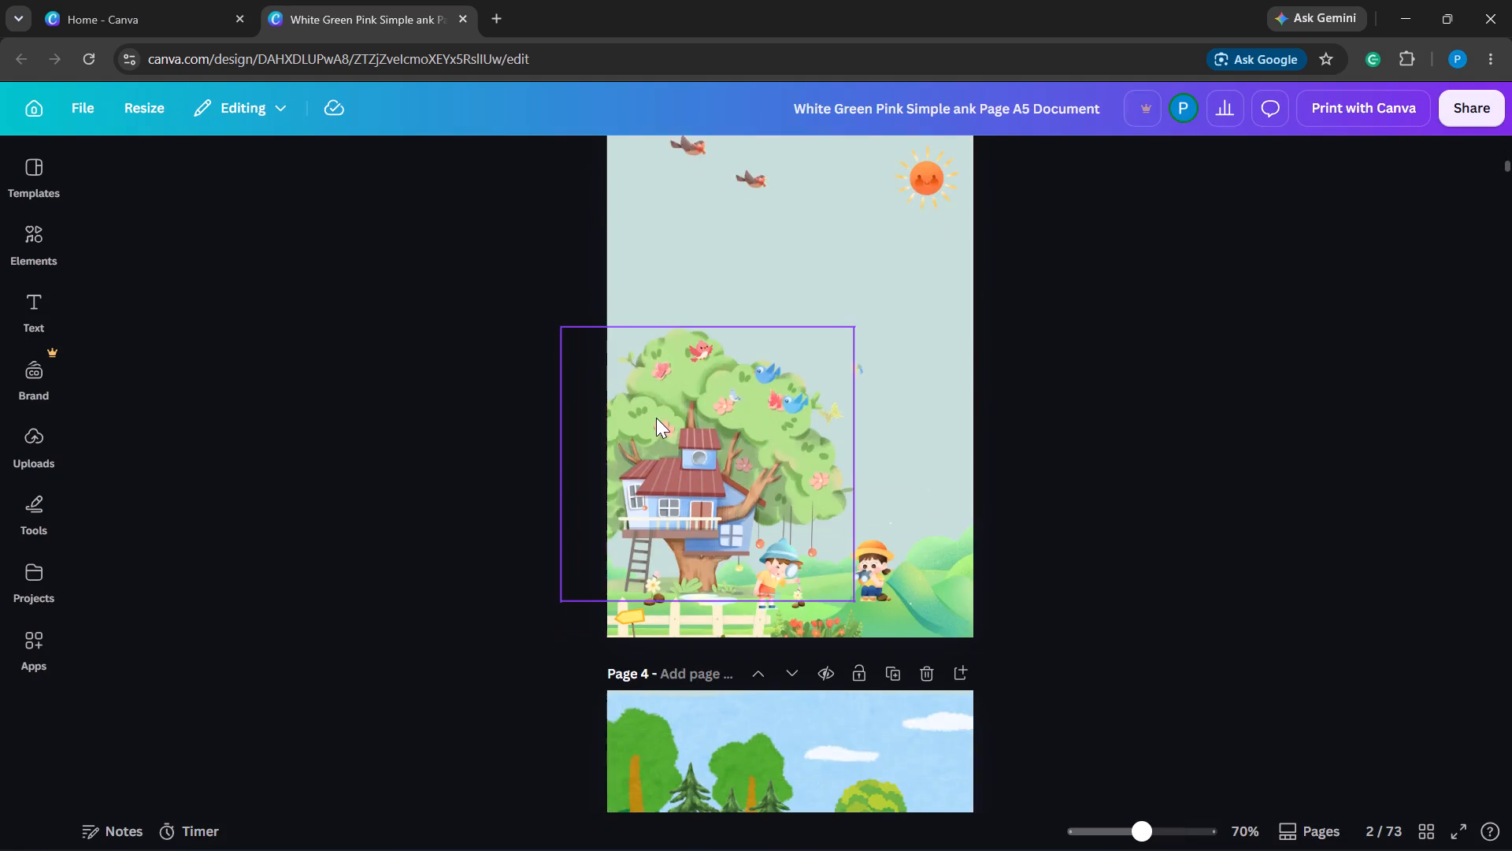
pyautogui.scroll(-2, 656, 418)
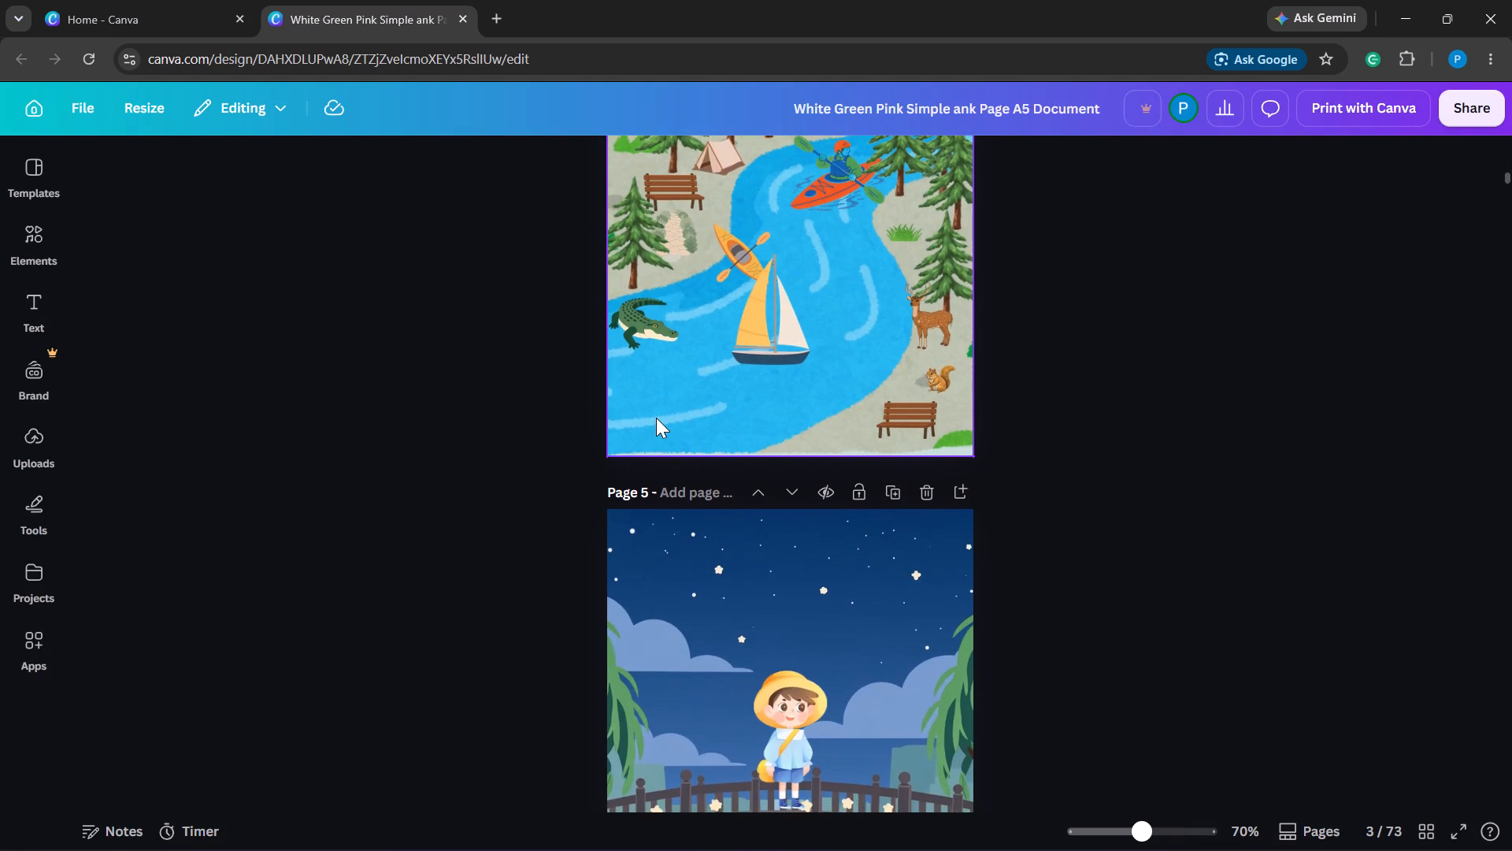
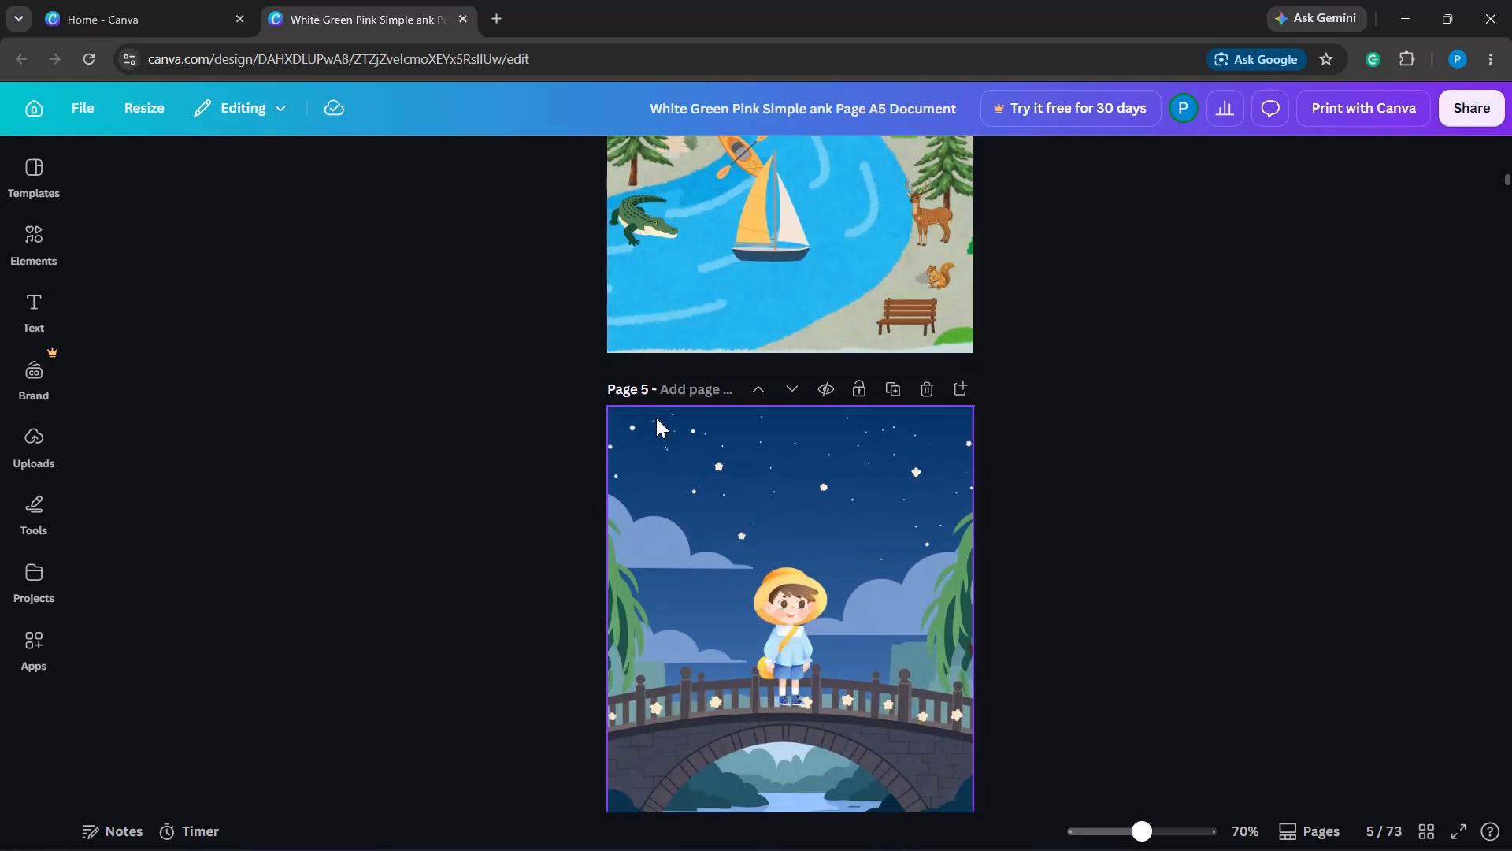
# Look through the document's illustrated pages from page 5 to the farm scenes on pages 35 and 36.
pyautogui.scroll(-2, 656, 418)
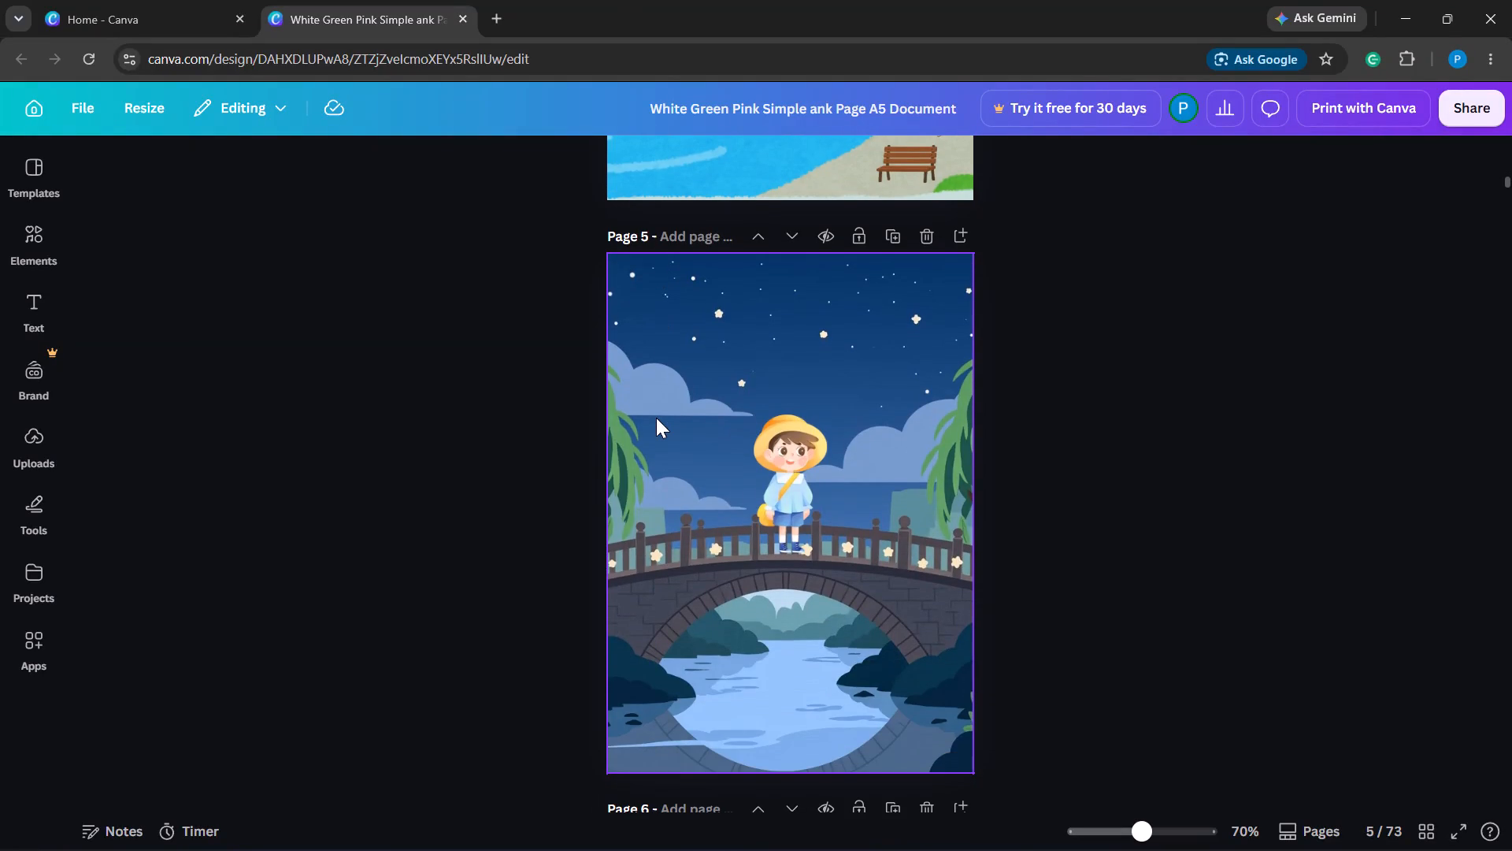
pyautogui.scroll(-11, 656, 418)
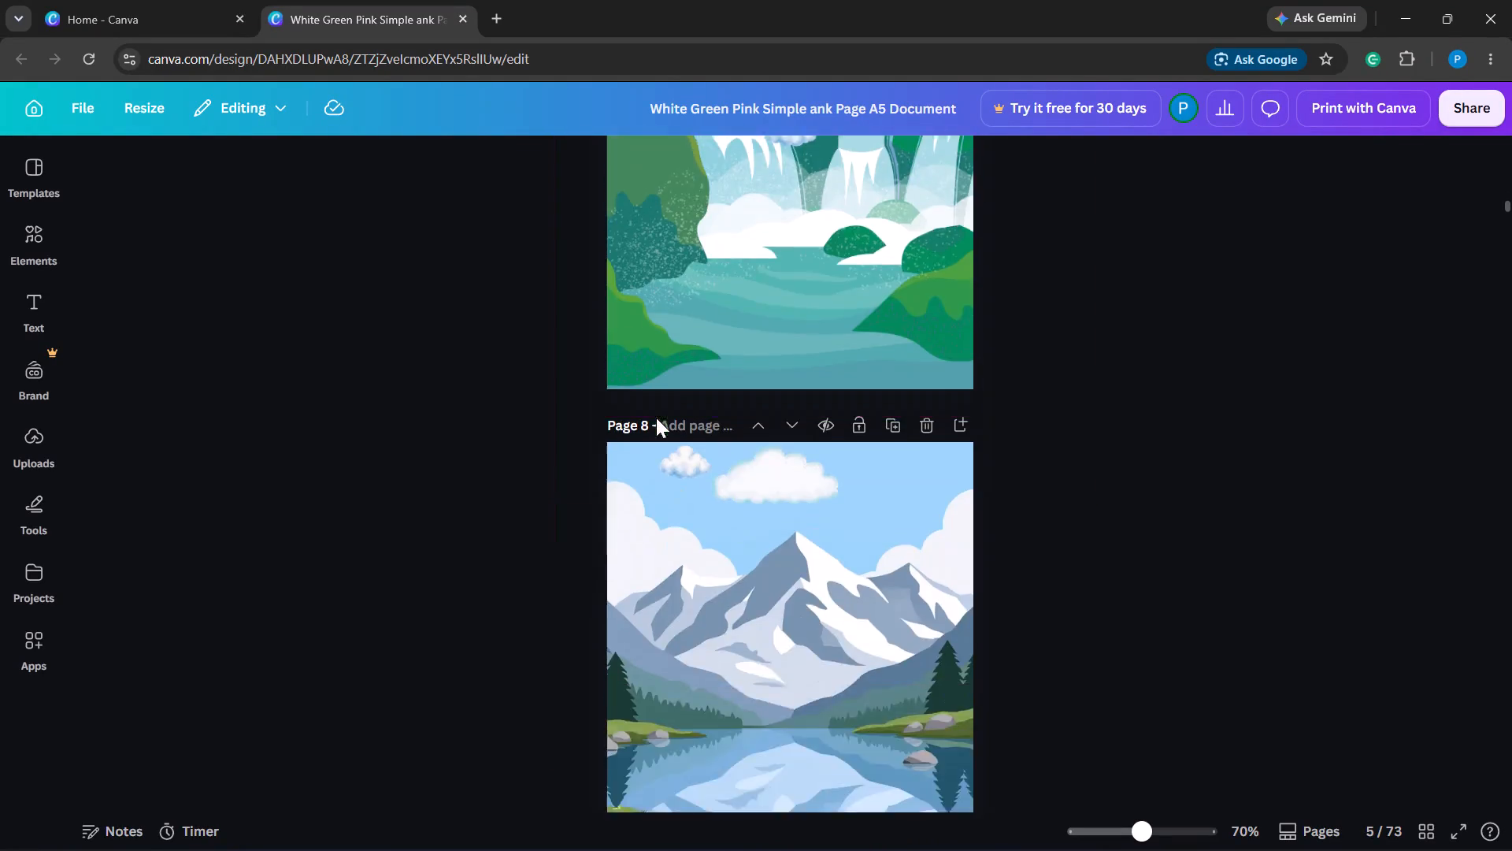
pyautogui.scroll(-13, 656, 418)
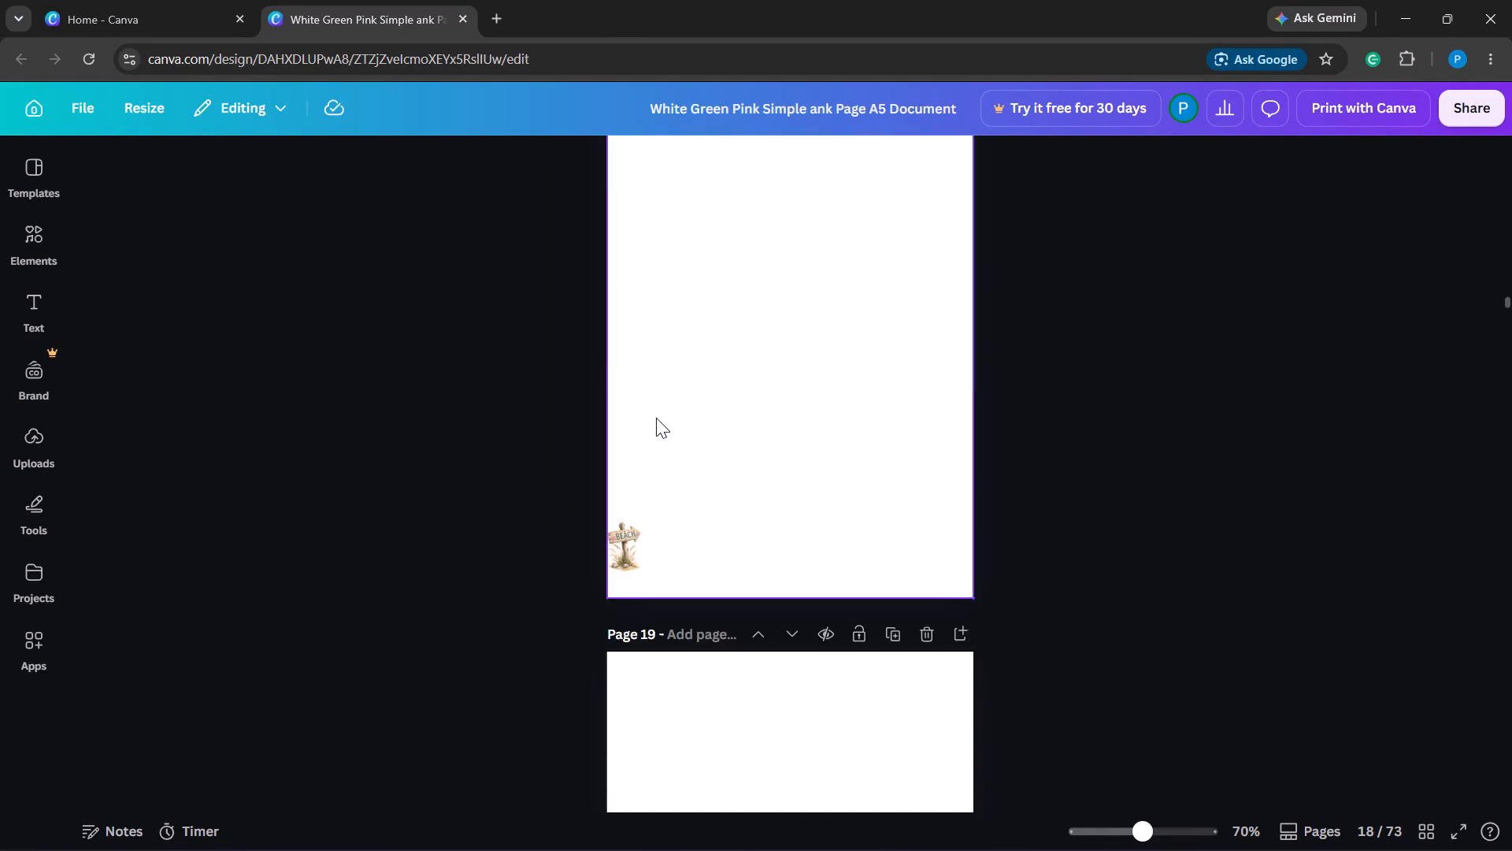
pyautogui.scroll(-2, 656, 418)
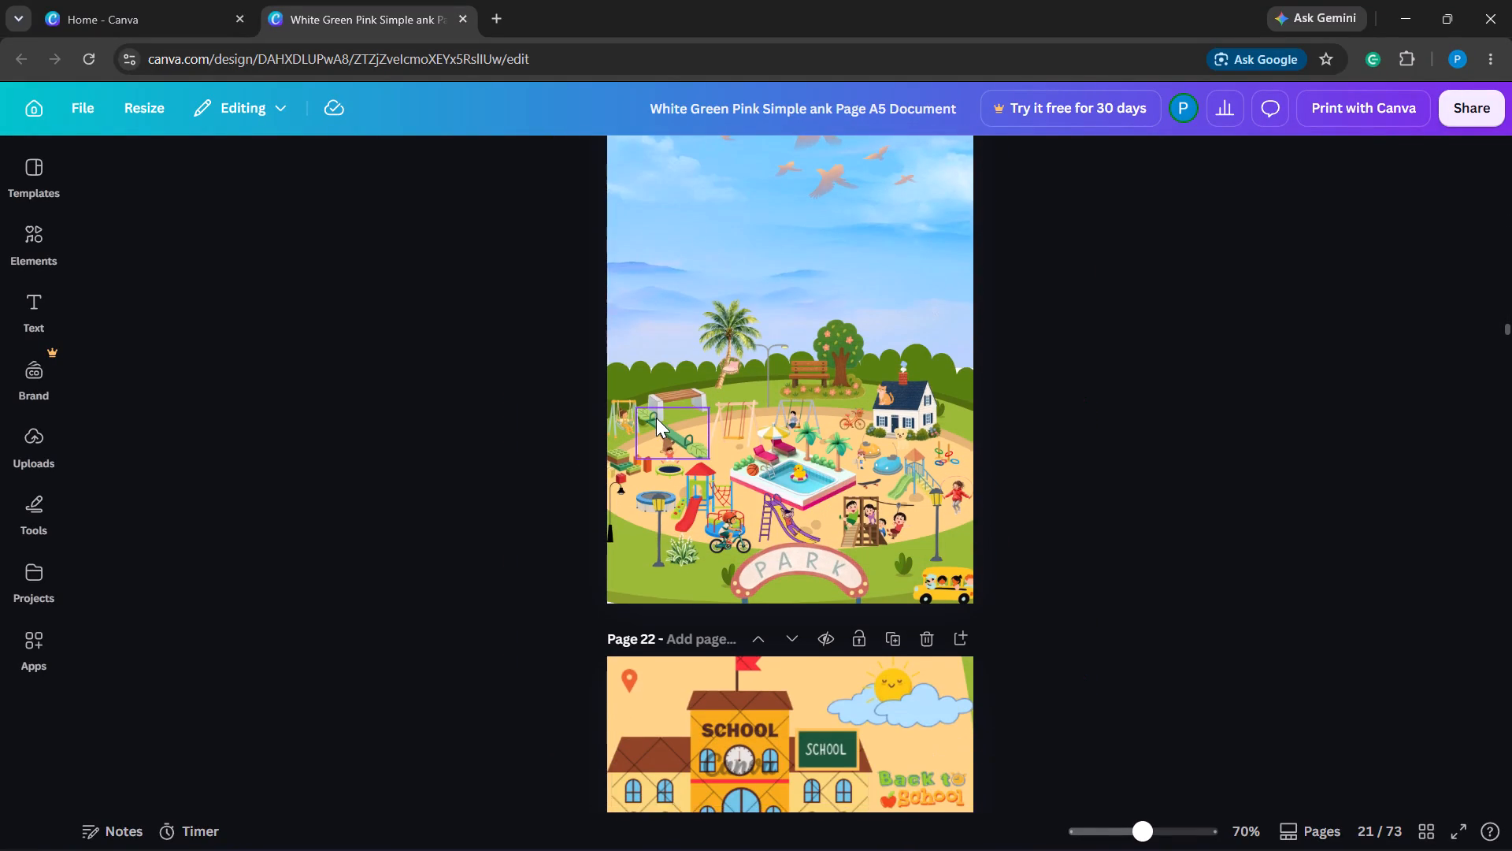
pyautogui.scroll(-1, 656, 418)
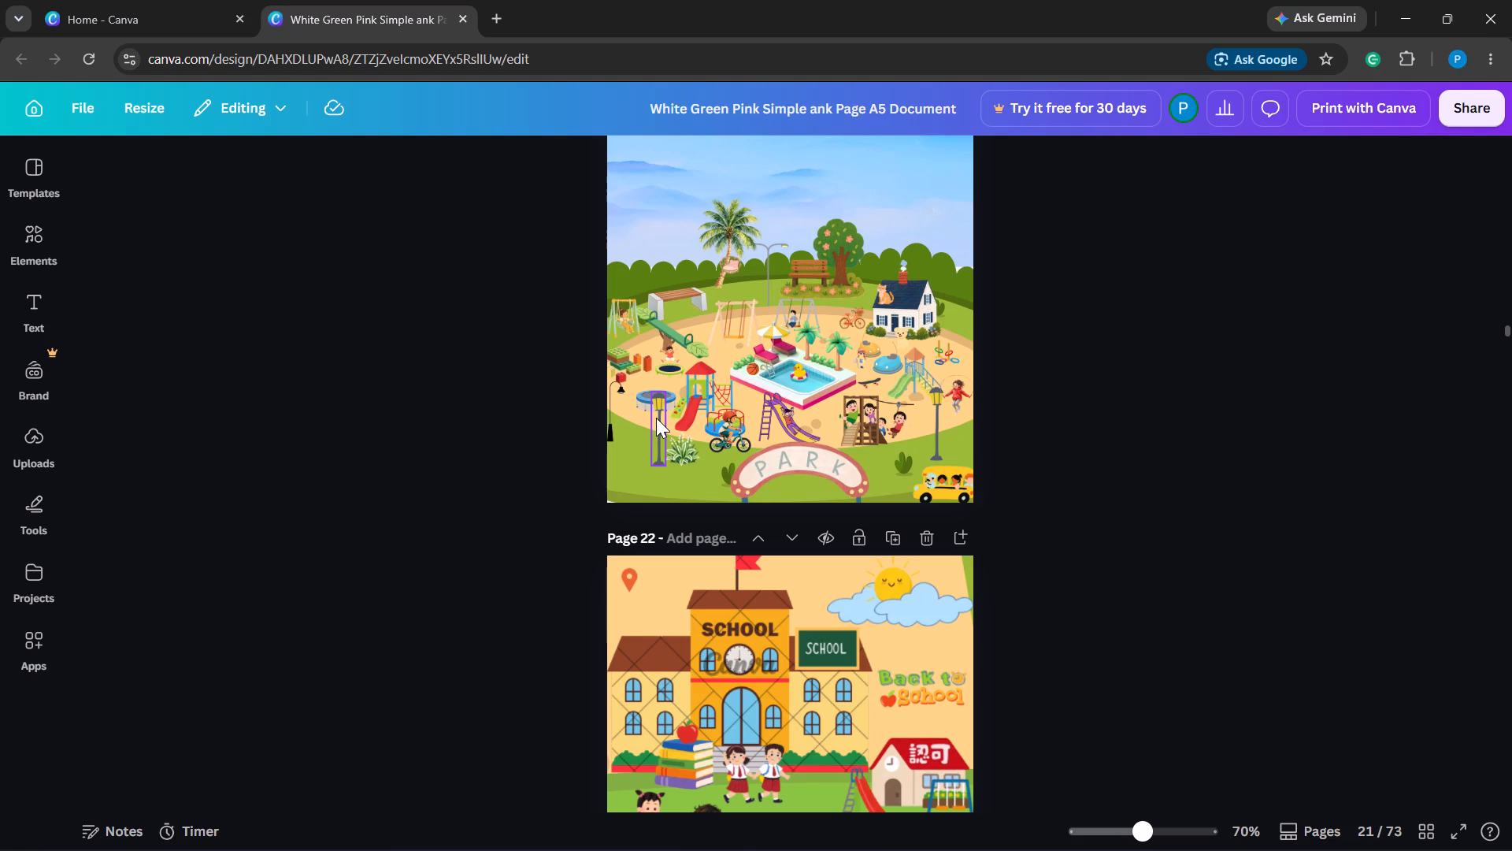
pyautogui.scroll(-8, 656, 418)
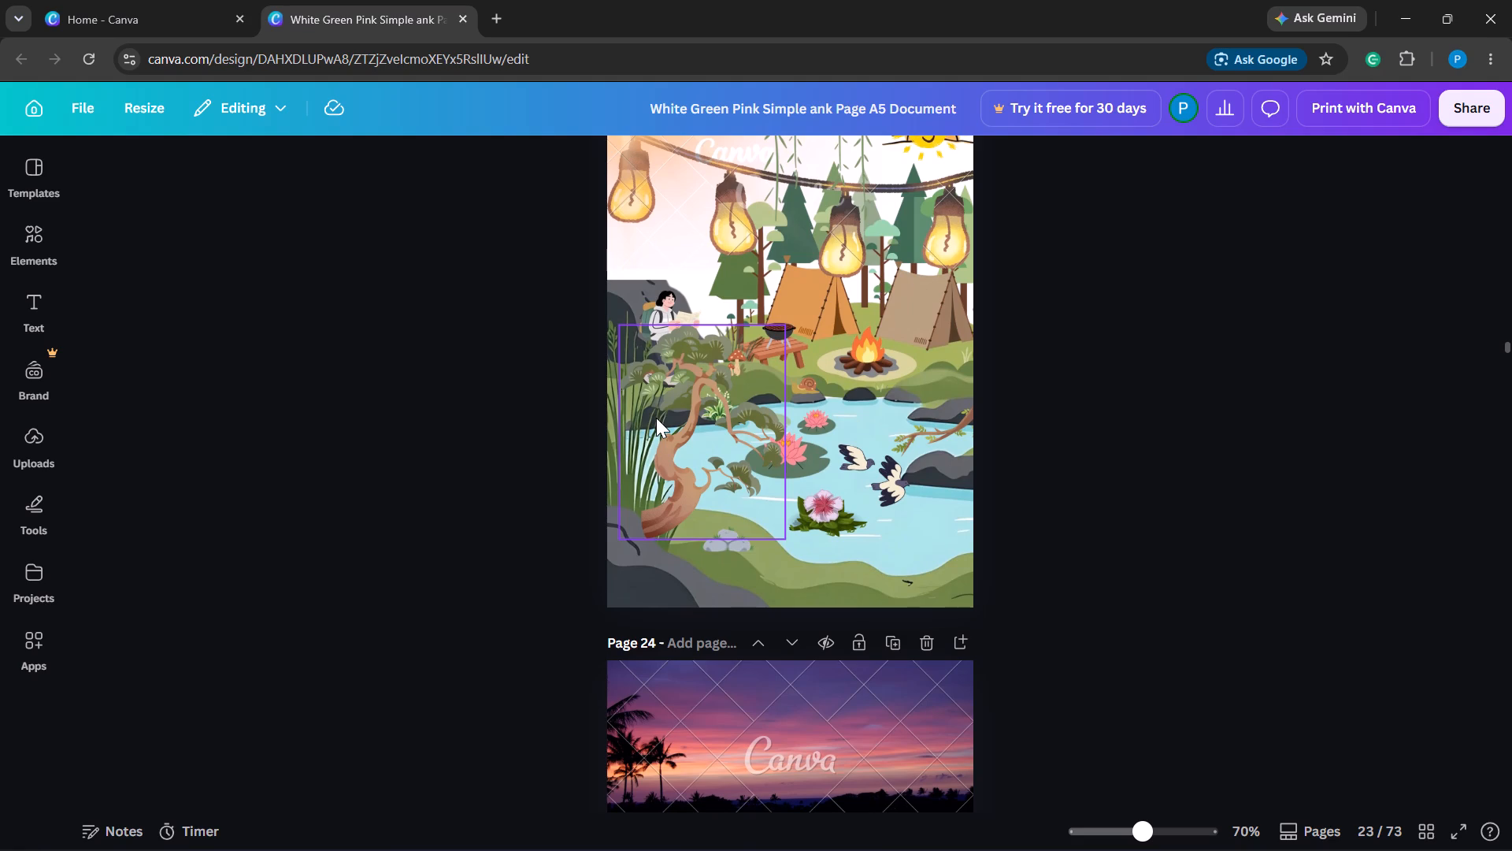
pyautogui.scroll(-9, 656, 418)
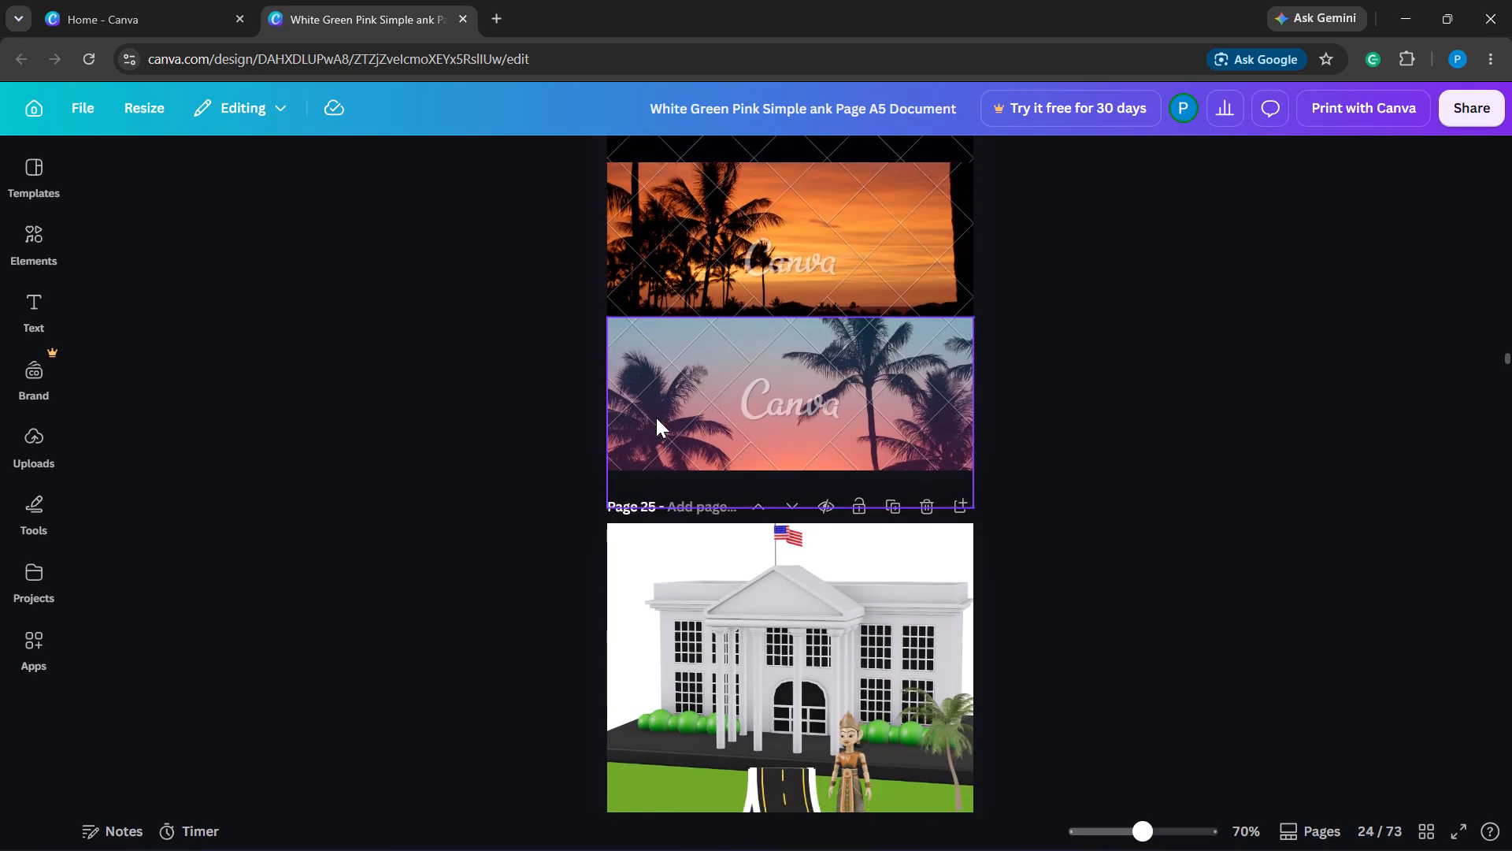
pyautogui.scroll(-8, 656, 418)
pyautogui.scroll(2, 656, 418)
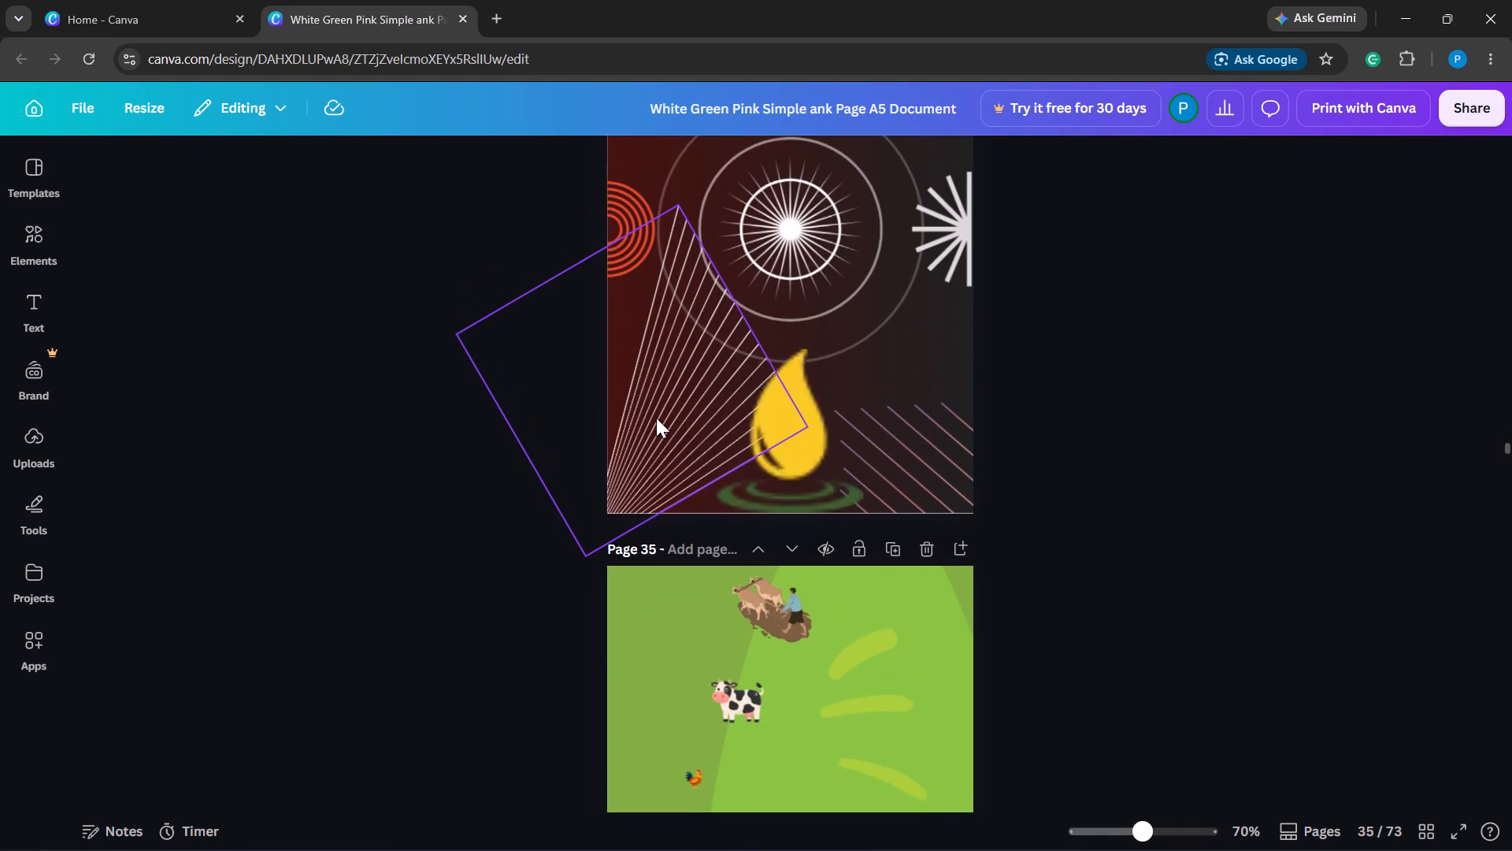
pyautogui.scroll(1, 656, 418)
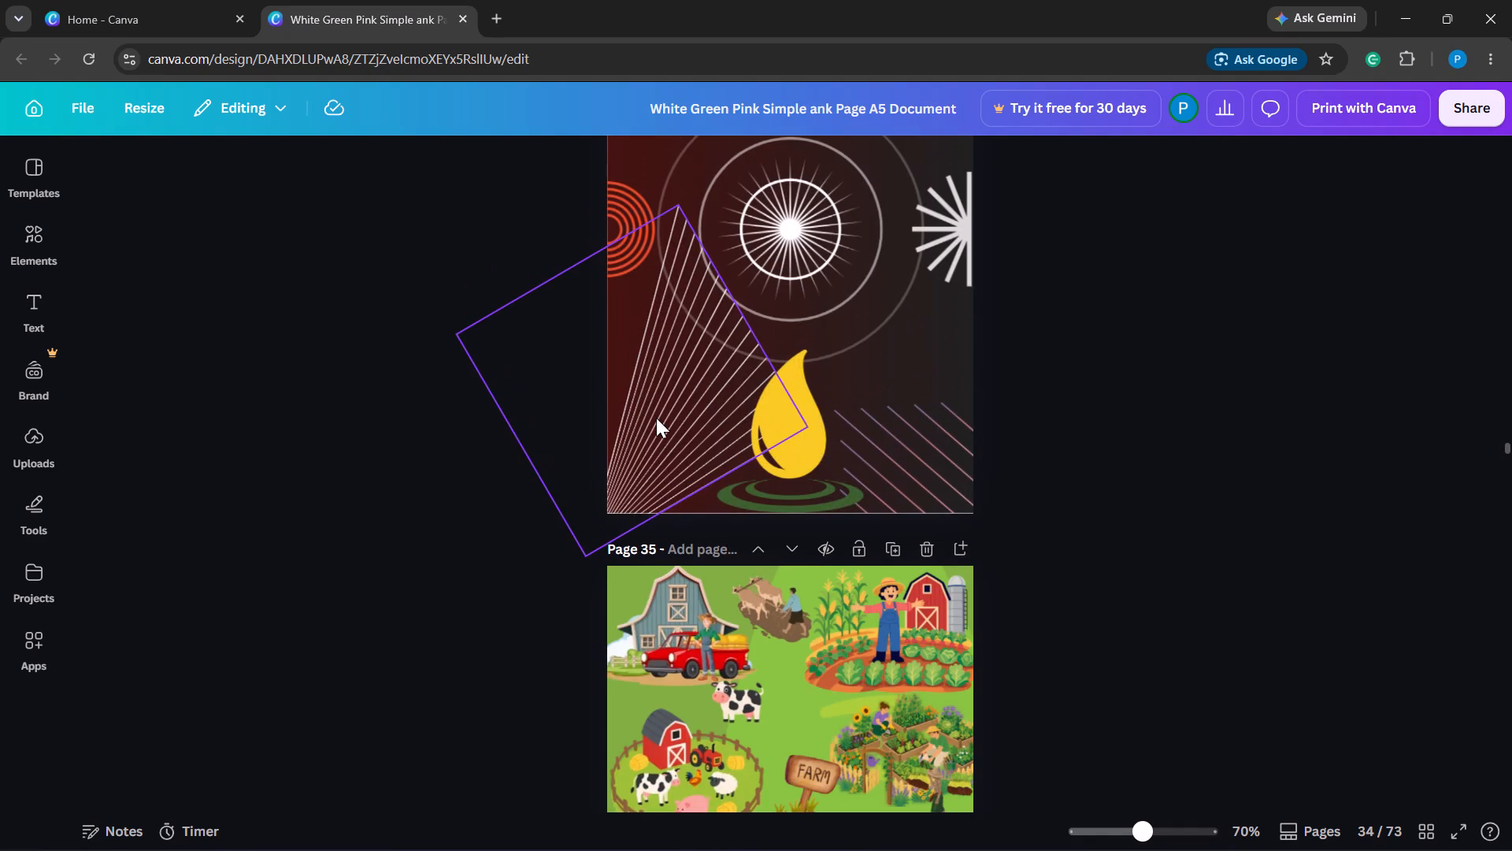
pyautogui.scroll(-4, 656, 418)
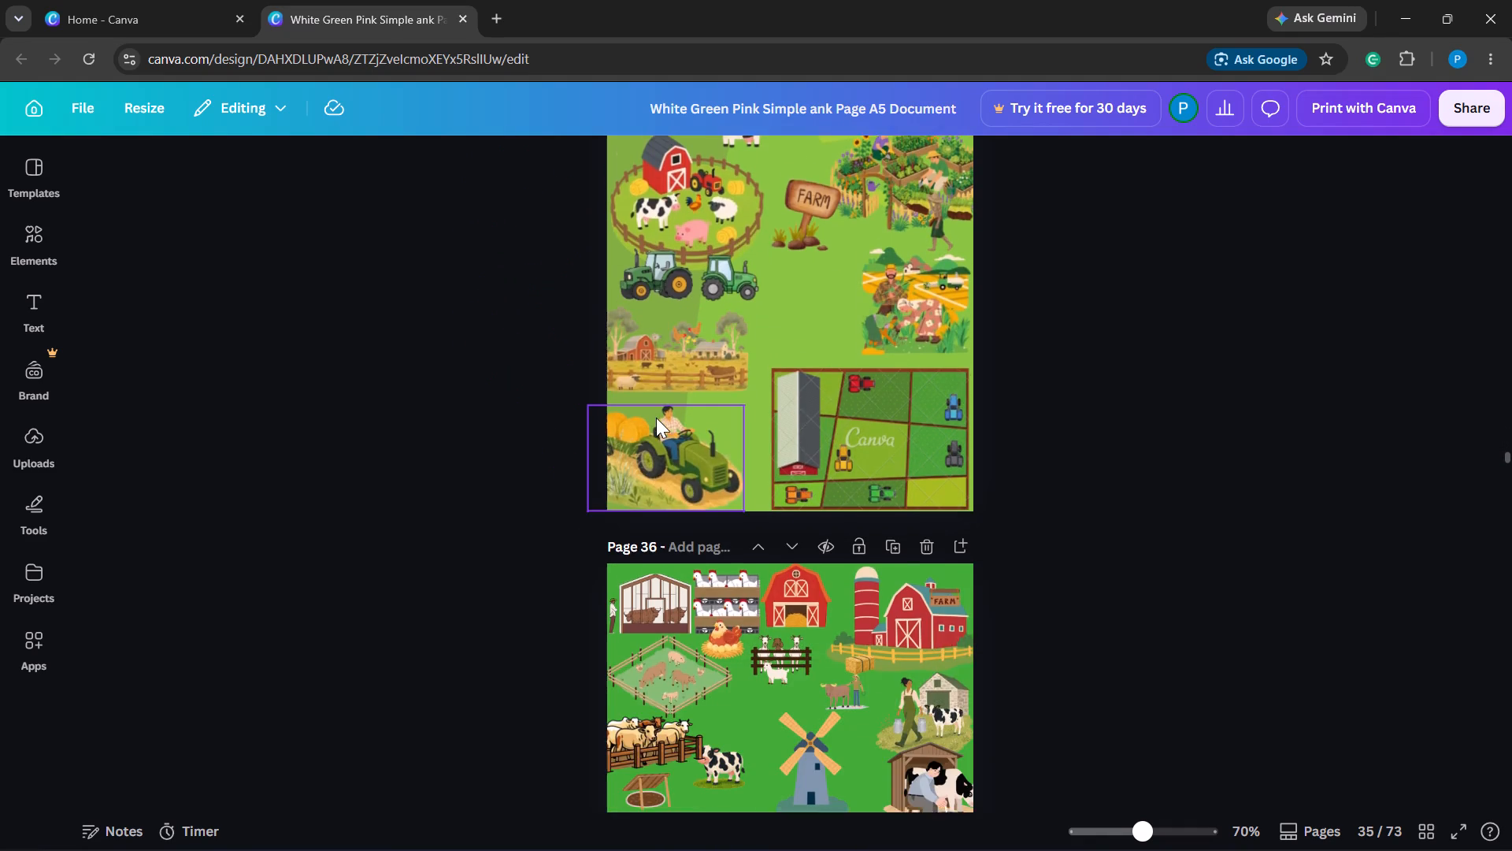
# Add the recommended graphic of a farmer in a straw hat holding wheat to the farm scene on page 35.
pyautogui.scroll(3, 656, 418)
pyautogui.click(20, 247)
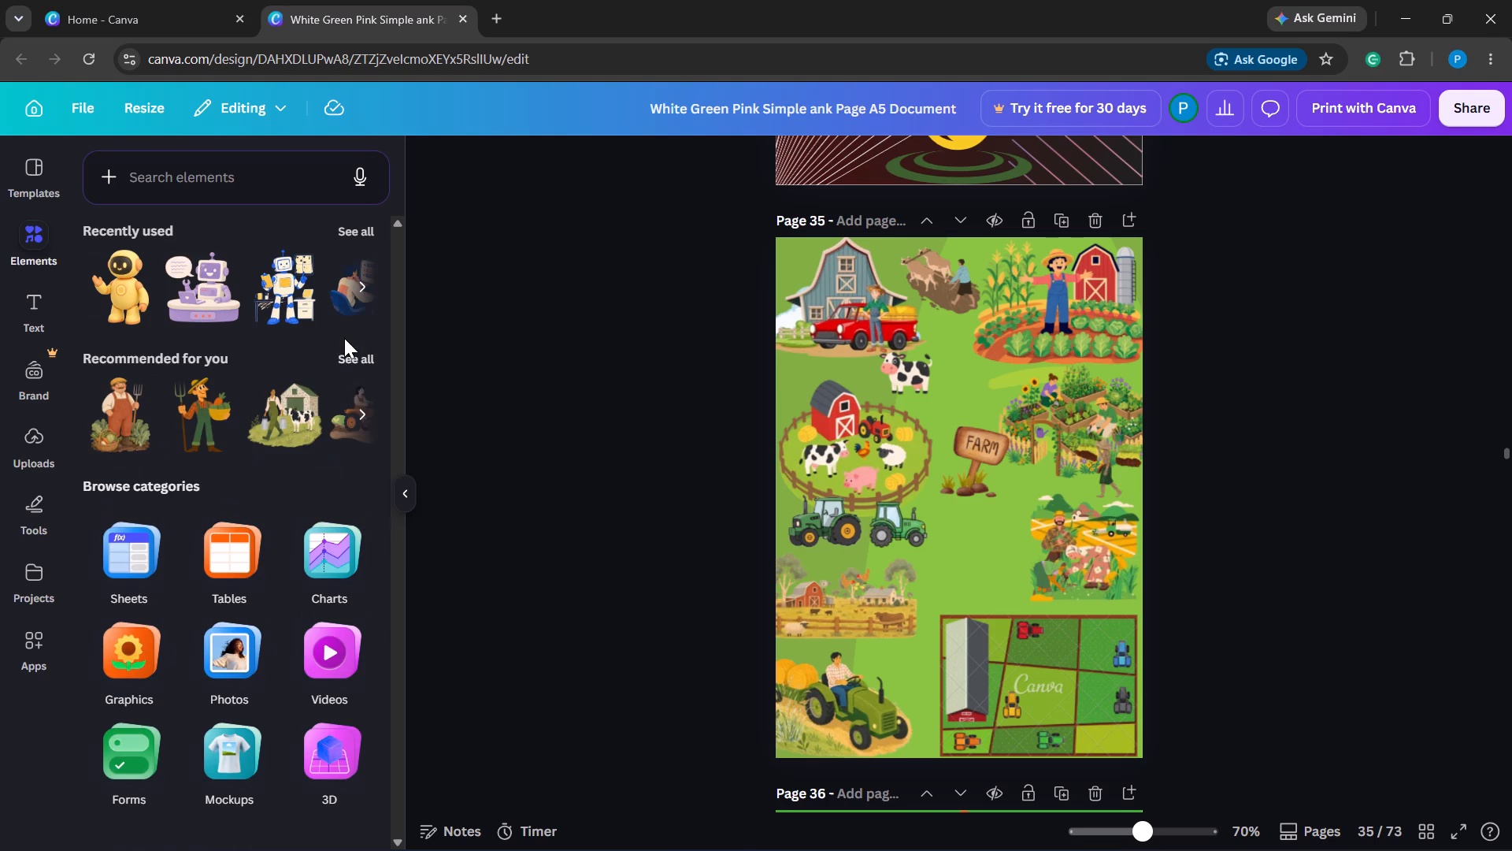
pyautogui.click(347, 358)
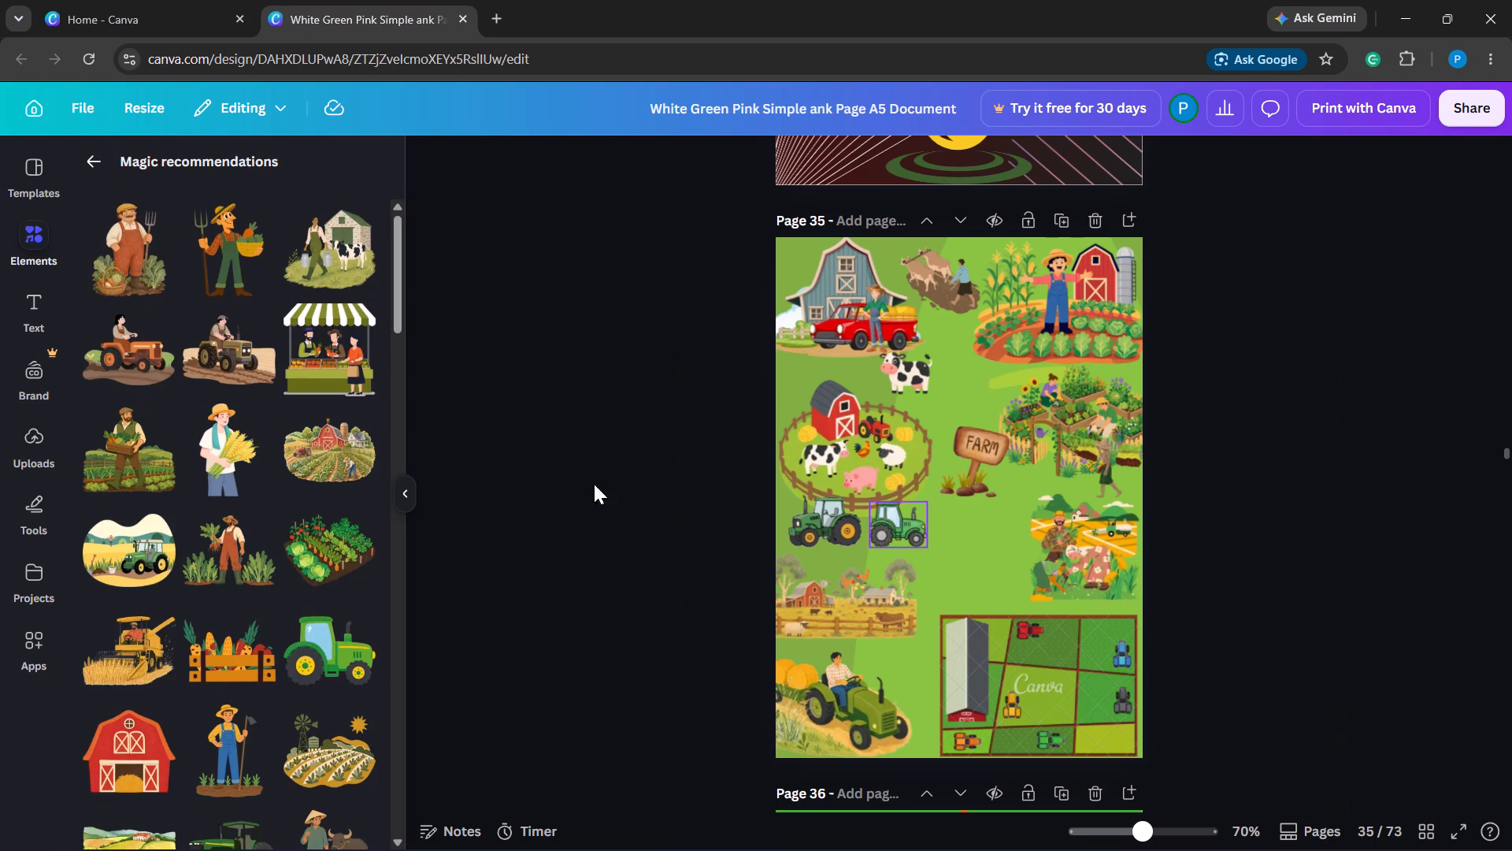
pyautogui.click(209, 461)
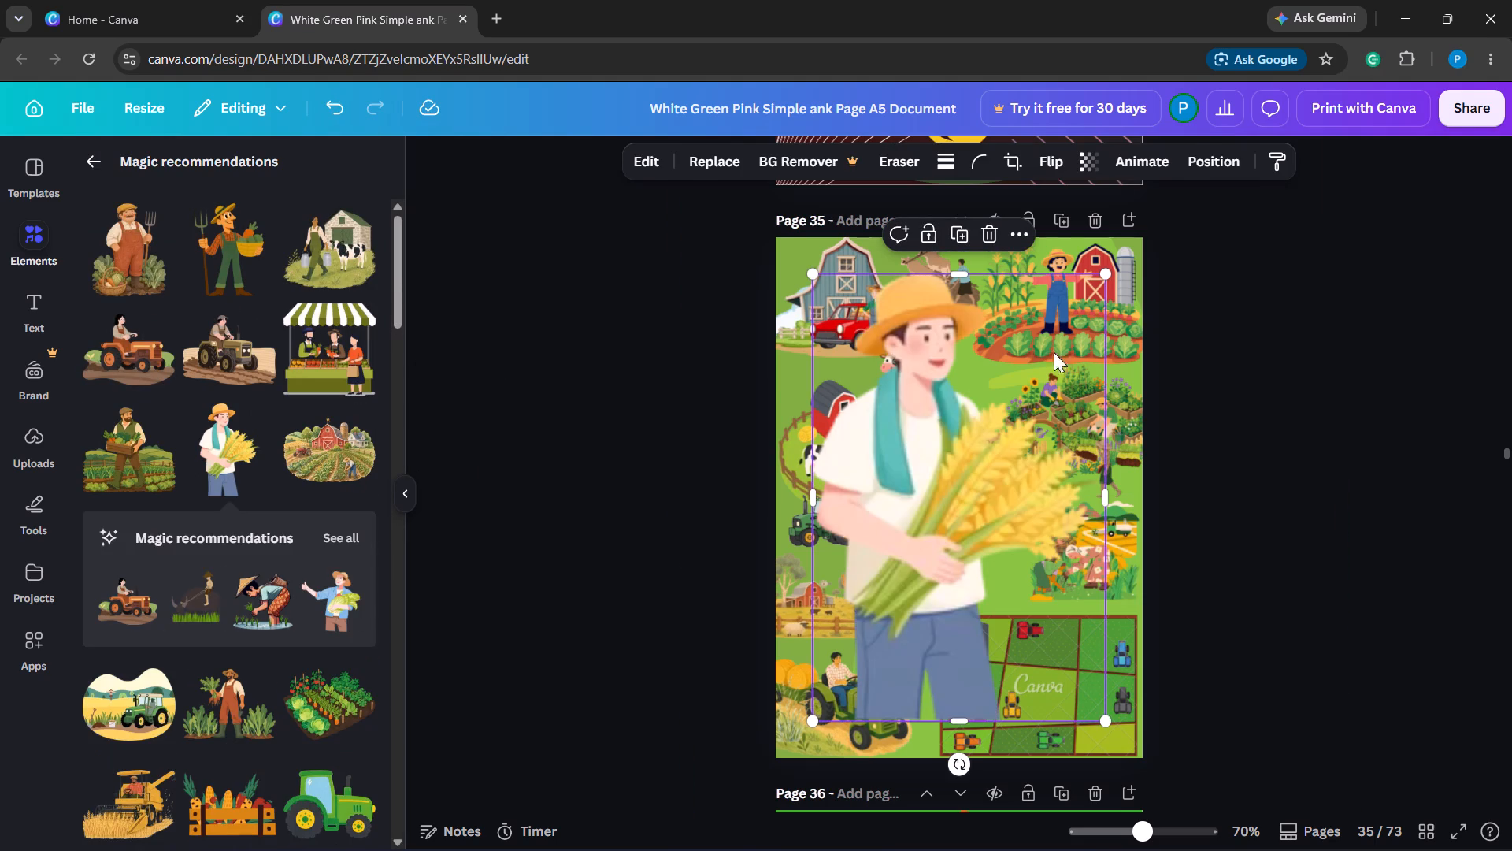
# Shrink the wheat farmer to a small figure and place him just above the grey-roofed building of the field map on page 35.
pyautogui.moveTo(1105, 275); pyautogui.dragTo(932, 602)
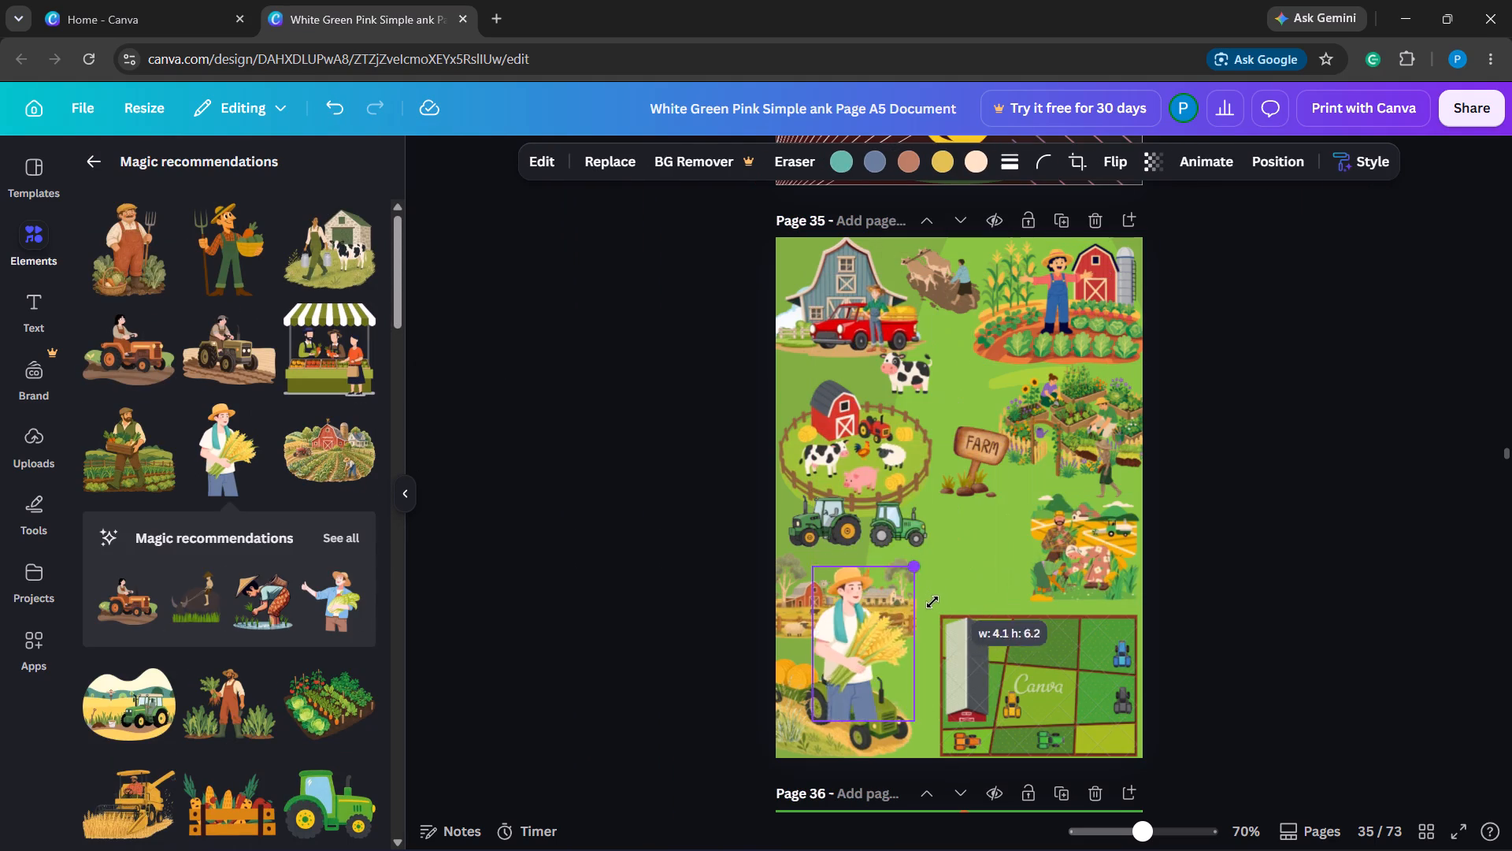
pyautogui.moveTo(932, 602); pyautogui.dragTo(928, 605)
pyautogui.moveTo(827, 657); pyautogui.dragTo(918, 718)
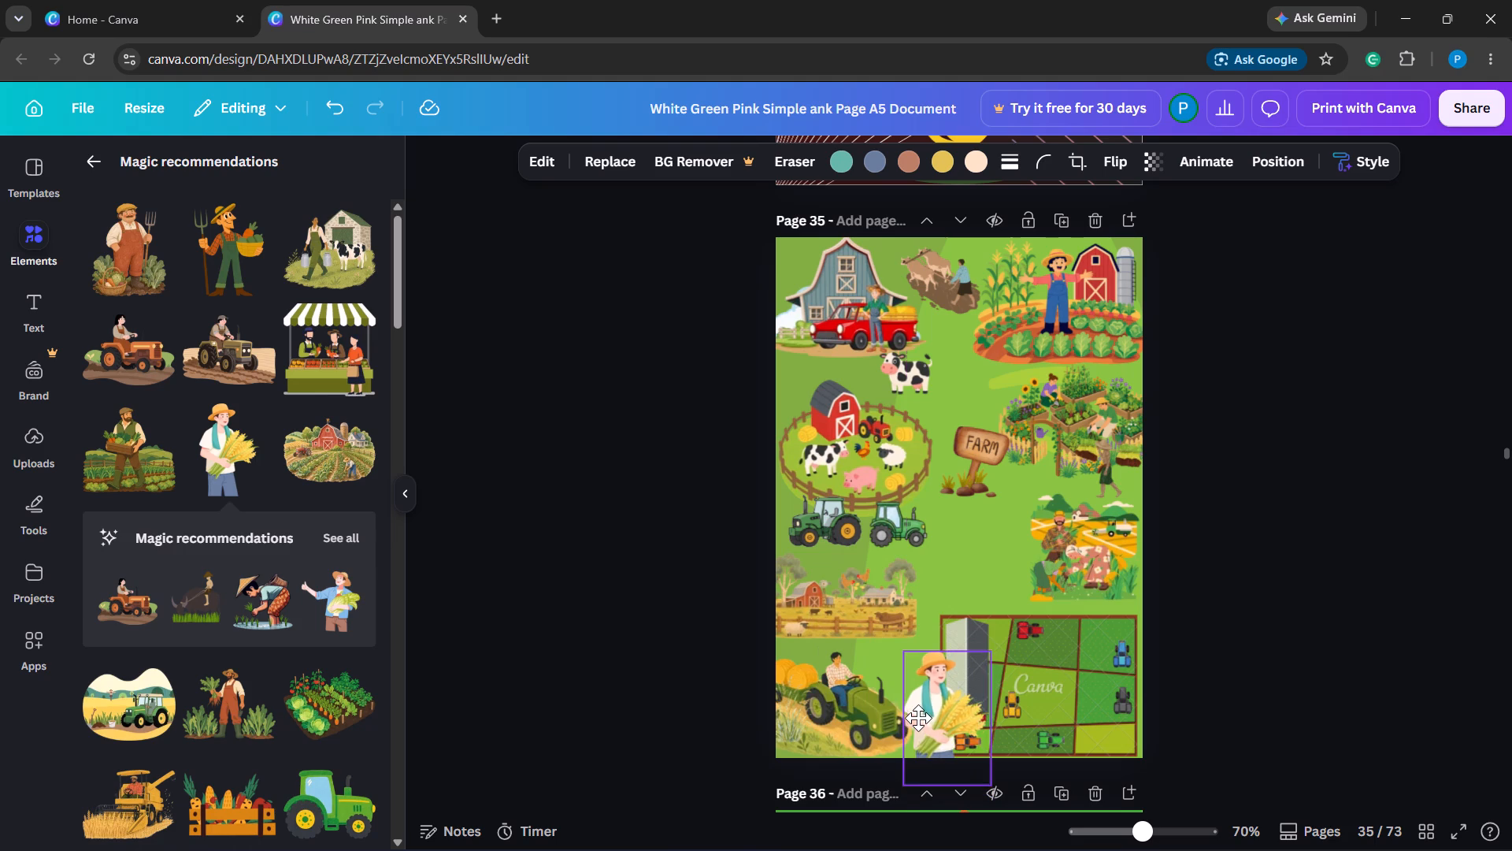
pyautogui.moveTo(918, 718); pyautogui.dragTo(956, 561)
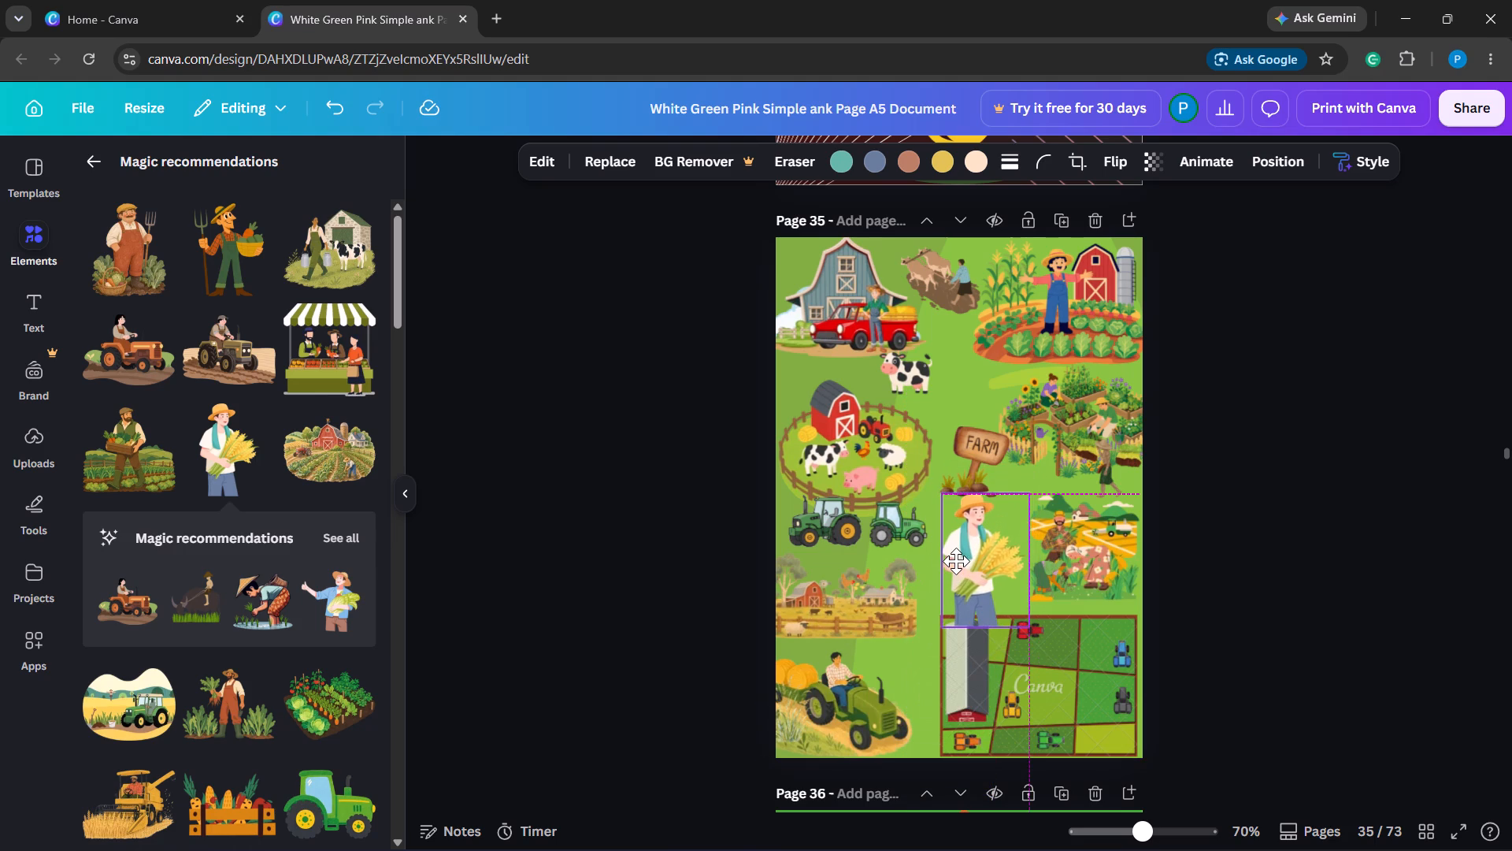
pyautogui.moveTo(956, 561); pyautogui.dragTo(967, 555)
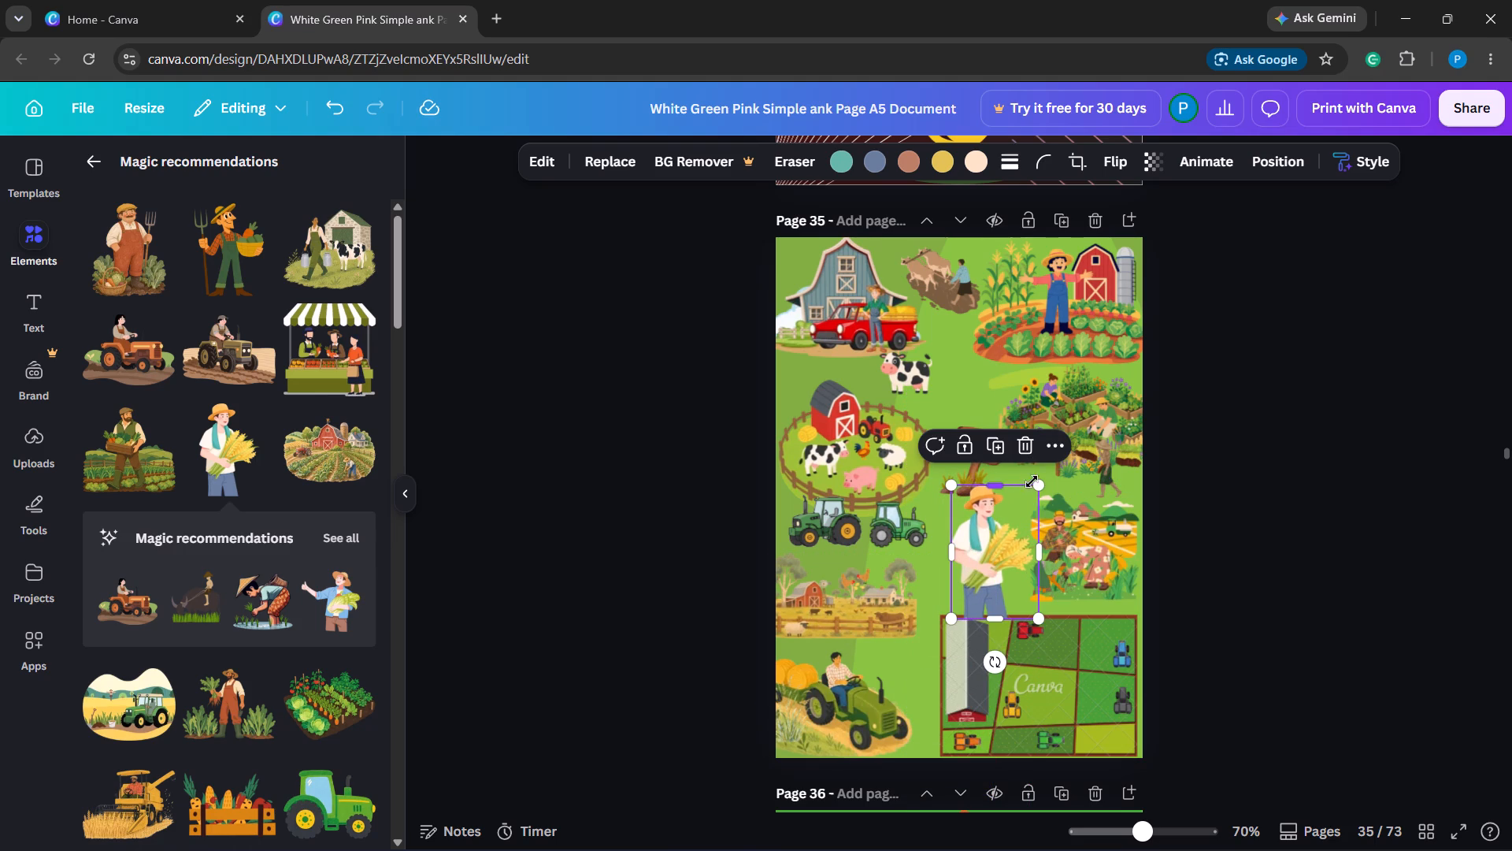
pyautogui.moveTo(1038, 488); pyautogui.dragTo(1011, 568)
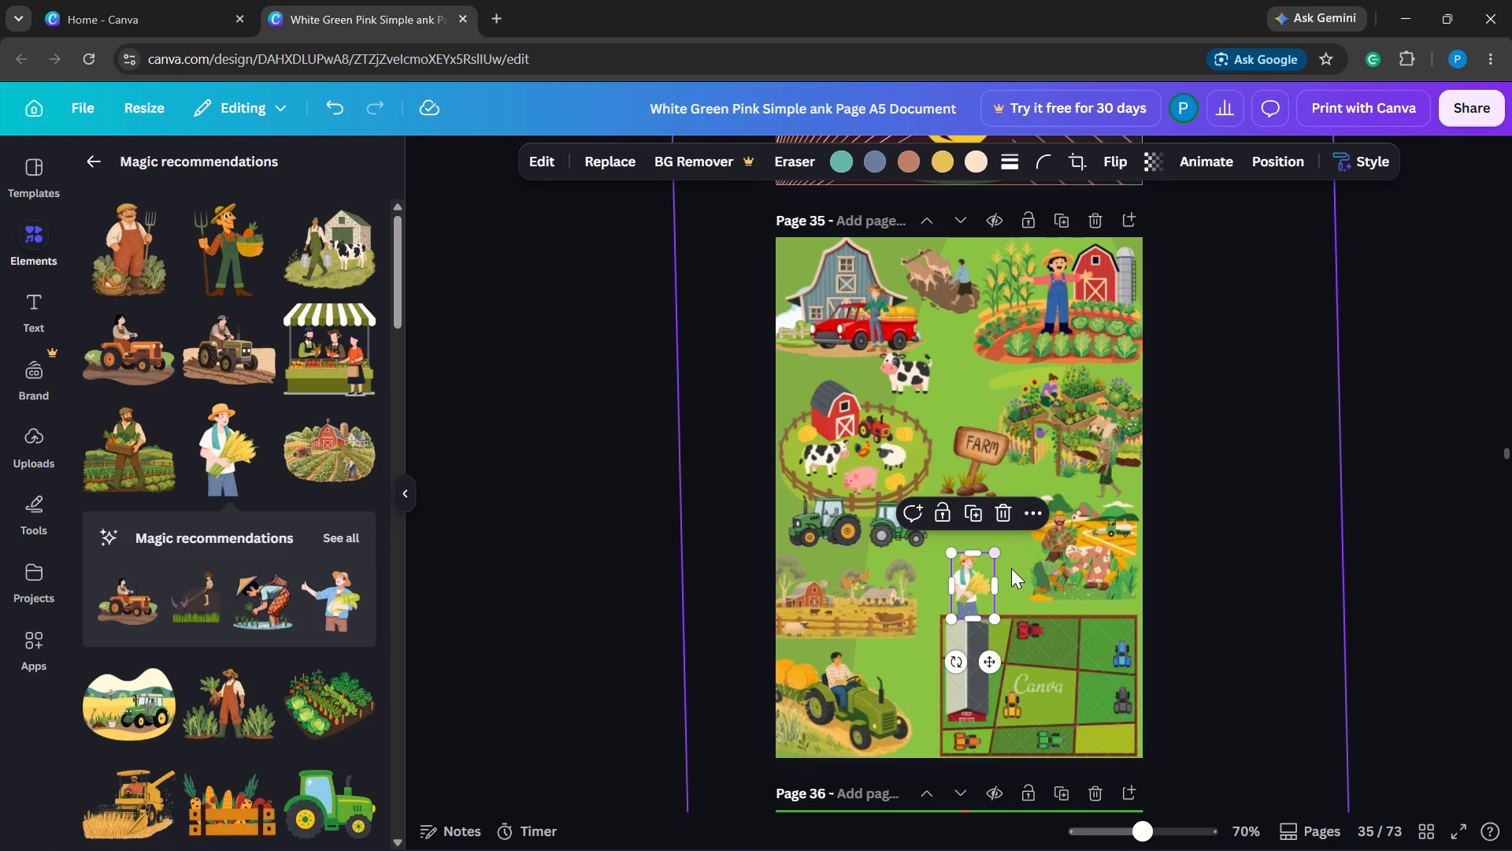
pyautogui.click(1226, 615)
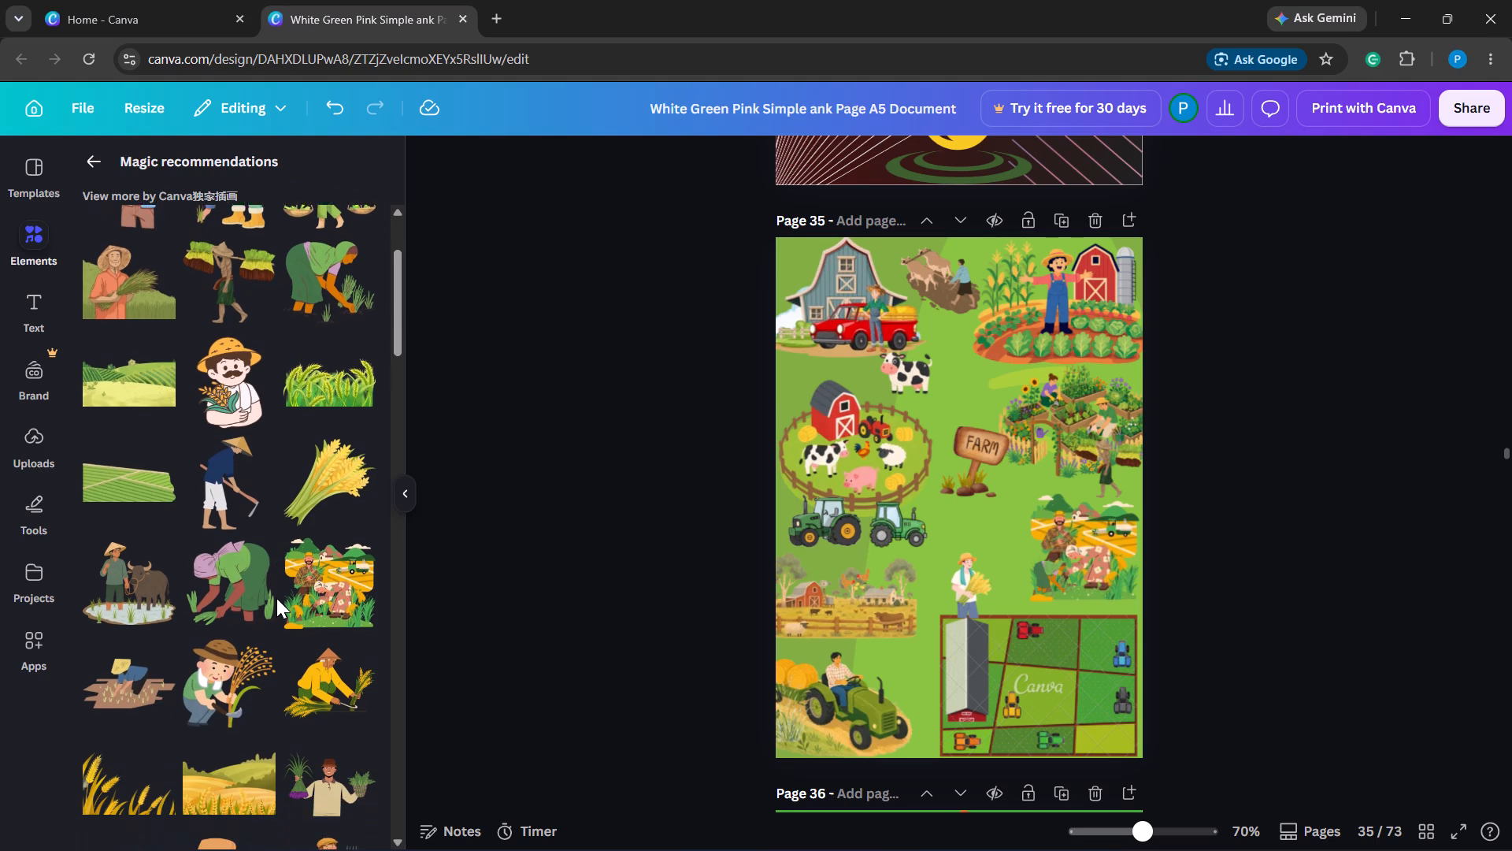
pyautogui.scroll(-7, 276, 598)
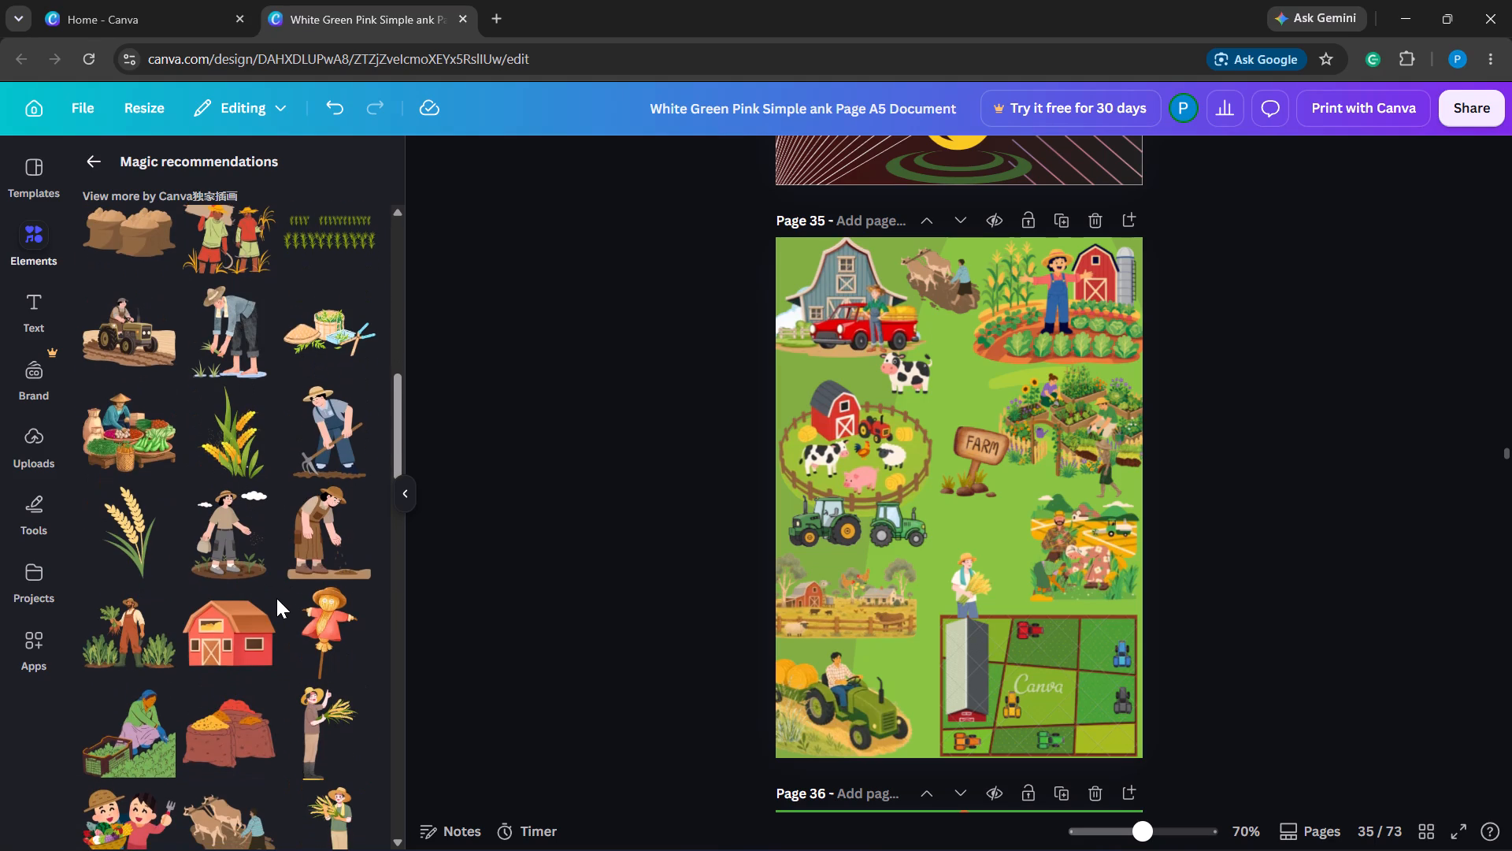
pyautogui.scroll(-4, 276, 598)
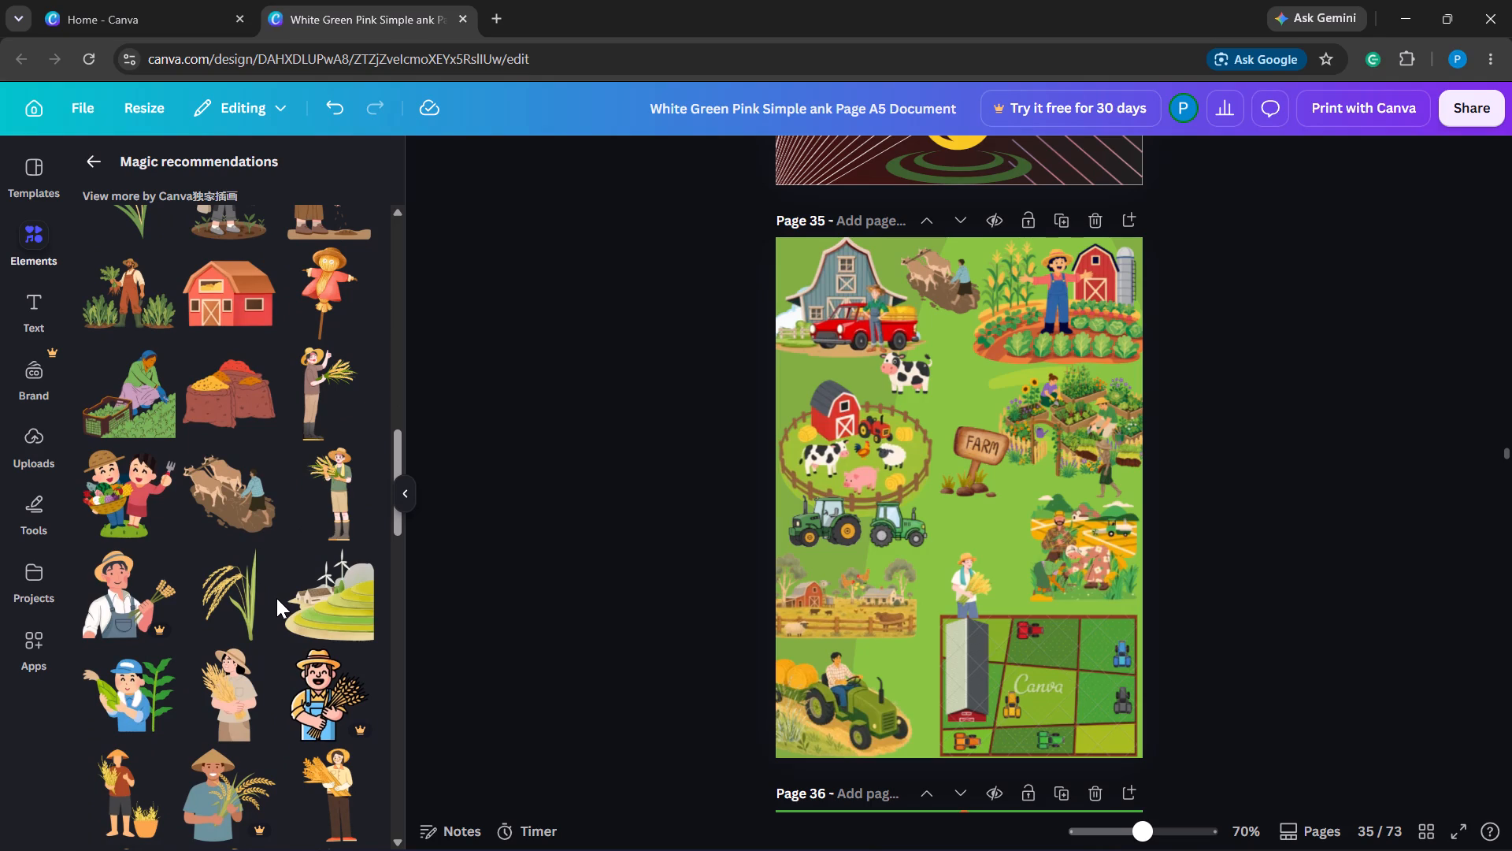
pyautogui.scroll(-2, 276, 598)
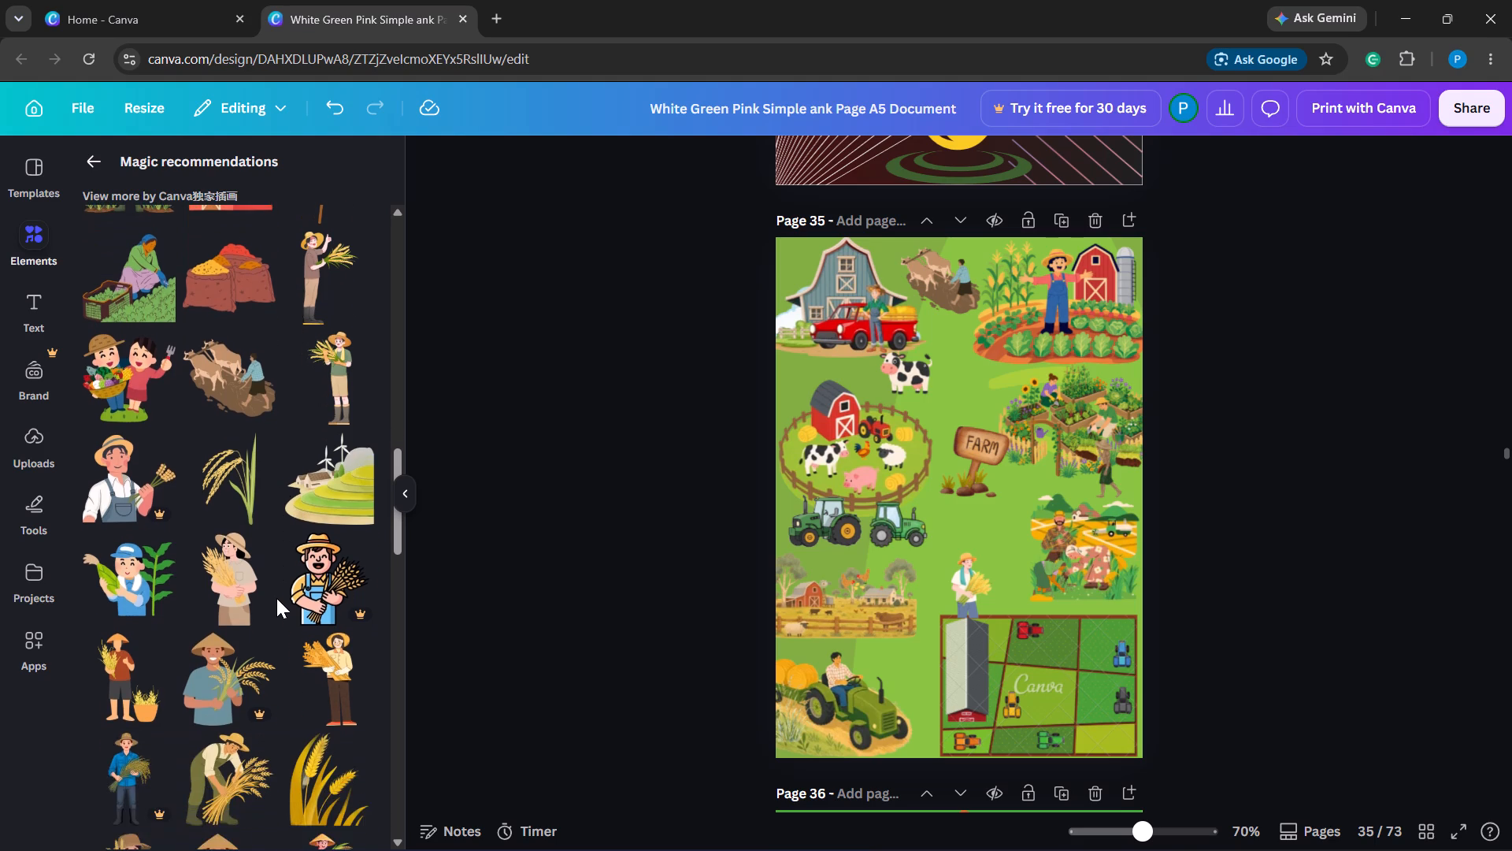
pyautogui.scroll(-12, 276, 598)
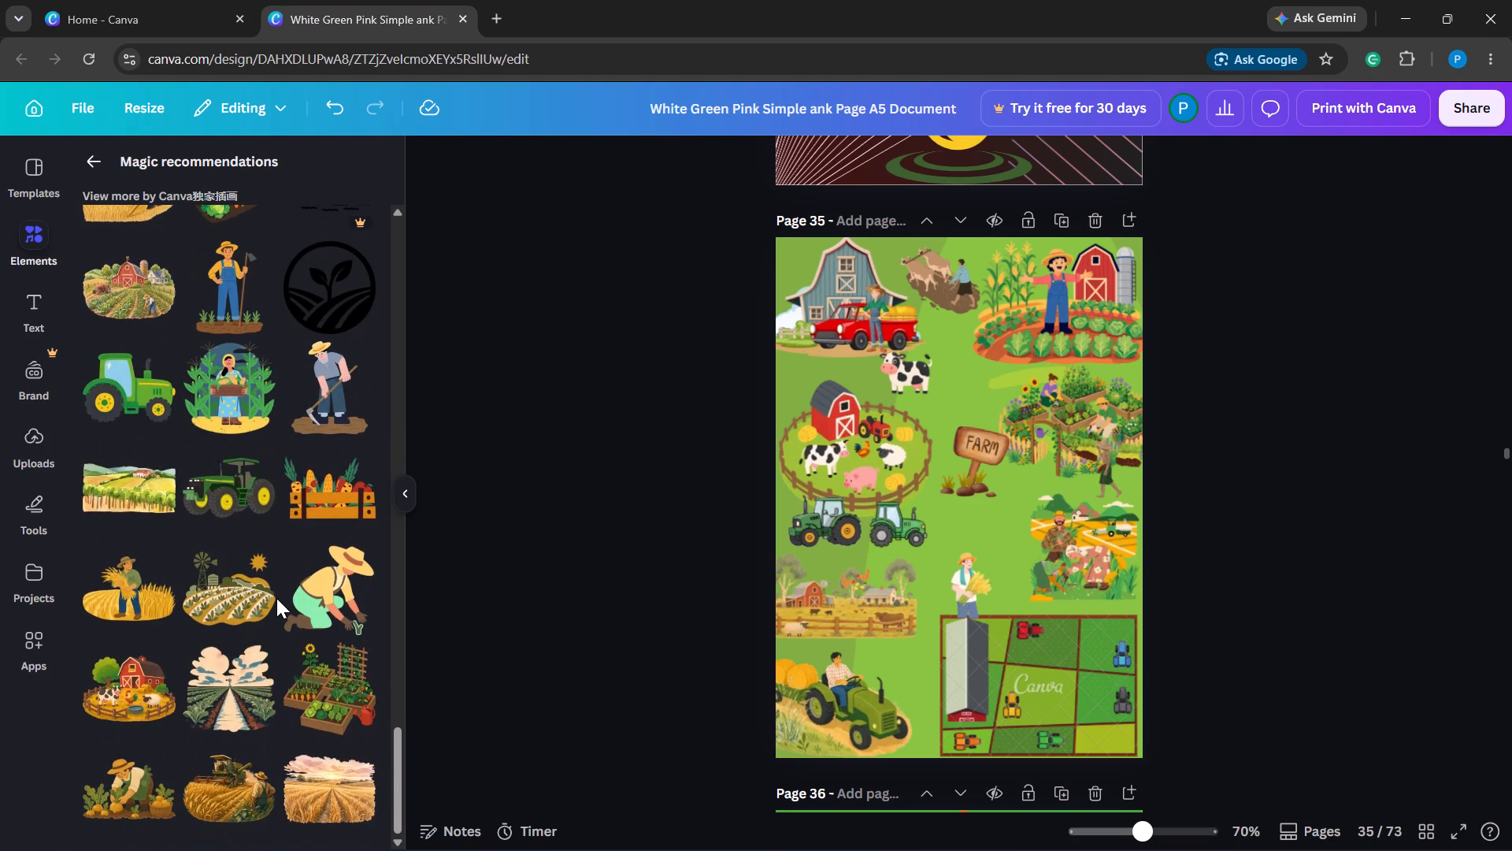
pyautogui.scroll(9, 276, 598)
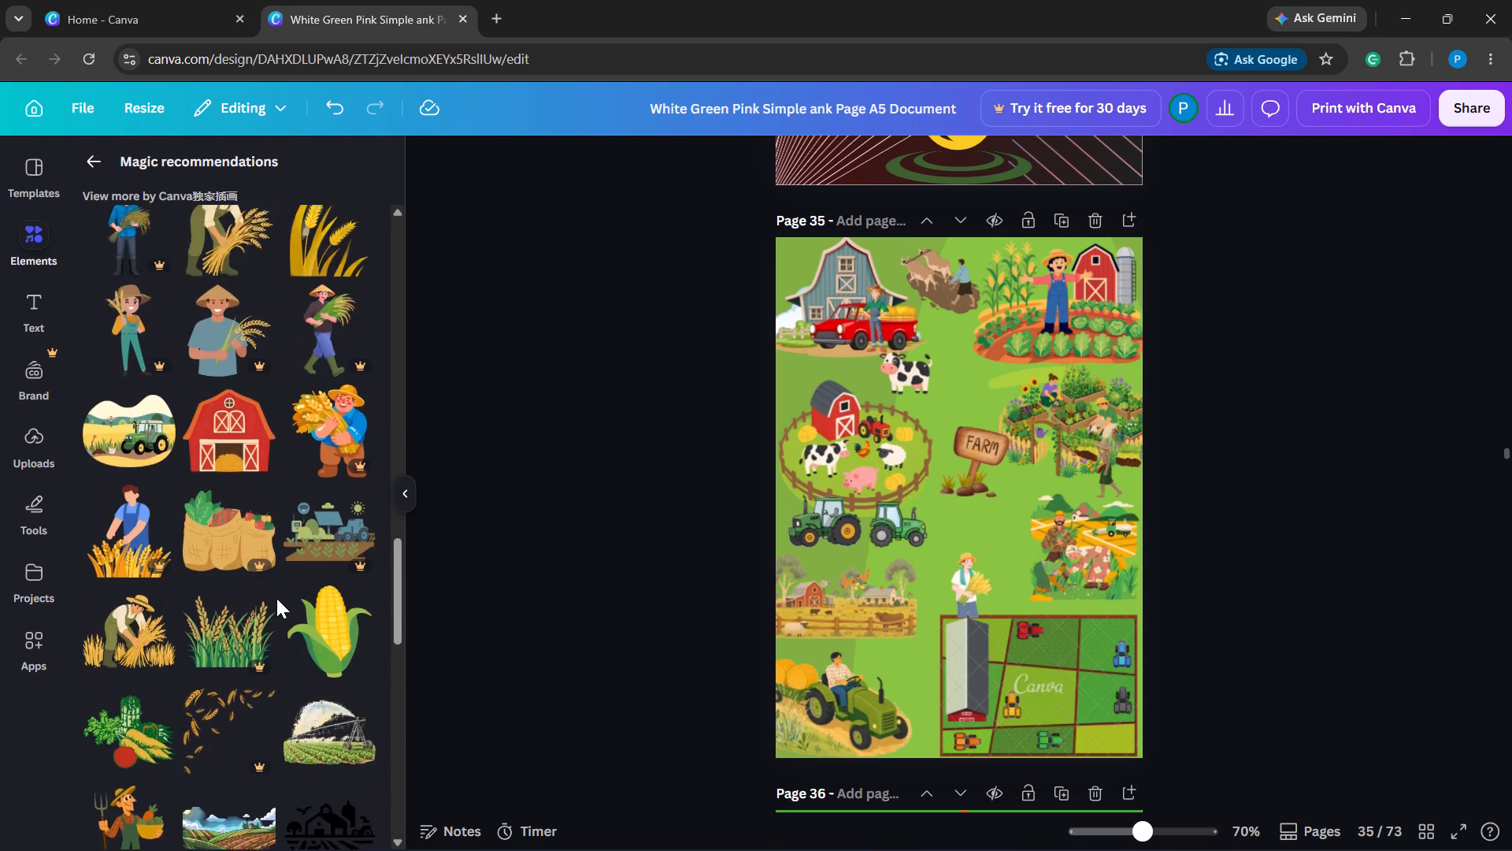
pyautogui.scroll(6, 276, 598)
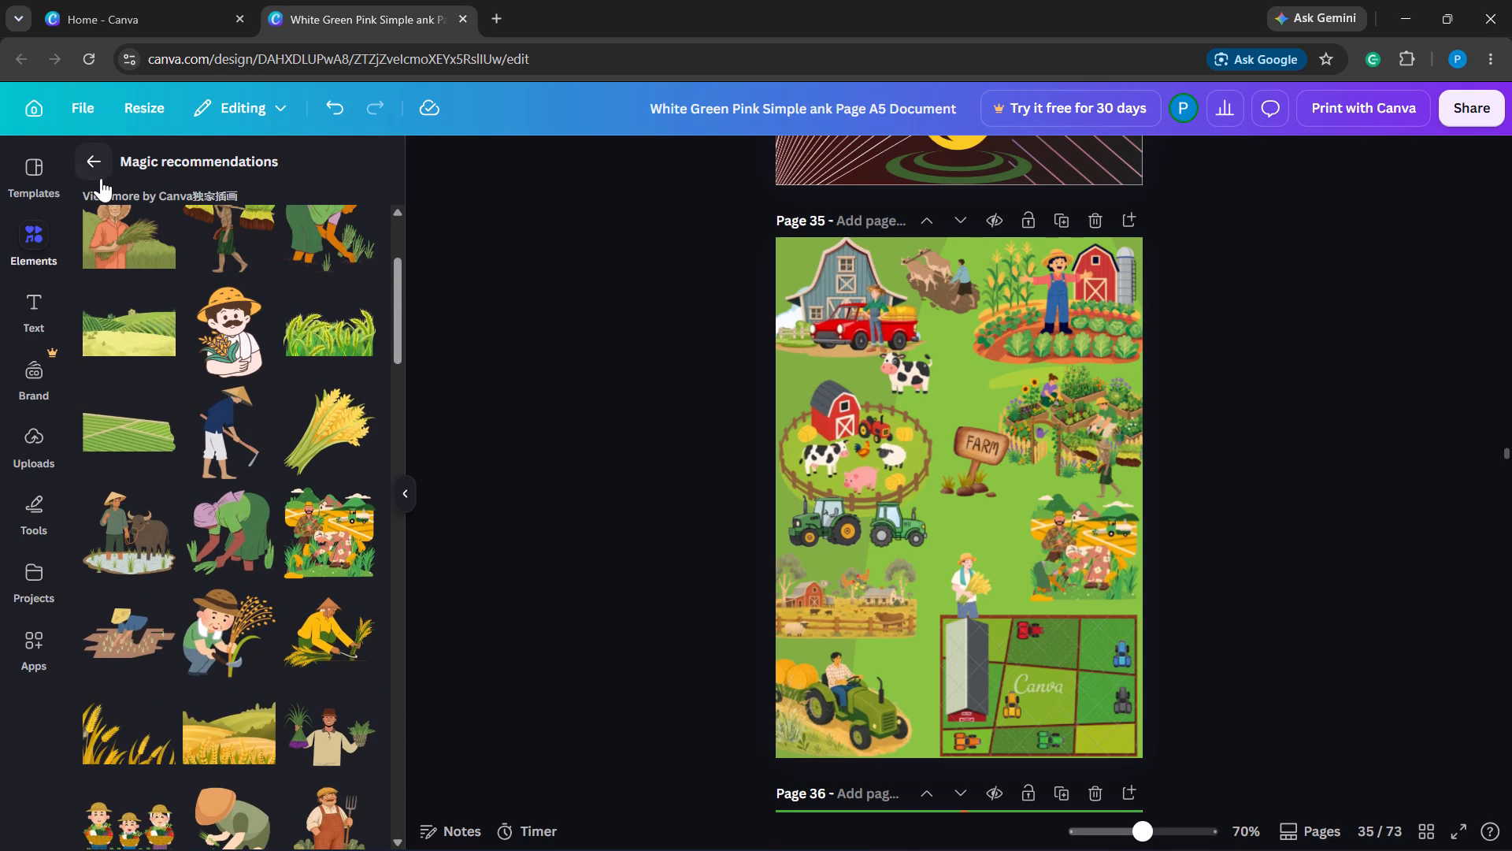
# Return to the page's general magic recommendations and look through the suggested graphics down to the end of the list.
pyautogui.click(98, 177)
pyautogui.scroll(-5, 279, 582)
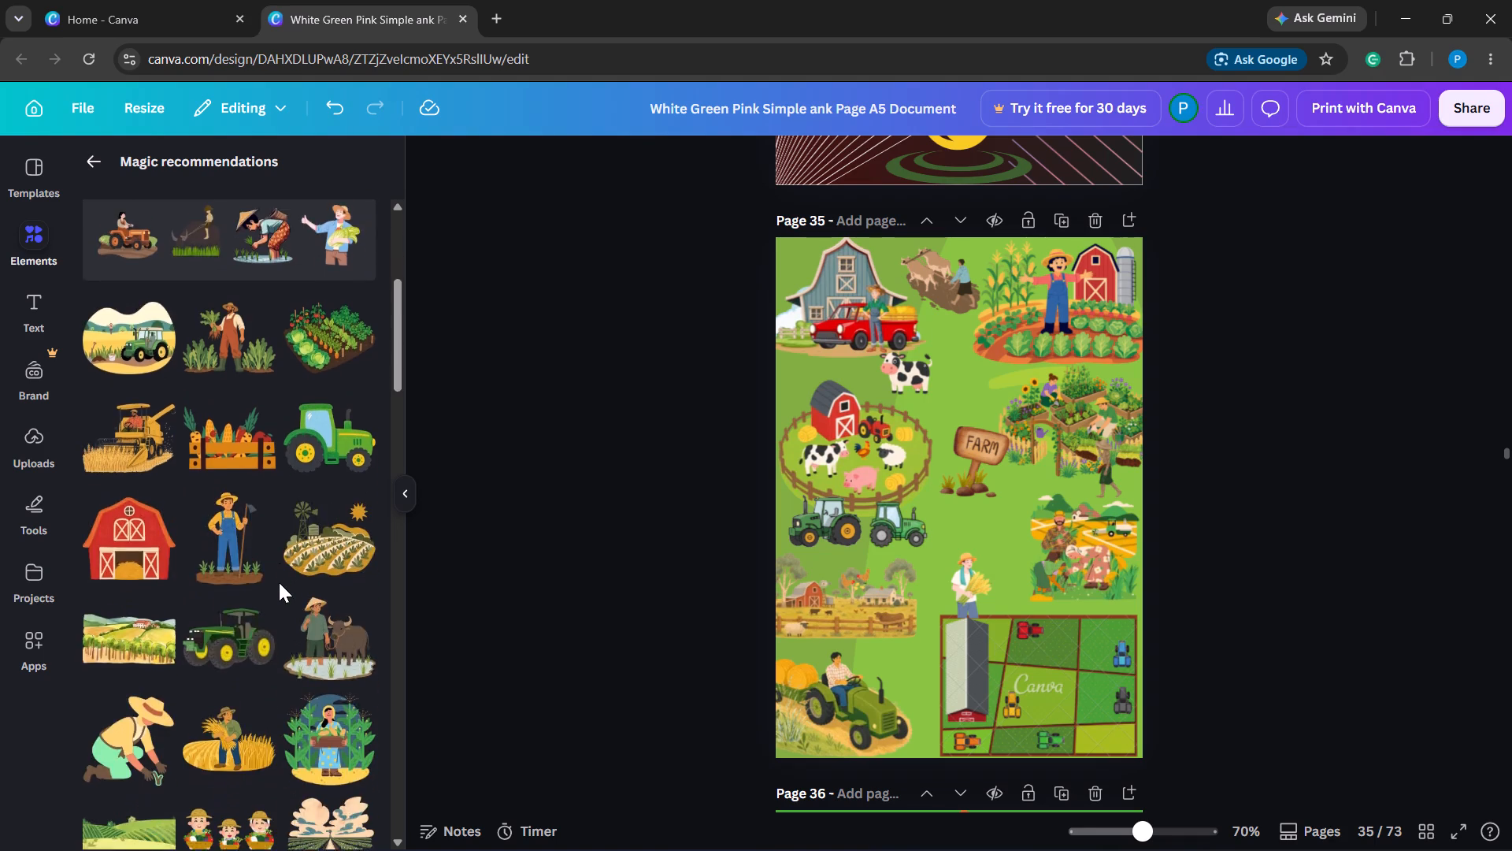
pyautogui.scroll(-3, 279, 582)
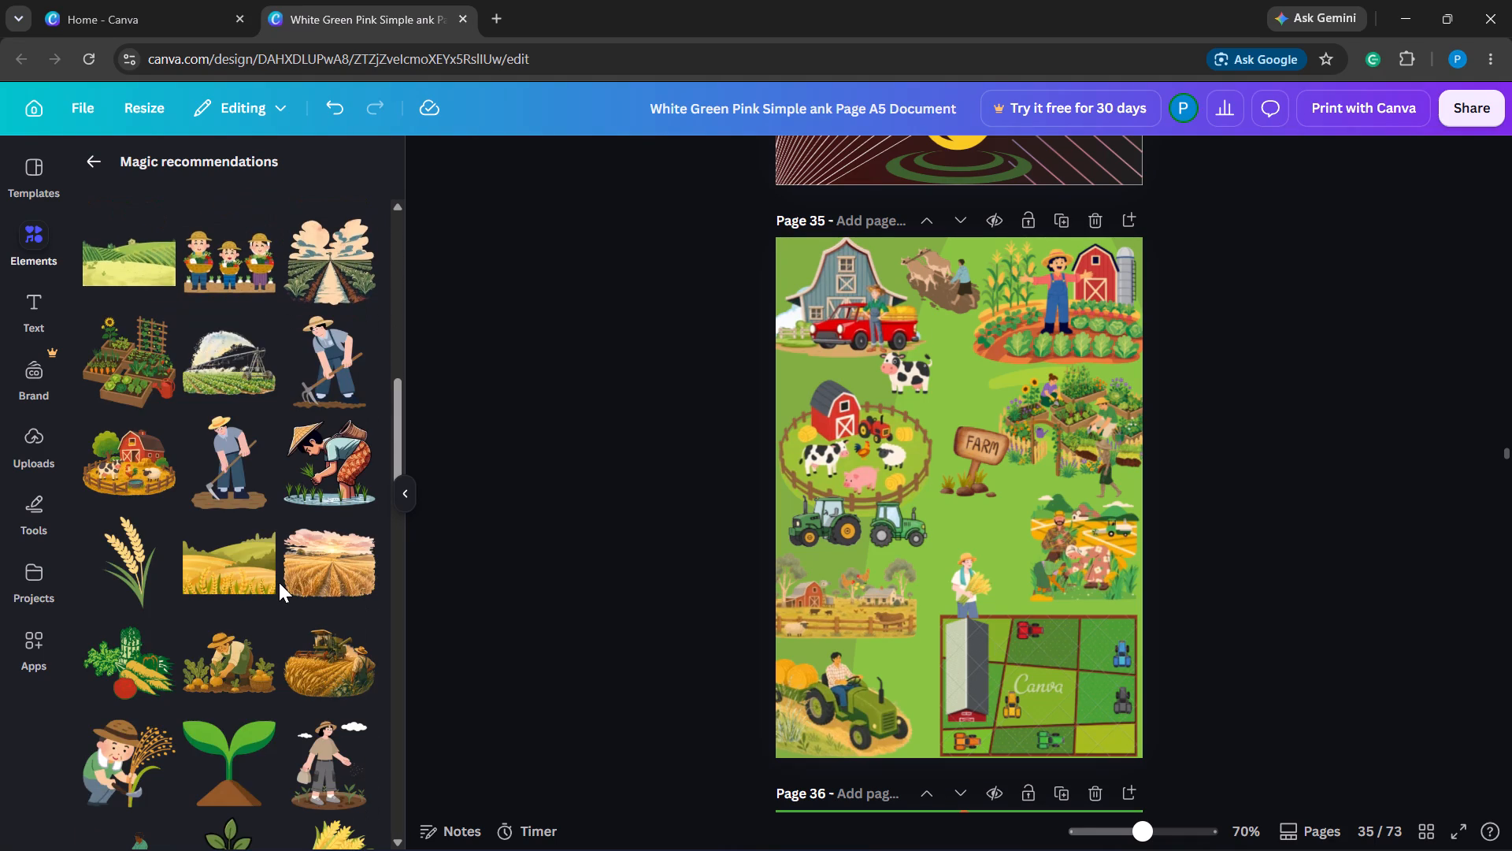
pyautogui.scroll(-3, 279, 582)
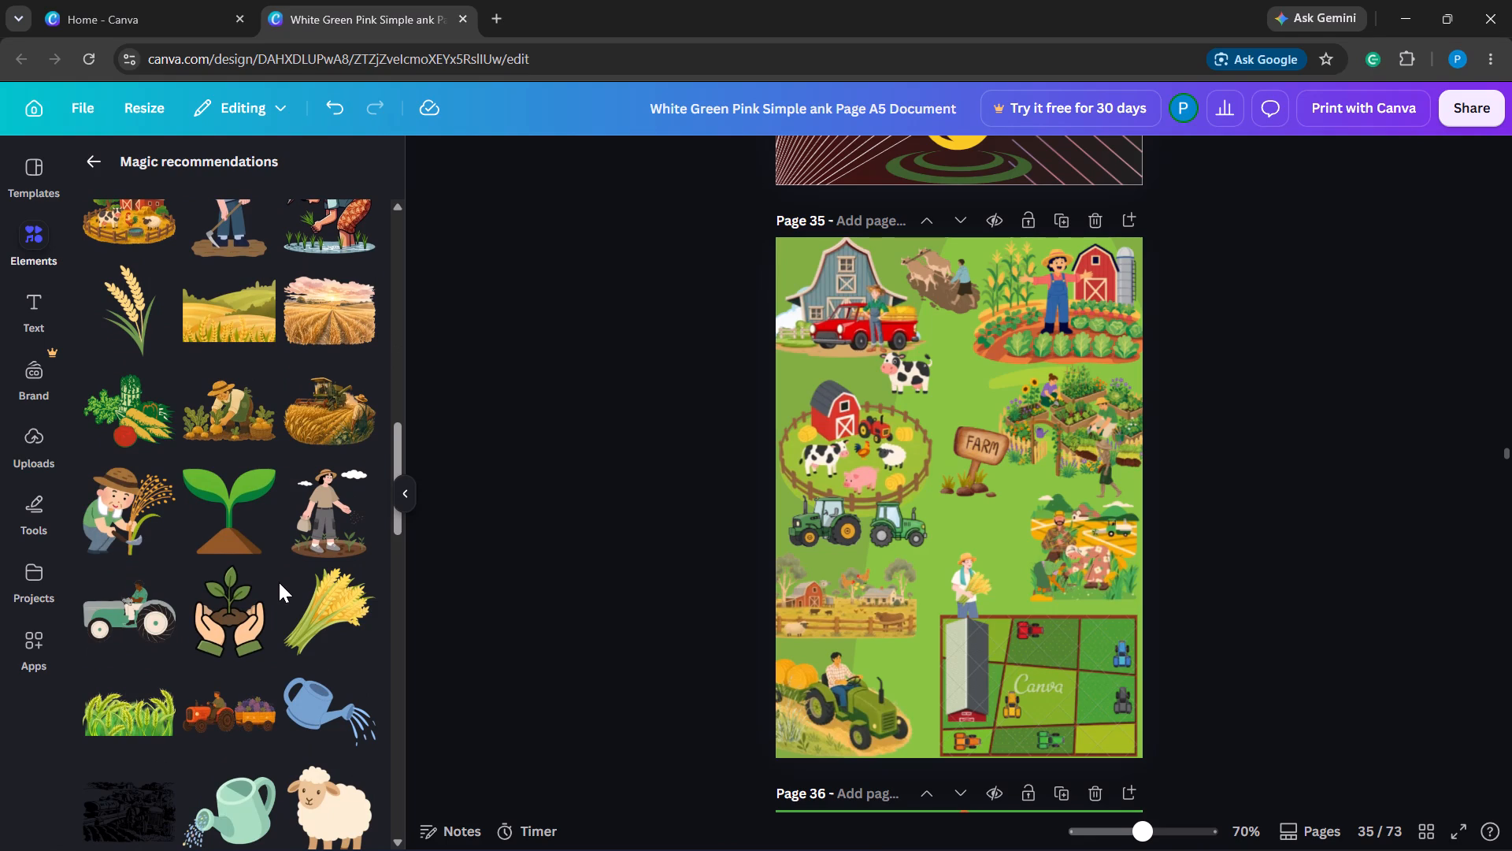
pyautogui.scroll(-2, 279, 582)
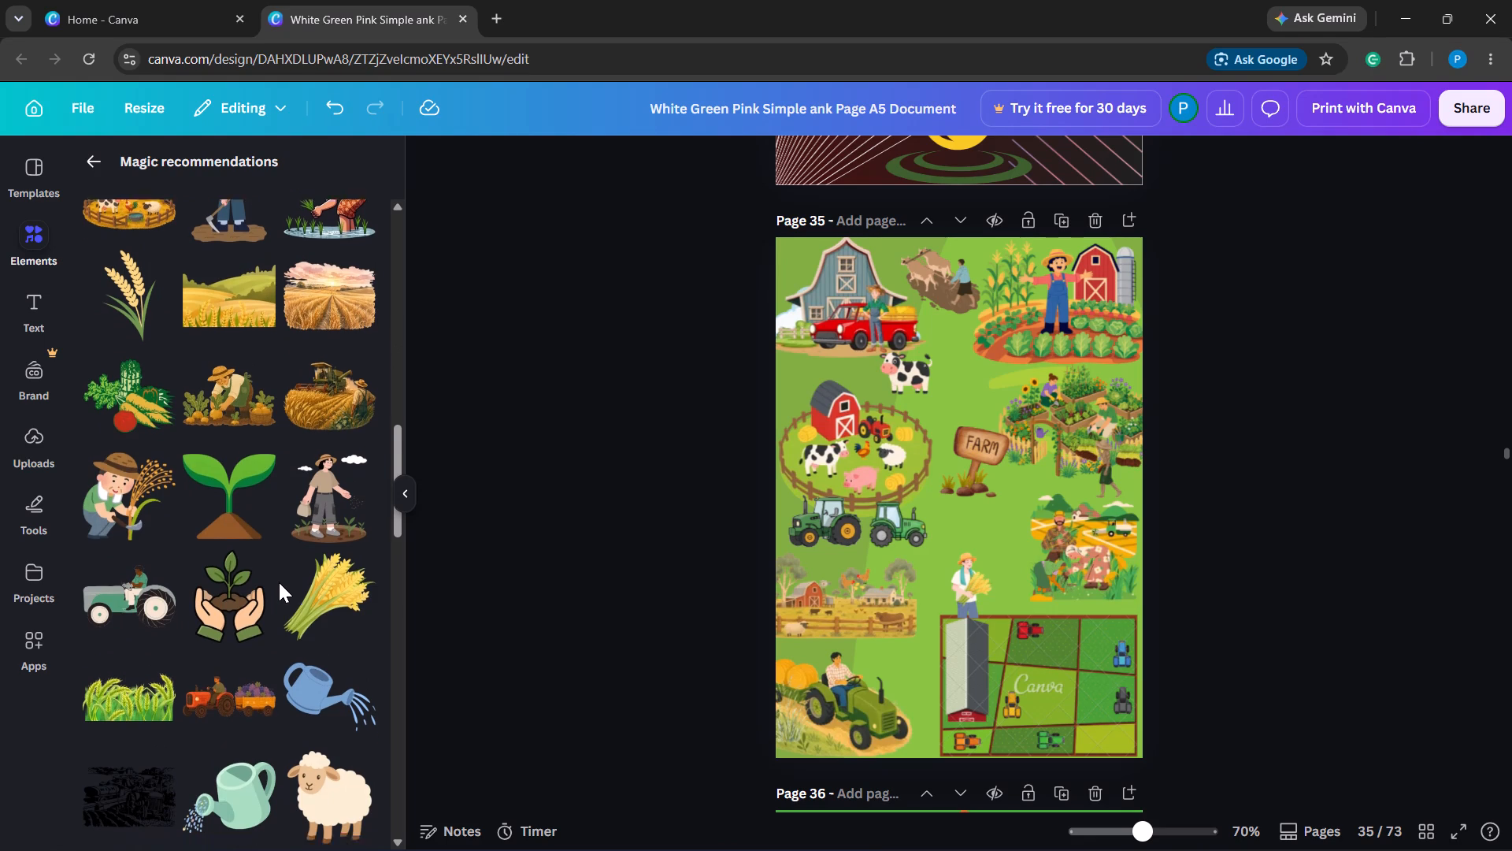
pyautogui.scroll(-9, 279, 582)
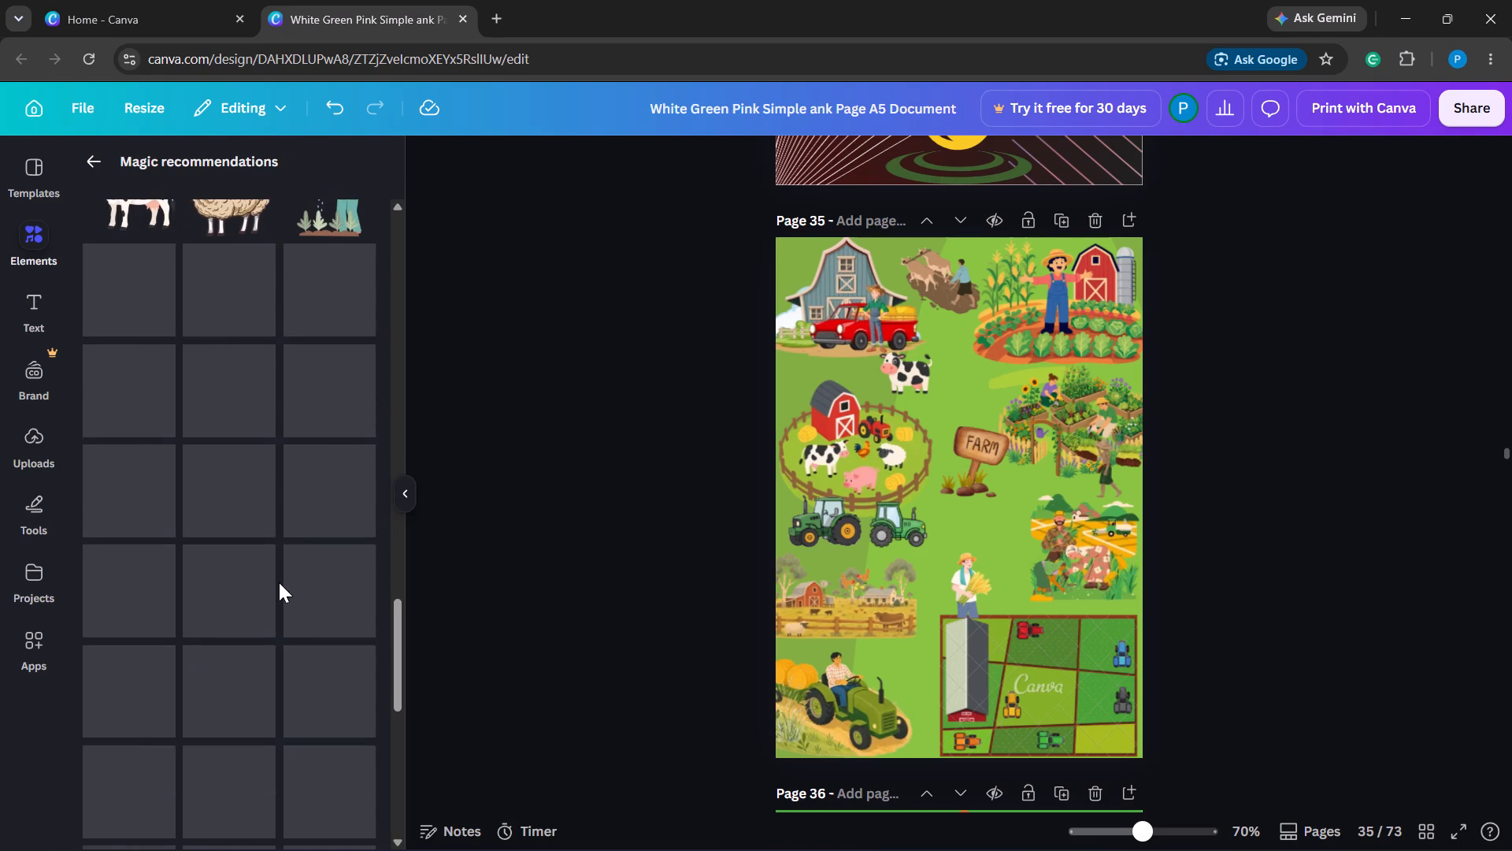
pyautogui.scroll(1, 272, 590)
pyautogui.scroll(-6, 272, 590)
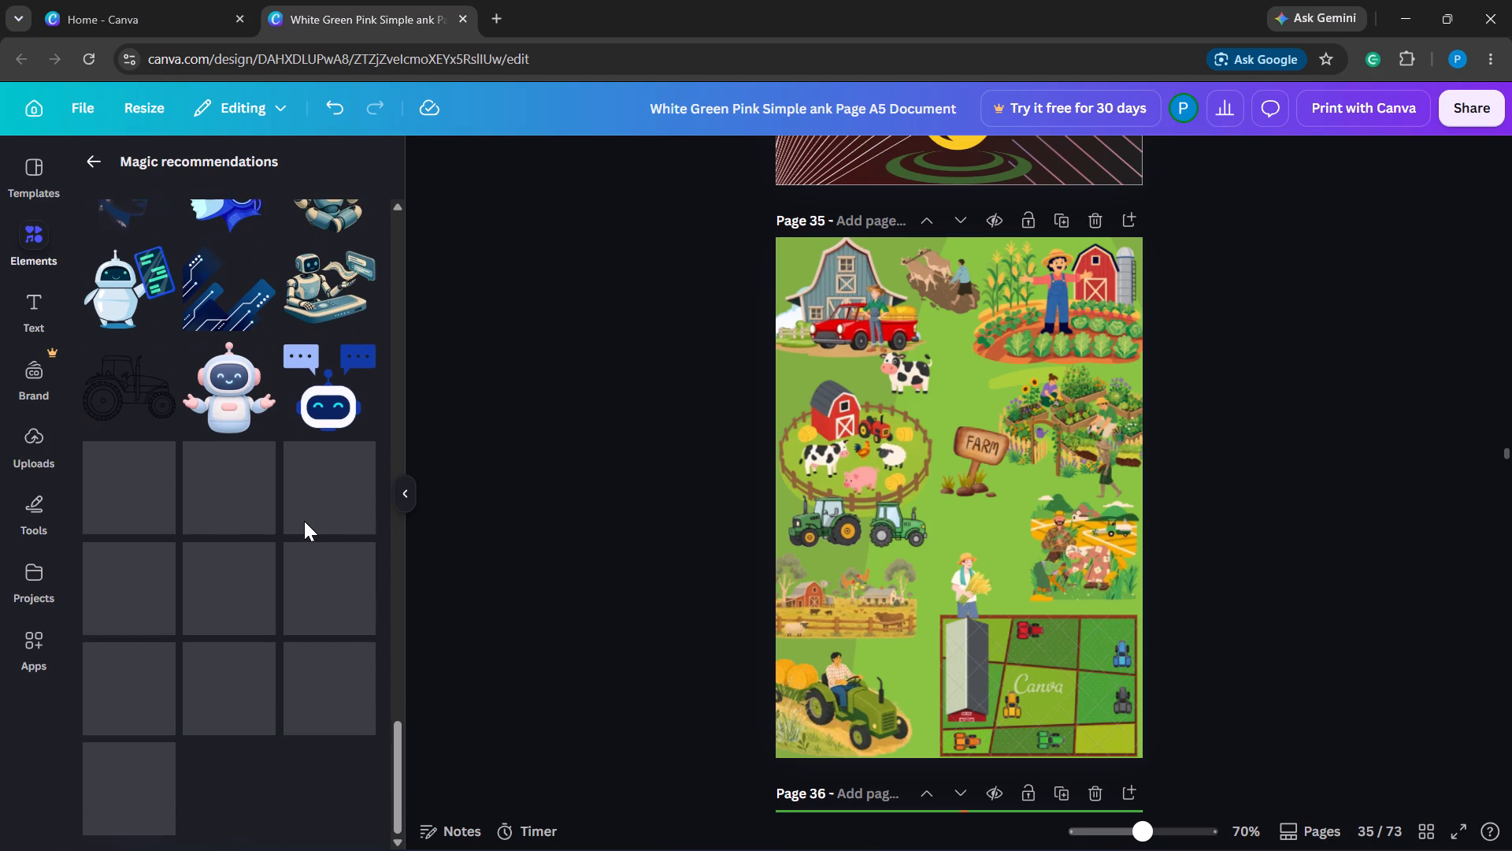
pyautogui.scroll(-3, 304, 521)
pyautogui.scroll(2, 304, 521)
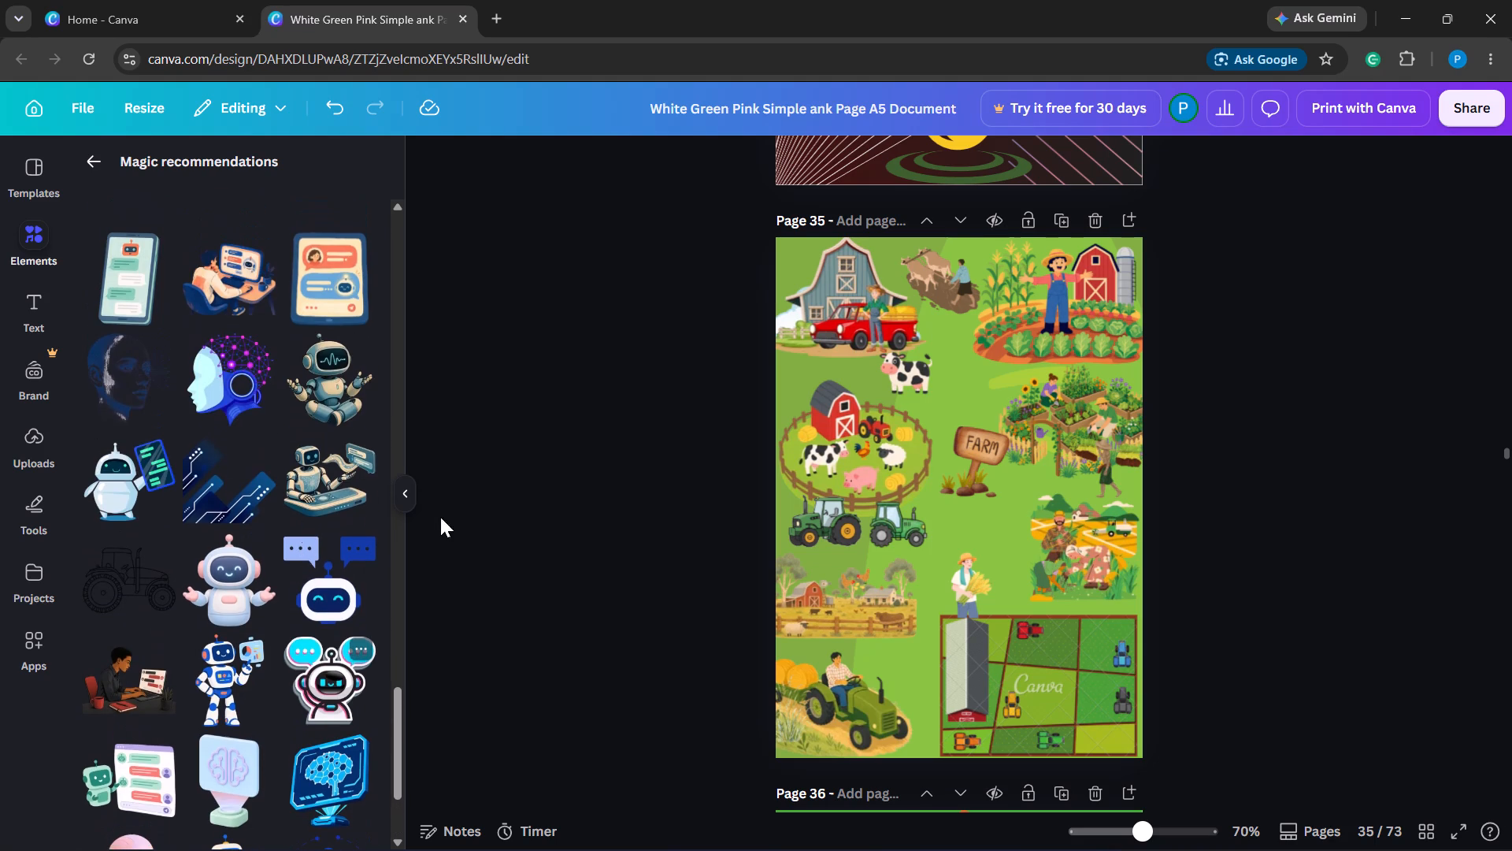
# Browse the document's pages from page 35 on to the amusement-ride page 45, examining each page's artwork.
pyautogui.scroll(-15, 950, 653)
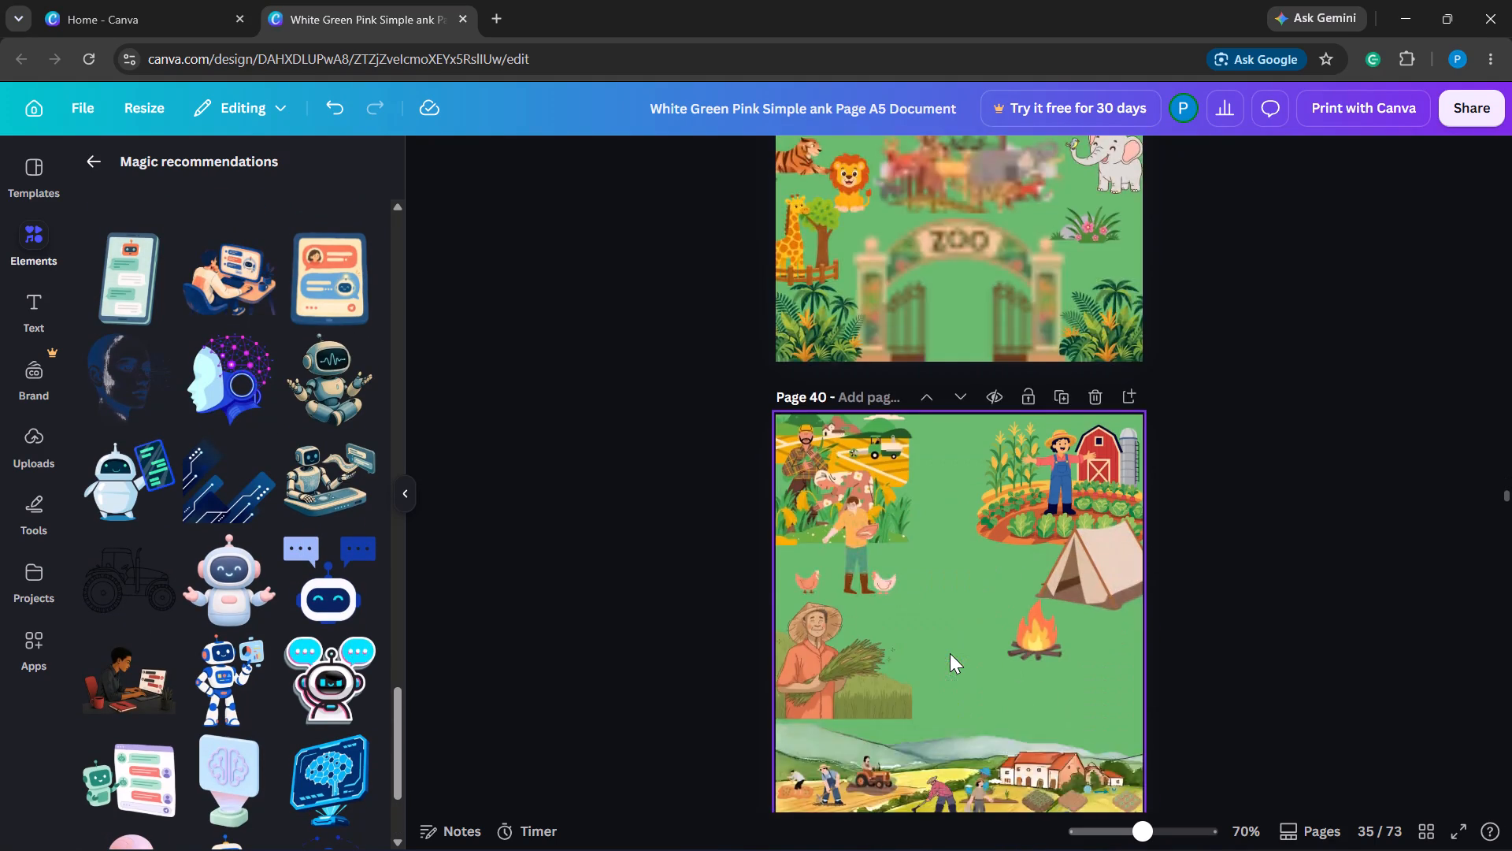
pyautogui.scroll(-8, 950, 653)
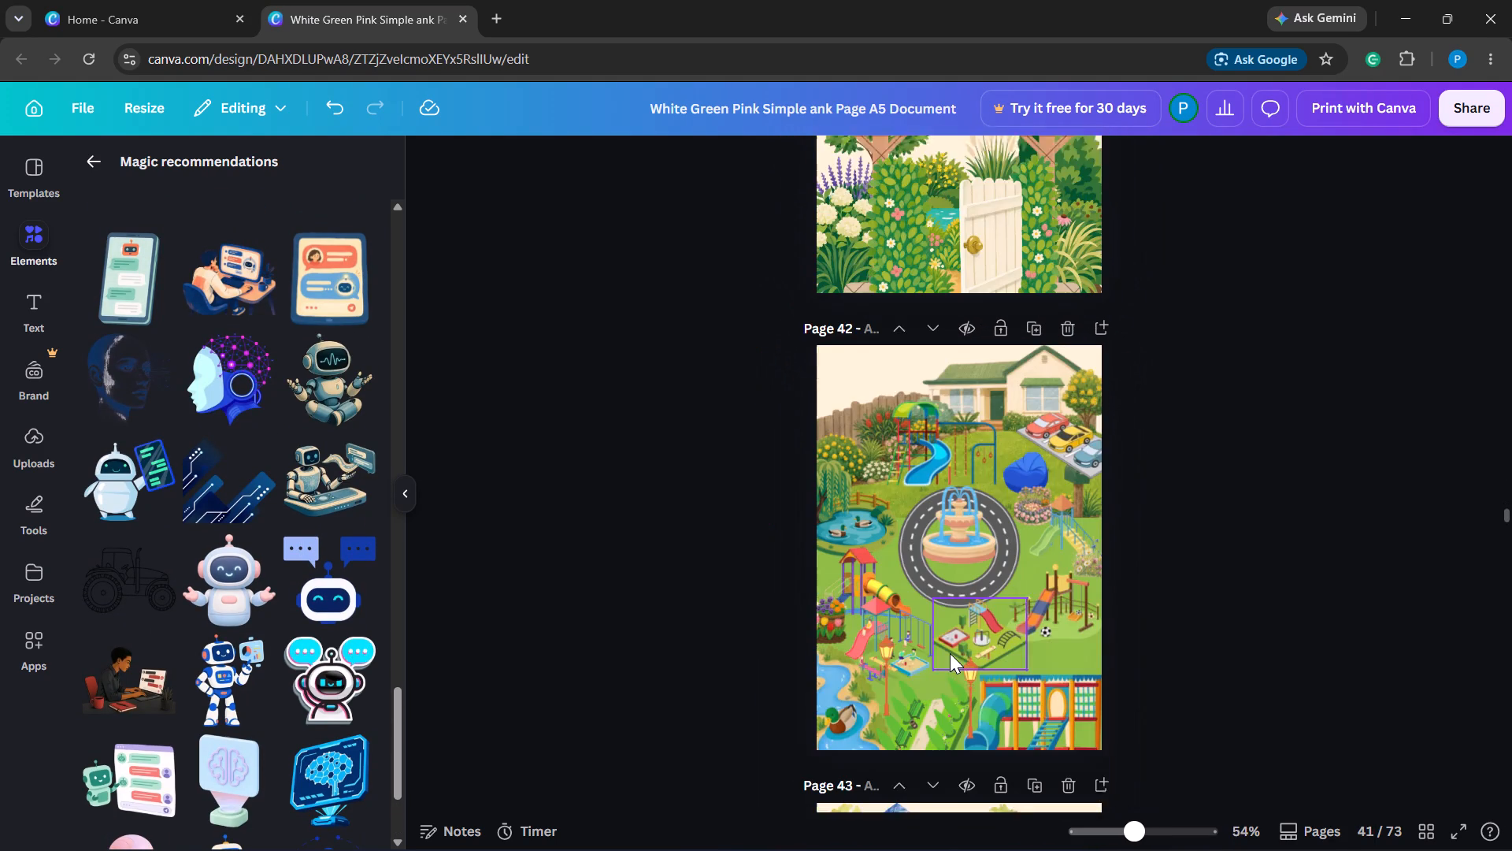
pyautogui.scroll(-10, 950, 653)
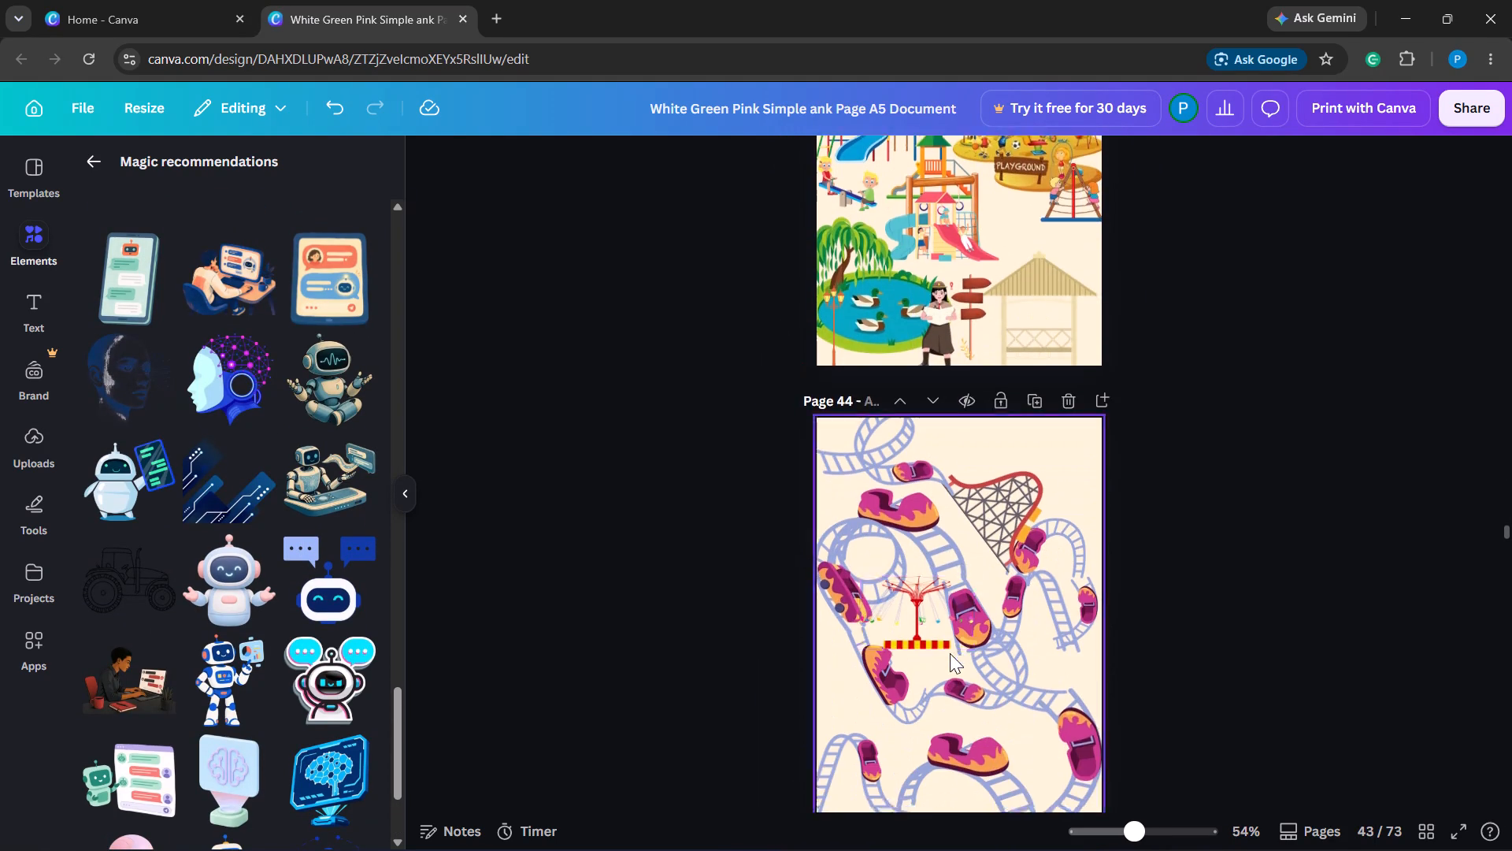
pyautogui.scroll(-7, 950, 653)
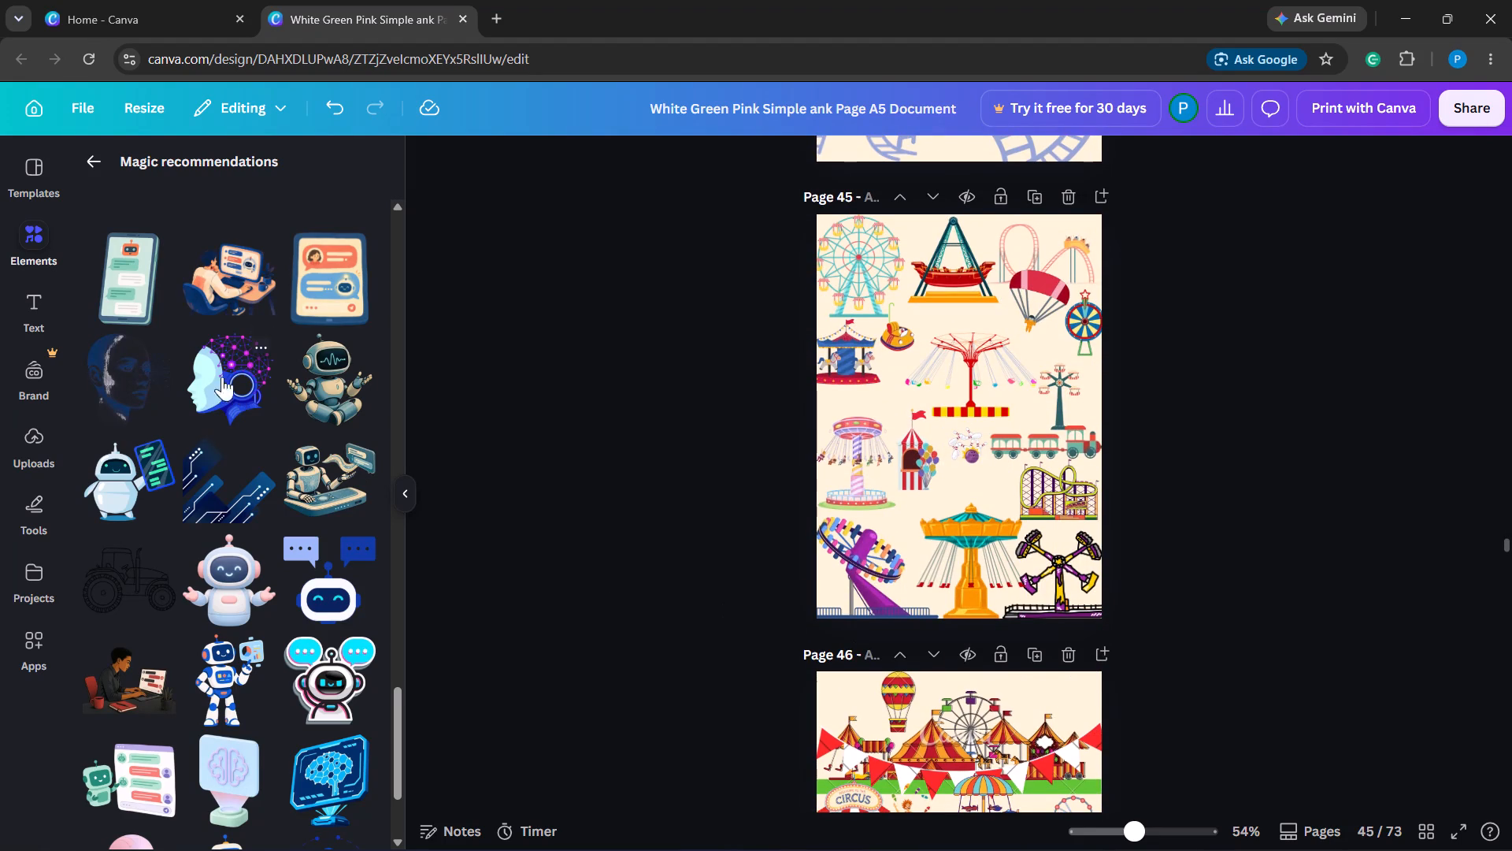
# Reload the full set of magic recommendations for page 45 and look through the suggested carnival graphics.
pyautogui.click(90, 165)
pyautogui.scroll(-2, 884, 664)
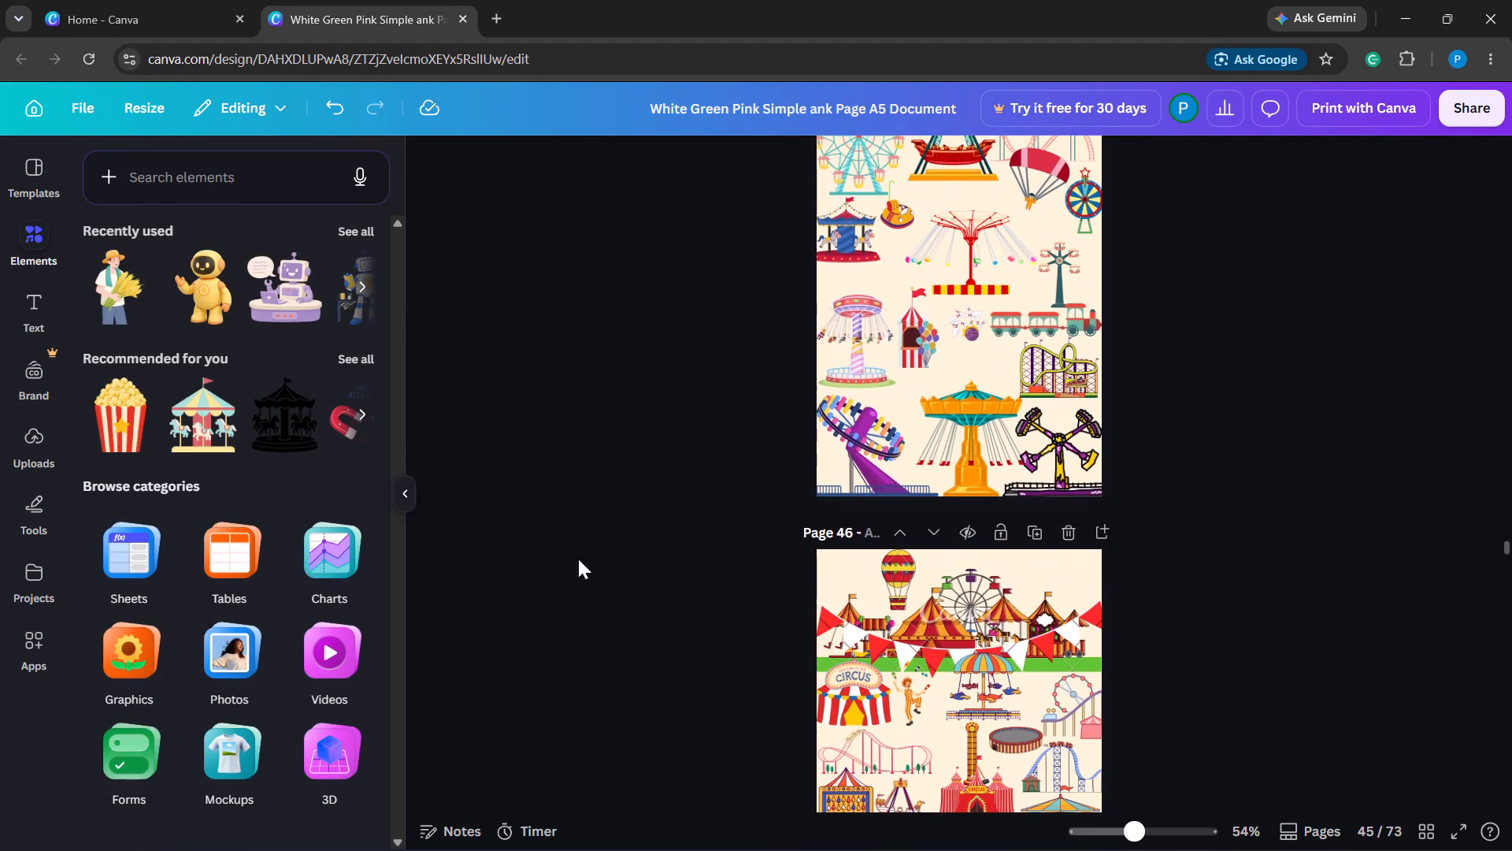
pyautogui.click(344, 363)
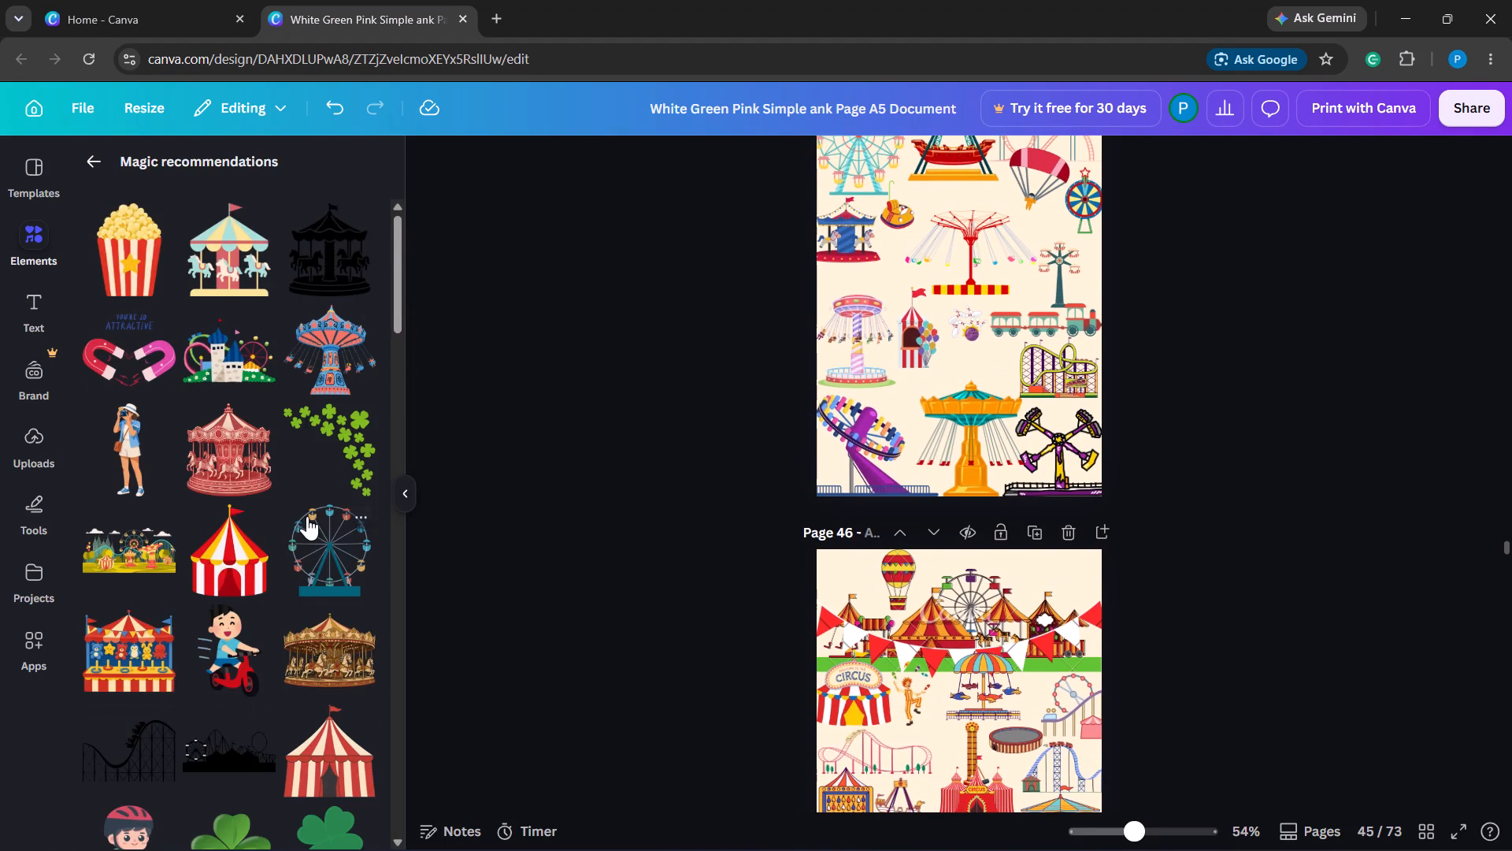
pyautogui.scroll(-1, 307, 516)
# Browse pages 46 to 53, examining the circus, park map, transport, bridal and countryside artwork.
pyautogui.scroll(-3, 874, 668)
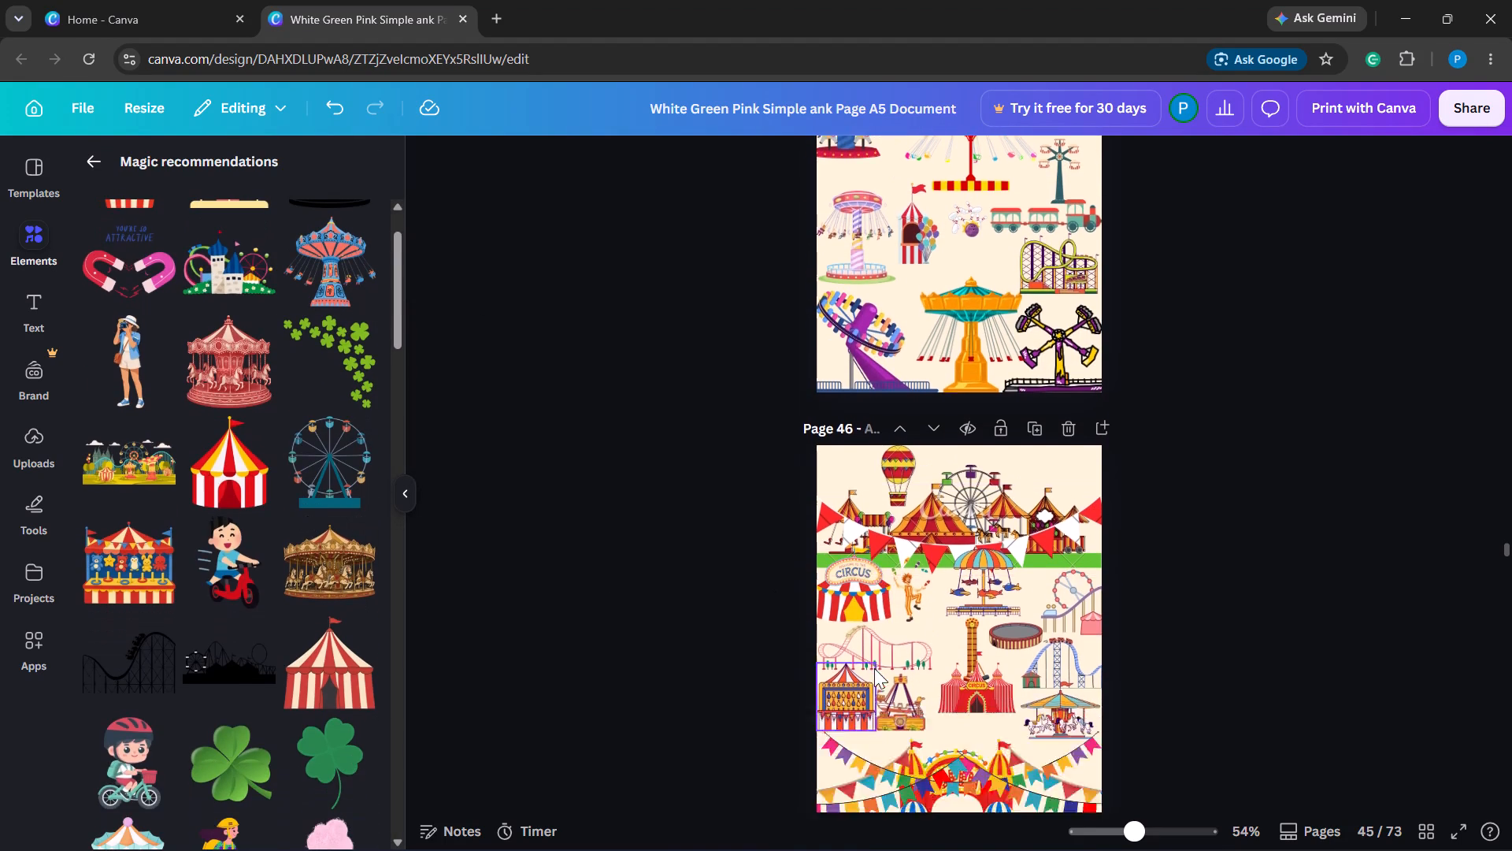
pyautogui.scroll(-10, 874, 668)
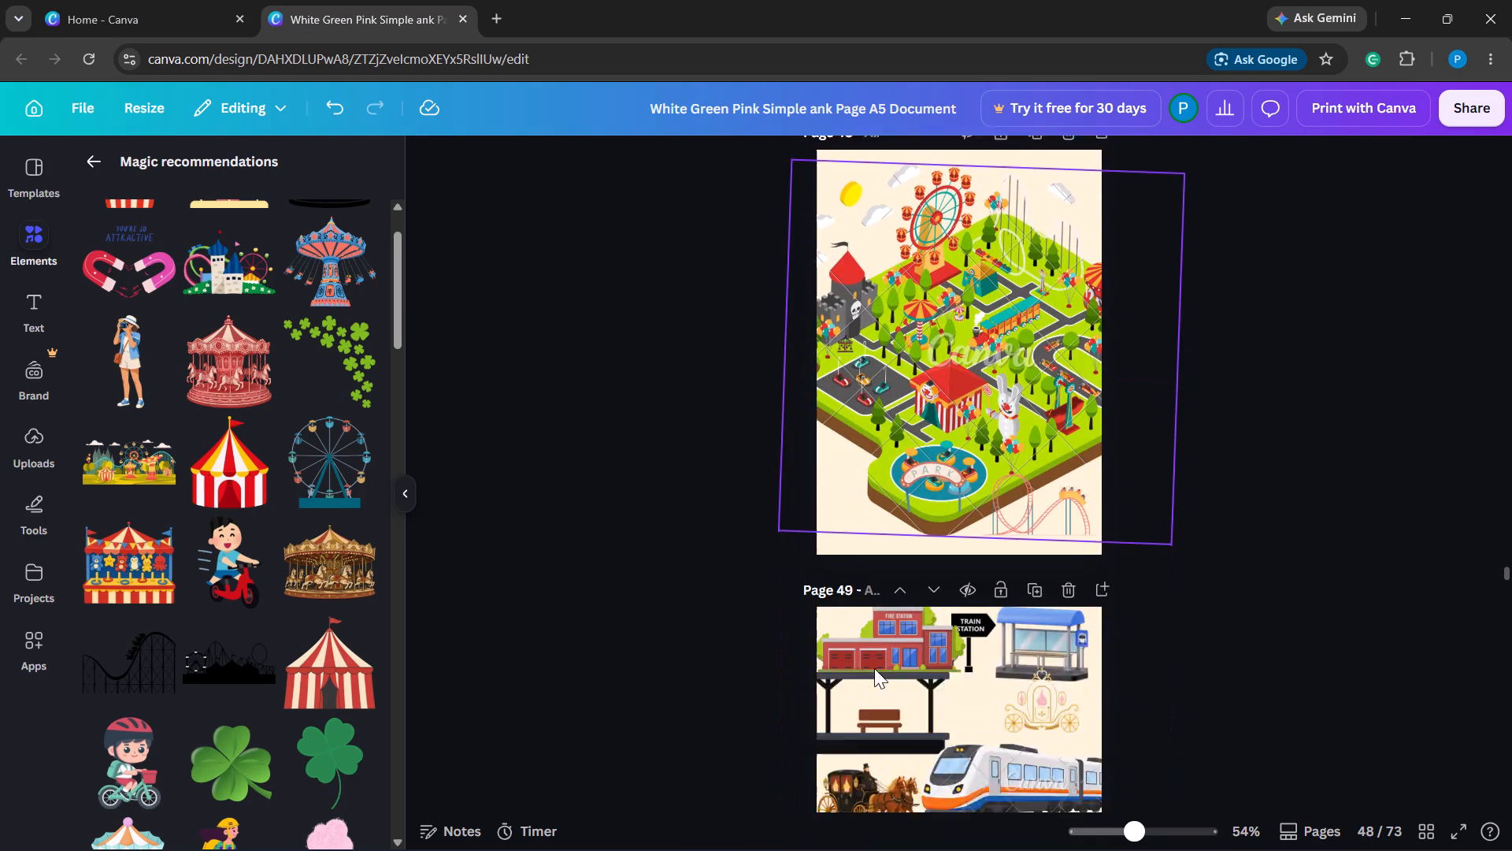
pyautogui.scroll(-8, 874, 668)
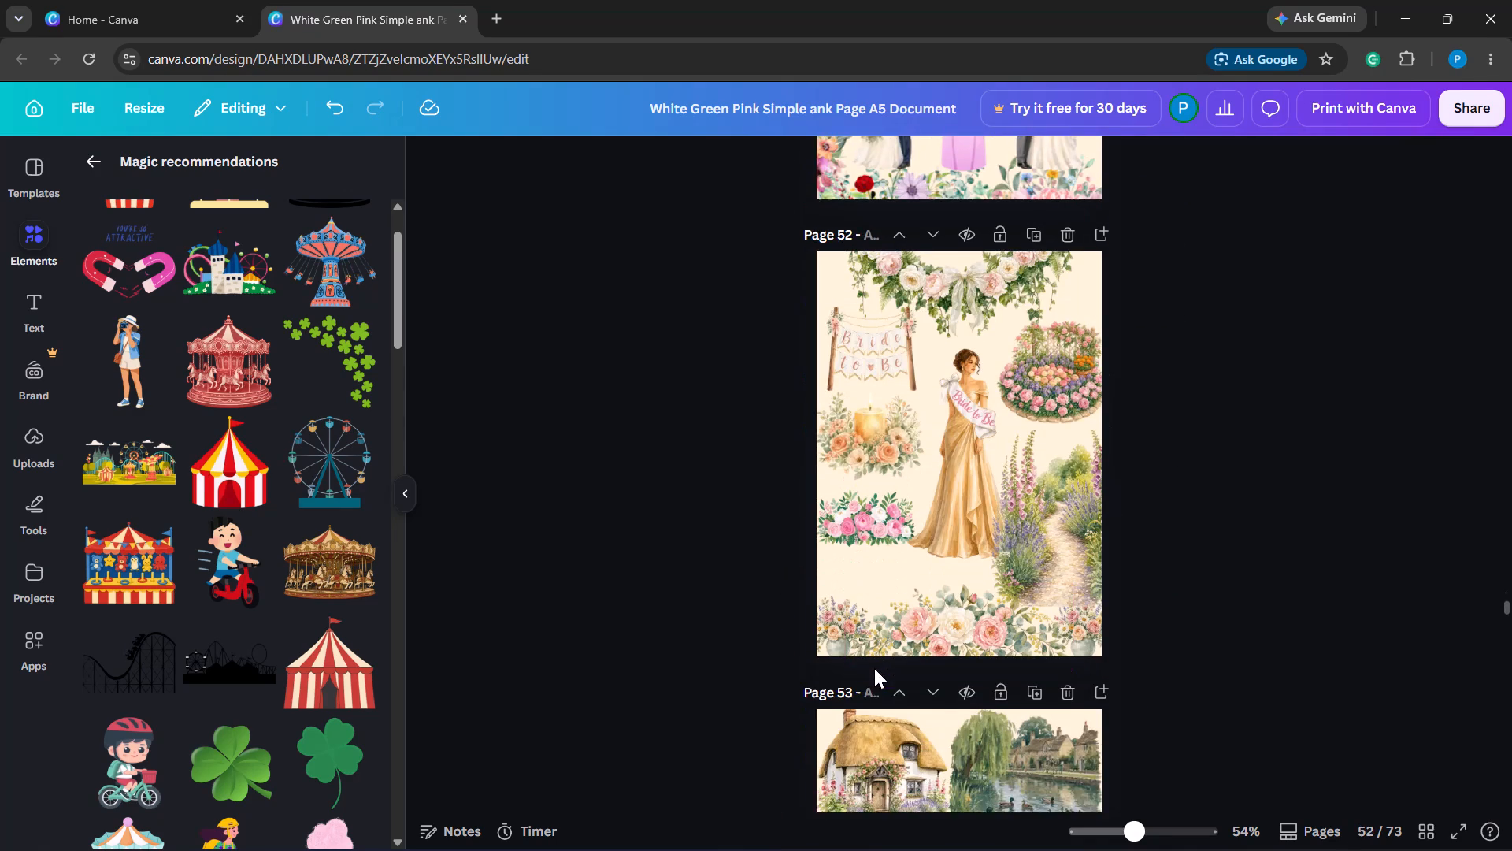
pyautogui.scroll(-2, 874, 668)
pyautogui.scroll(-1, 157, 518)
# Look further through the magic recommendations for graphics of farmers, fields and farm work.
pyautogui.scroll(-1, 157, 518)
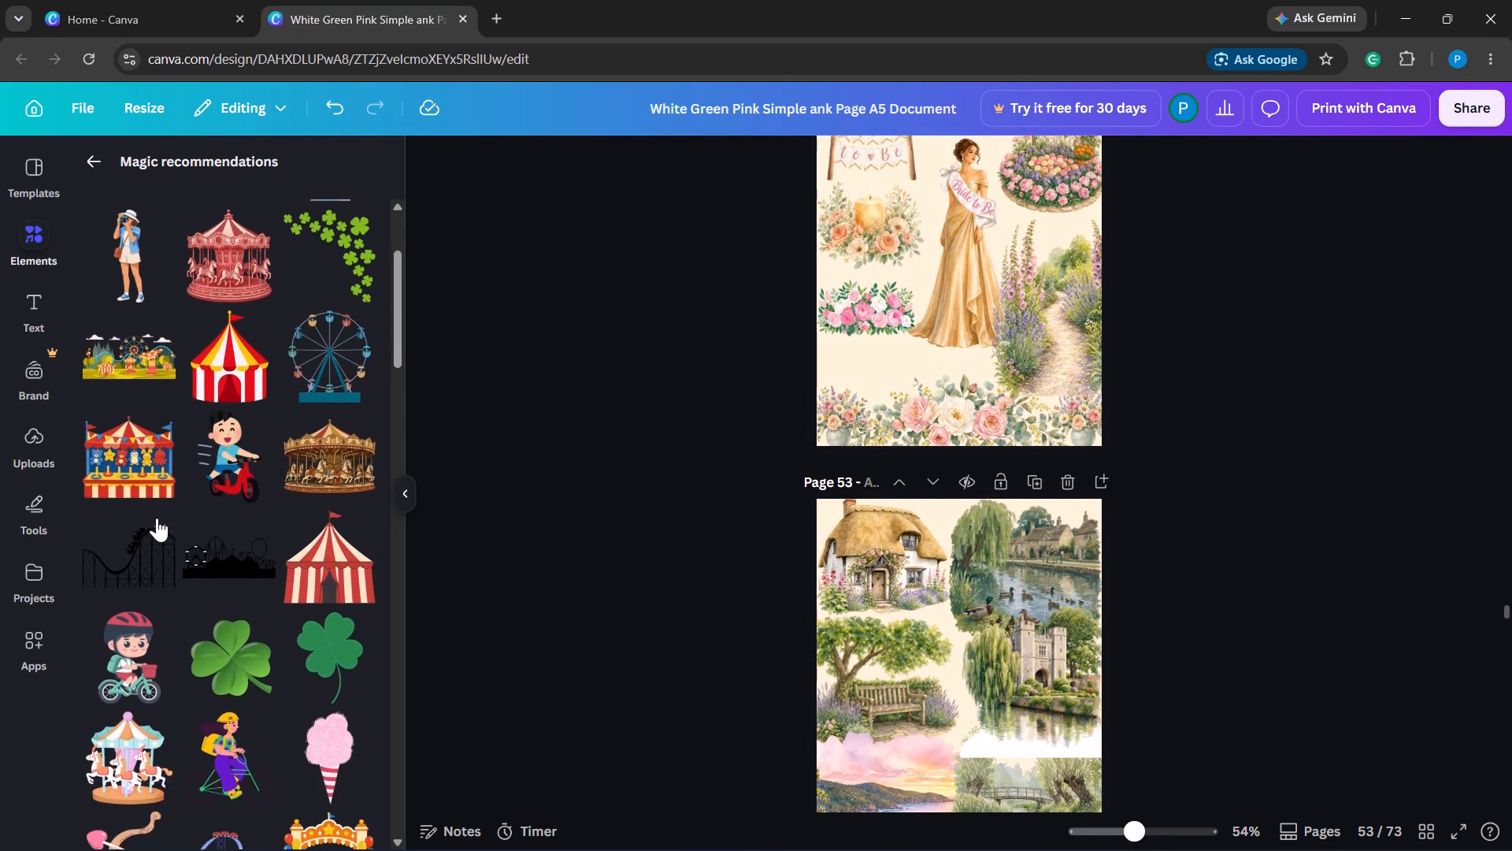
pyautogui.scroll(-2, 157, 518)
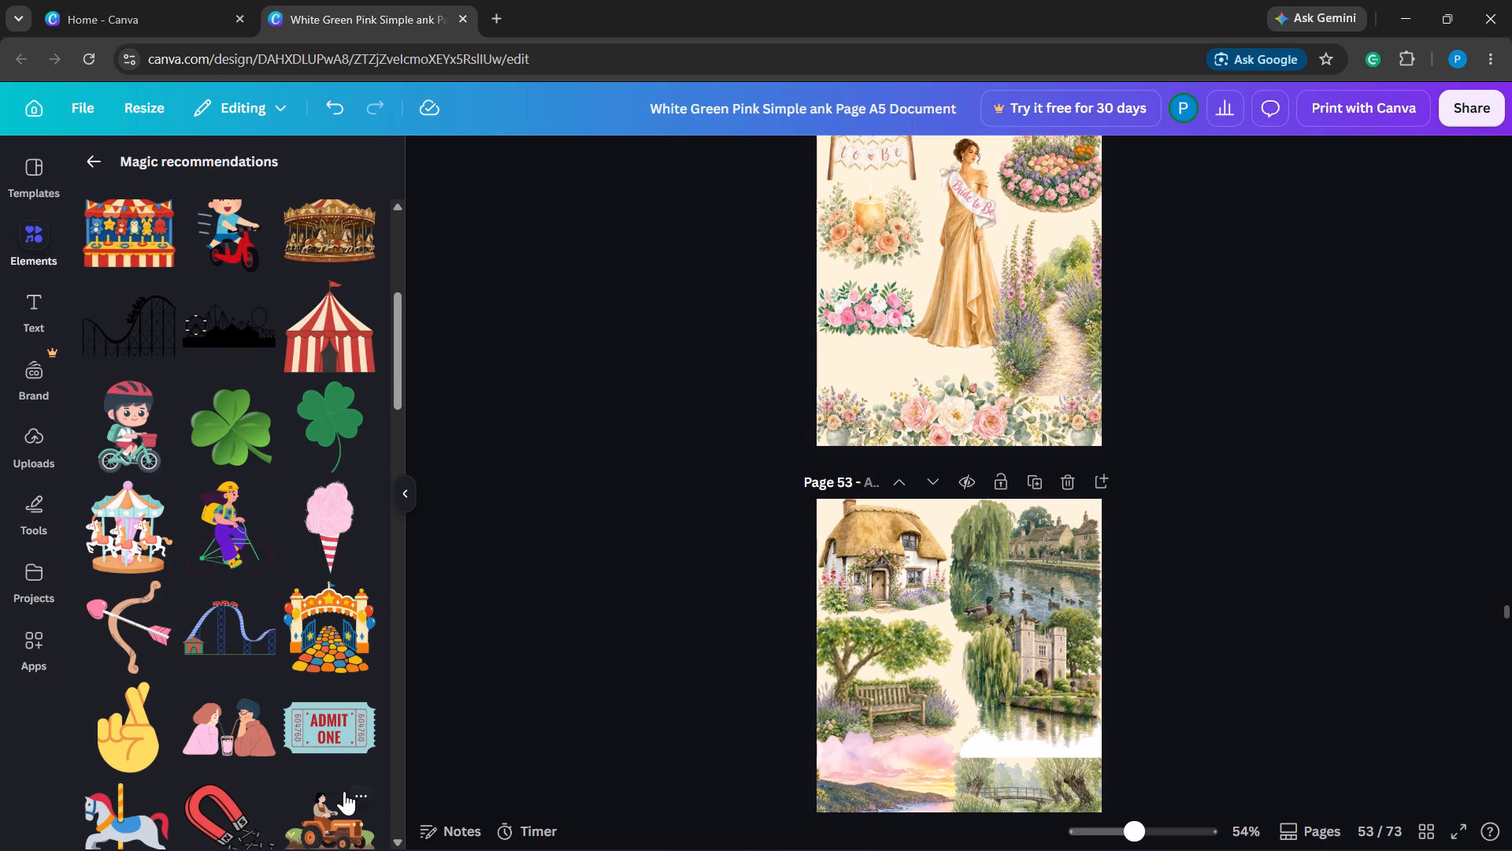
pyautogui.scroll(-5, 344, 791)
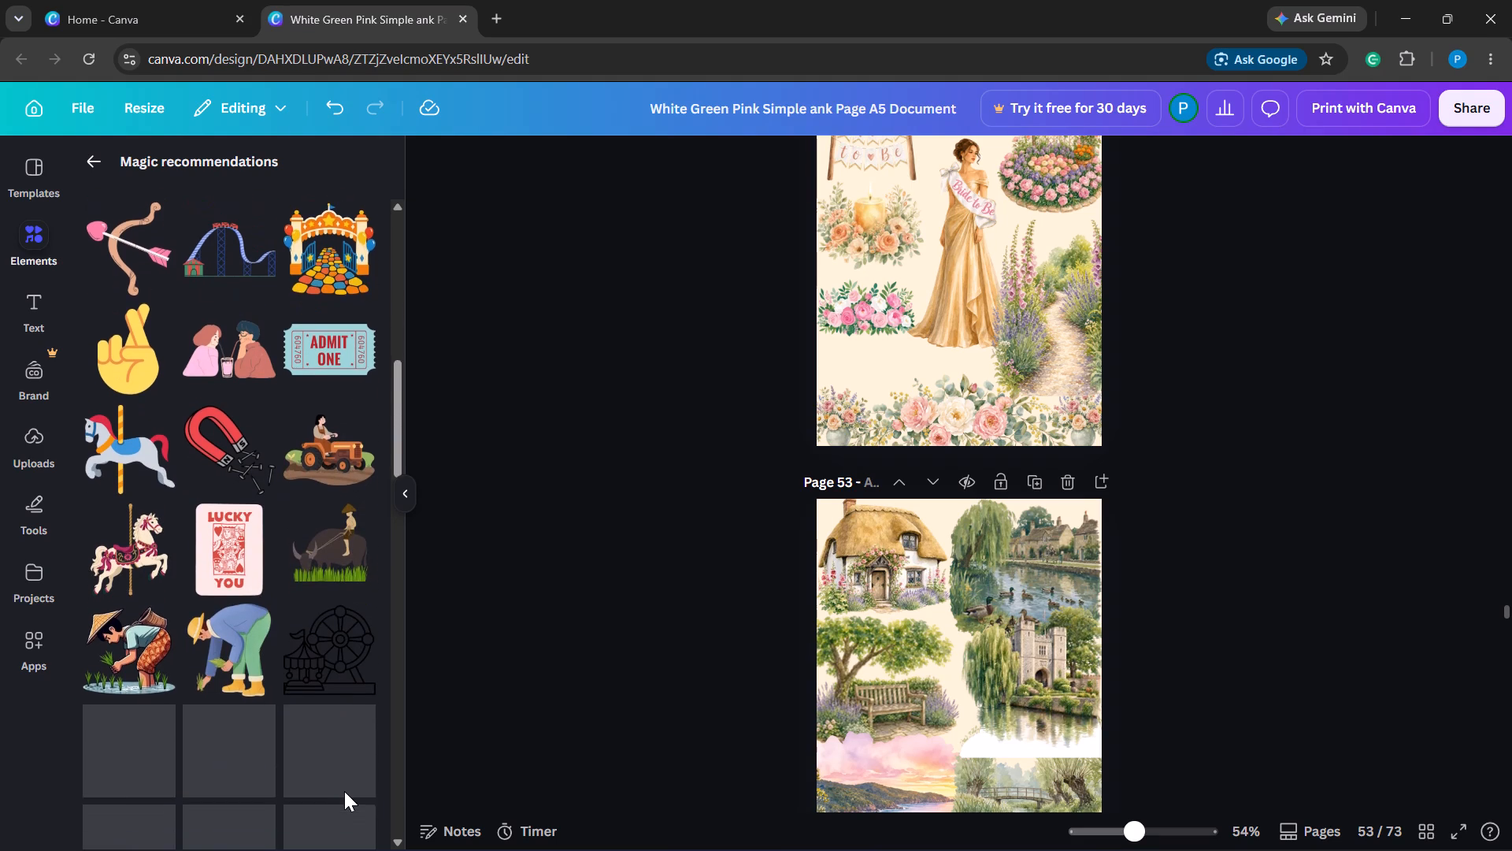
pyautogui.scroll(-2, 344, 791)
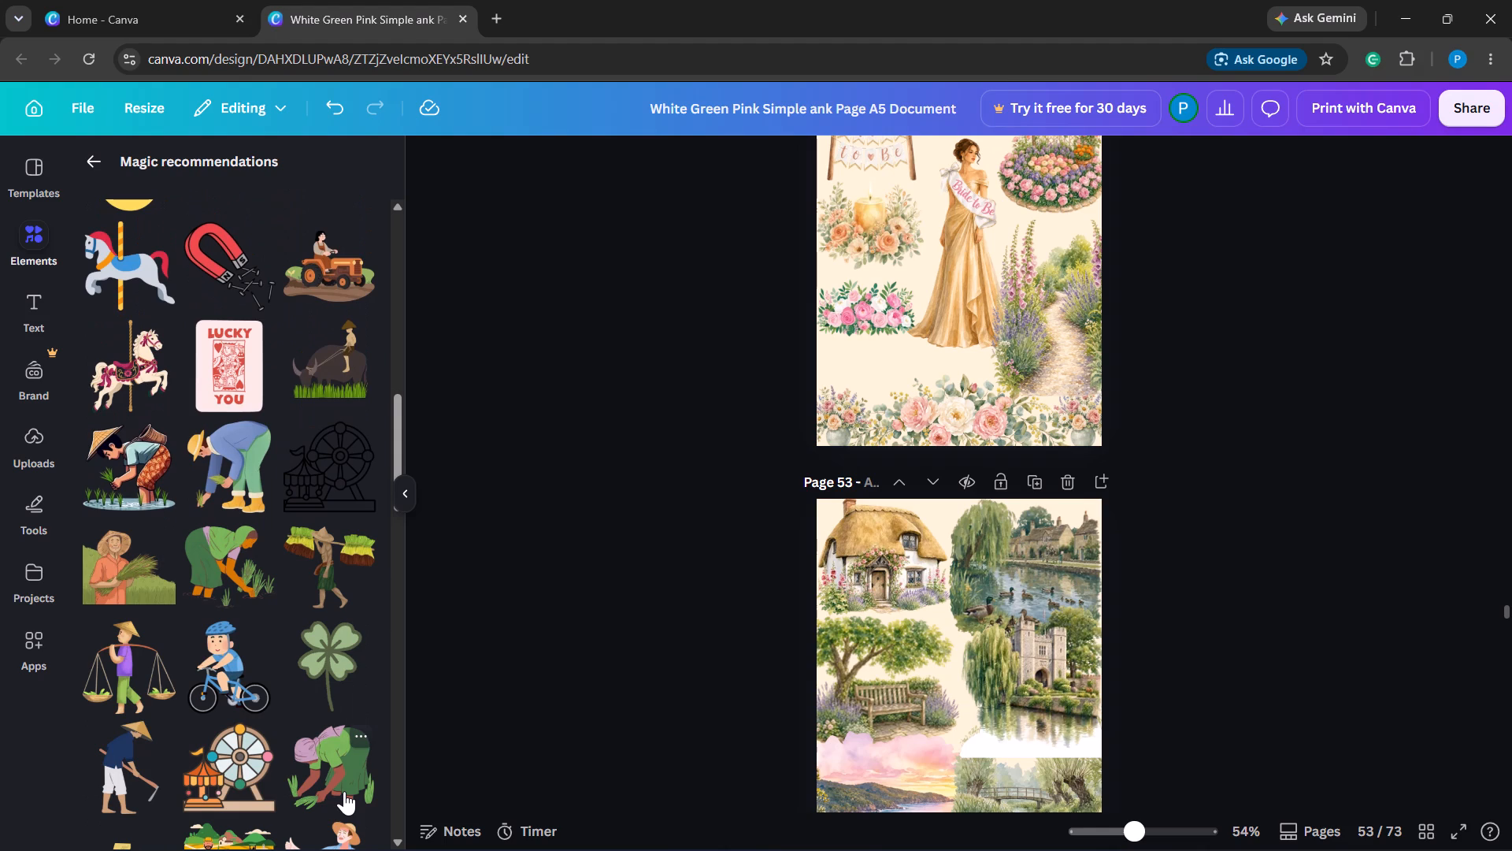
pyautogui.scroll(-7, 344, 791)
pyautogui.scroll(1, 344, 791)
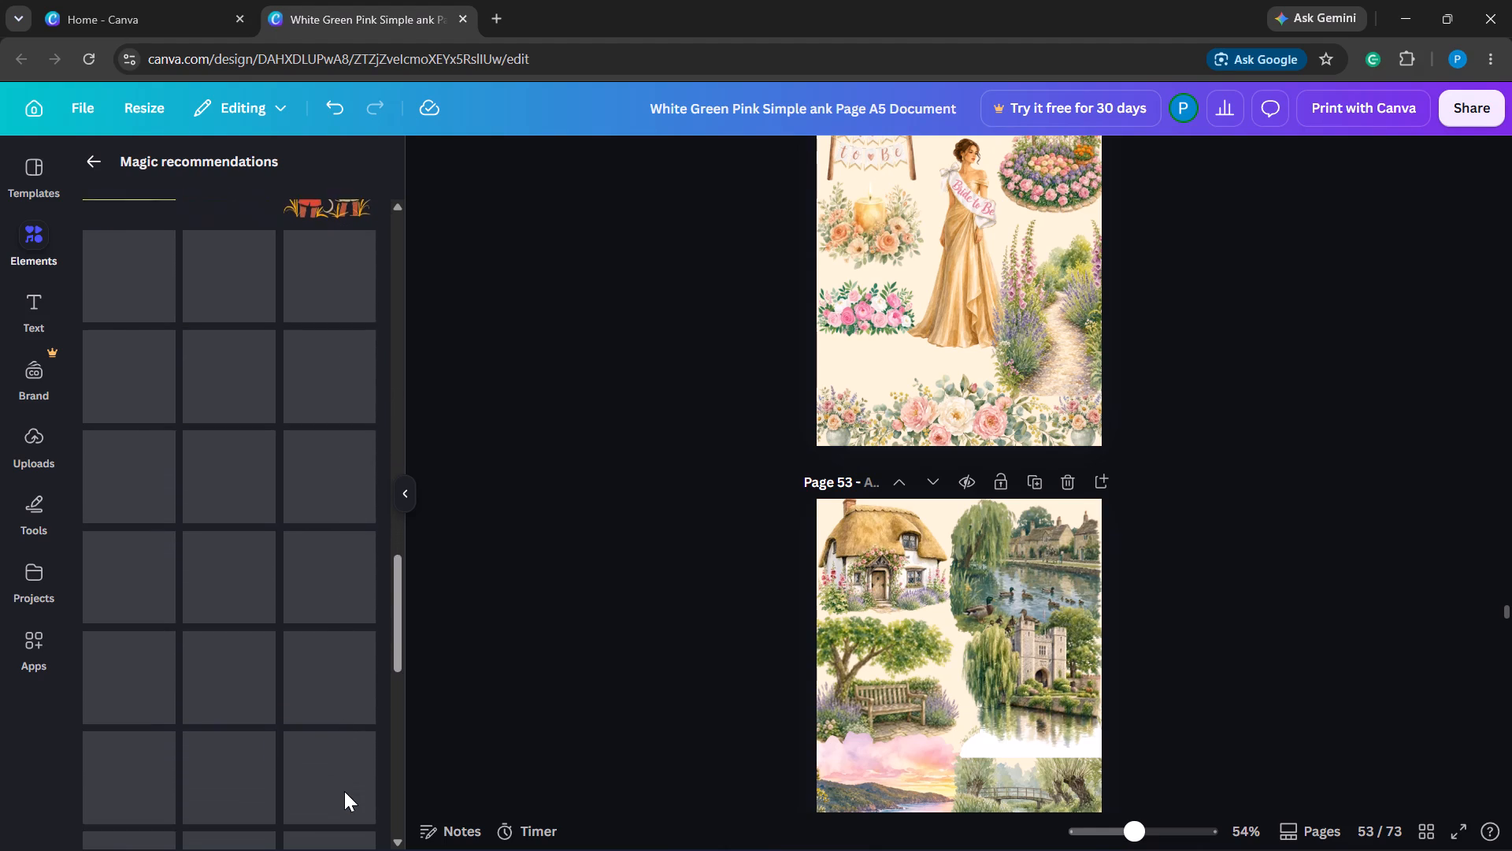
pyautogui.scroll(1, 344, 791)
# Browse pages 53 to 62, examining the garden, cosy interior and farm animal scenes.
pyautogui.scroll(-3, 863, 654)
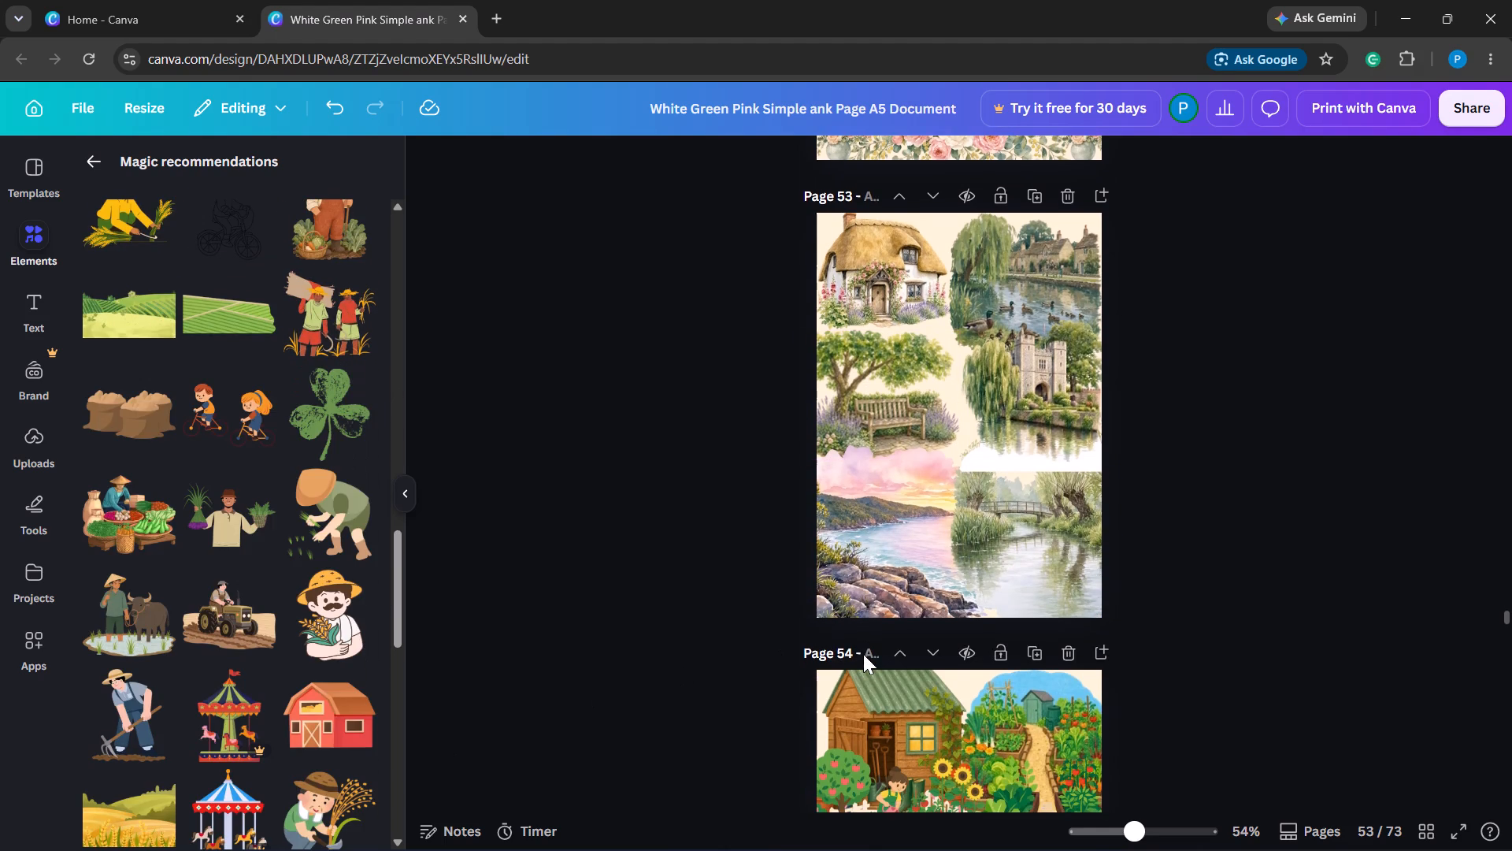
pyautogui.scroll(-2, 863, 654)
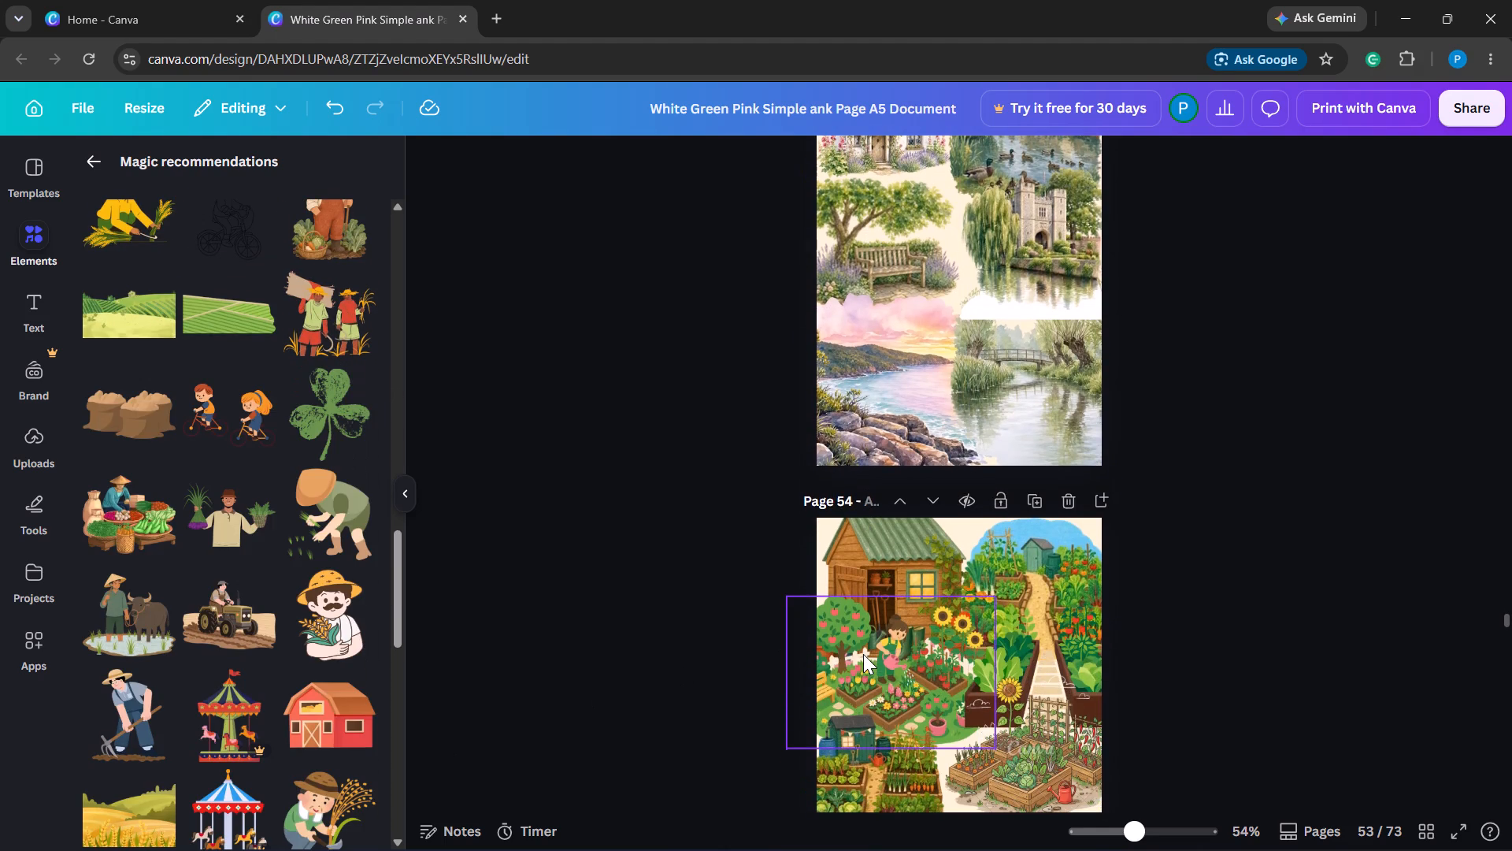
pyautogui.scroll(-5, 863, 654)
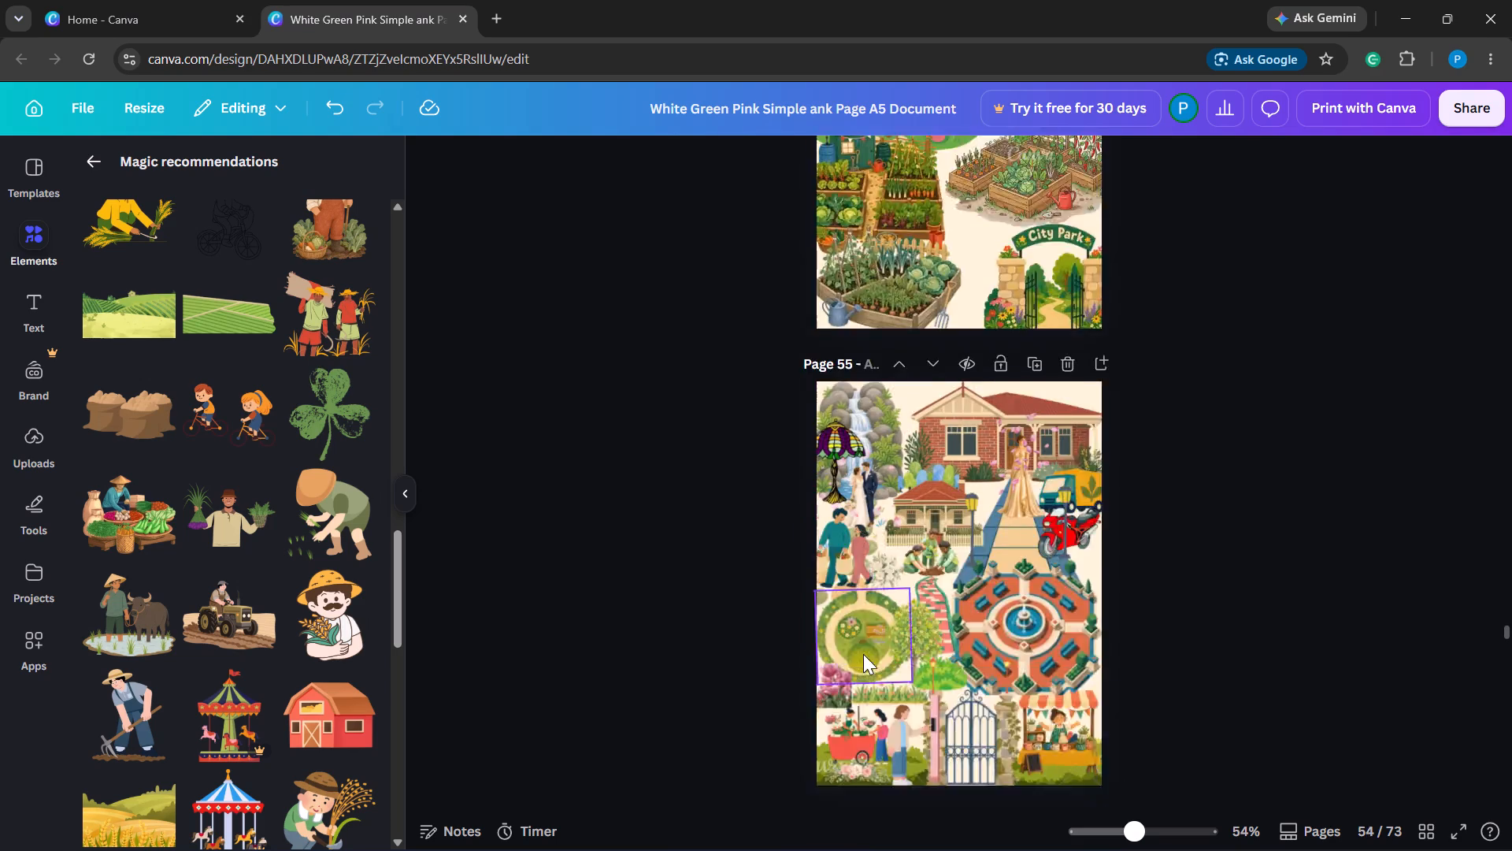
pyautogui.scroll(-5, 863, 654)
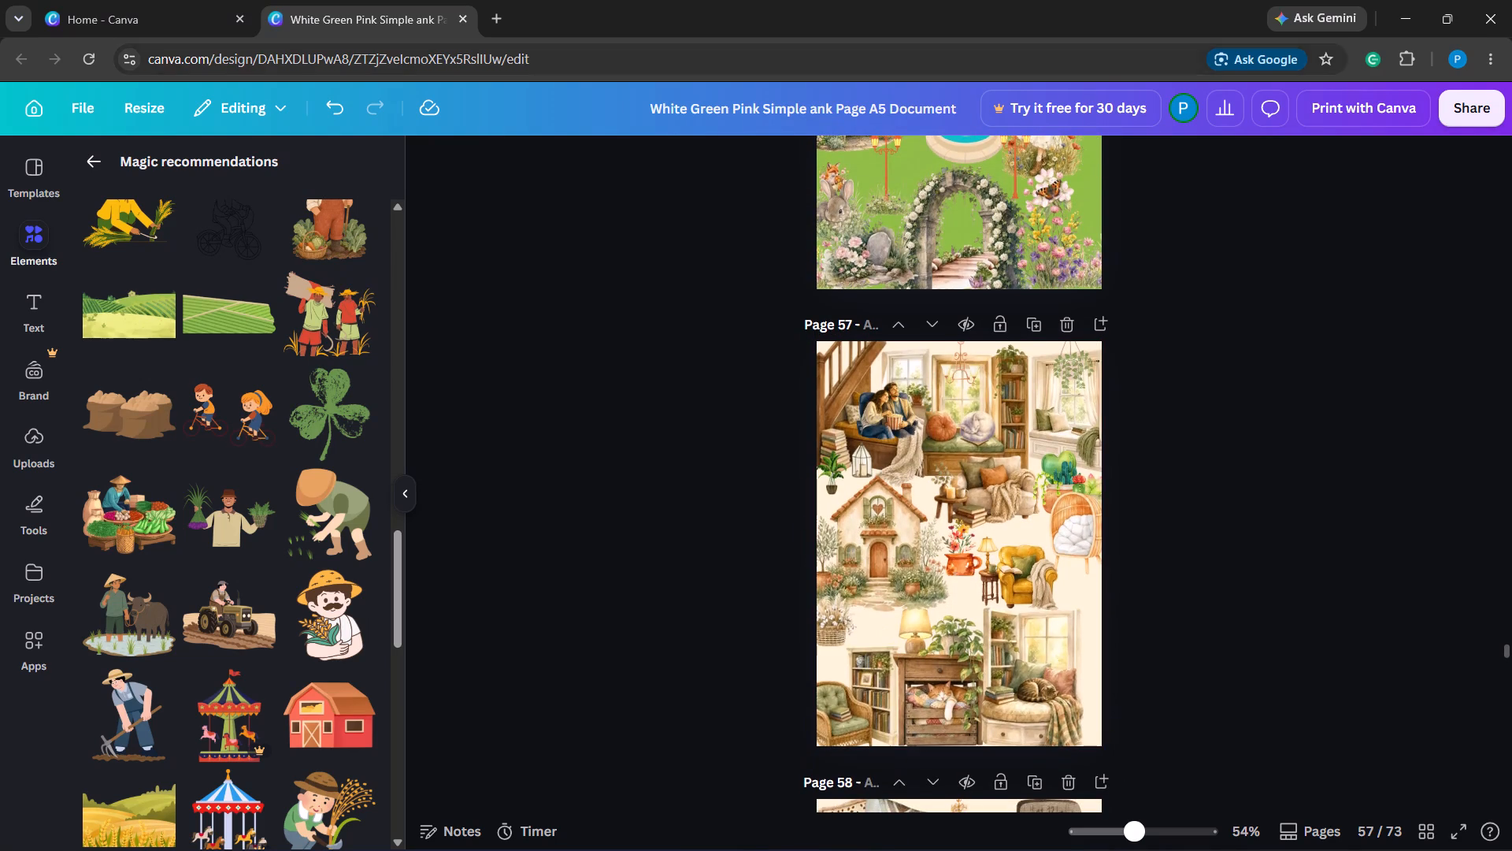
pyautogui.scroll(-5, 896, 513)
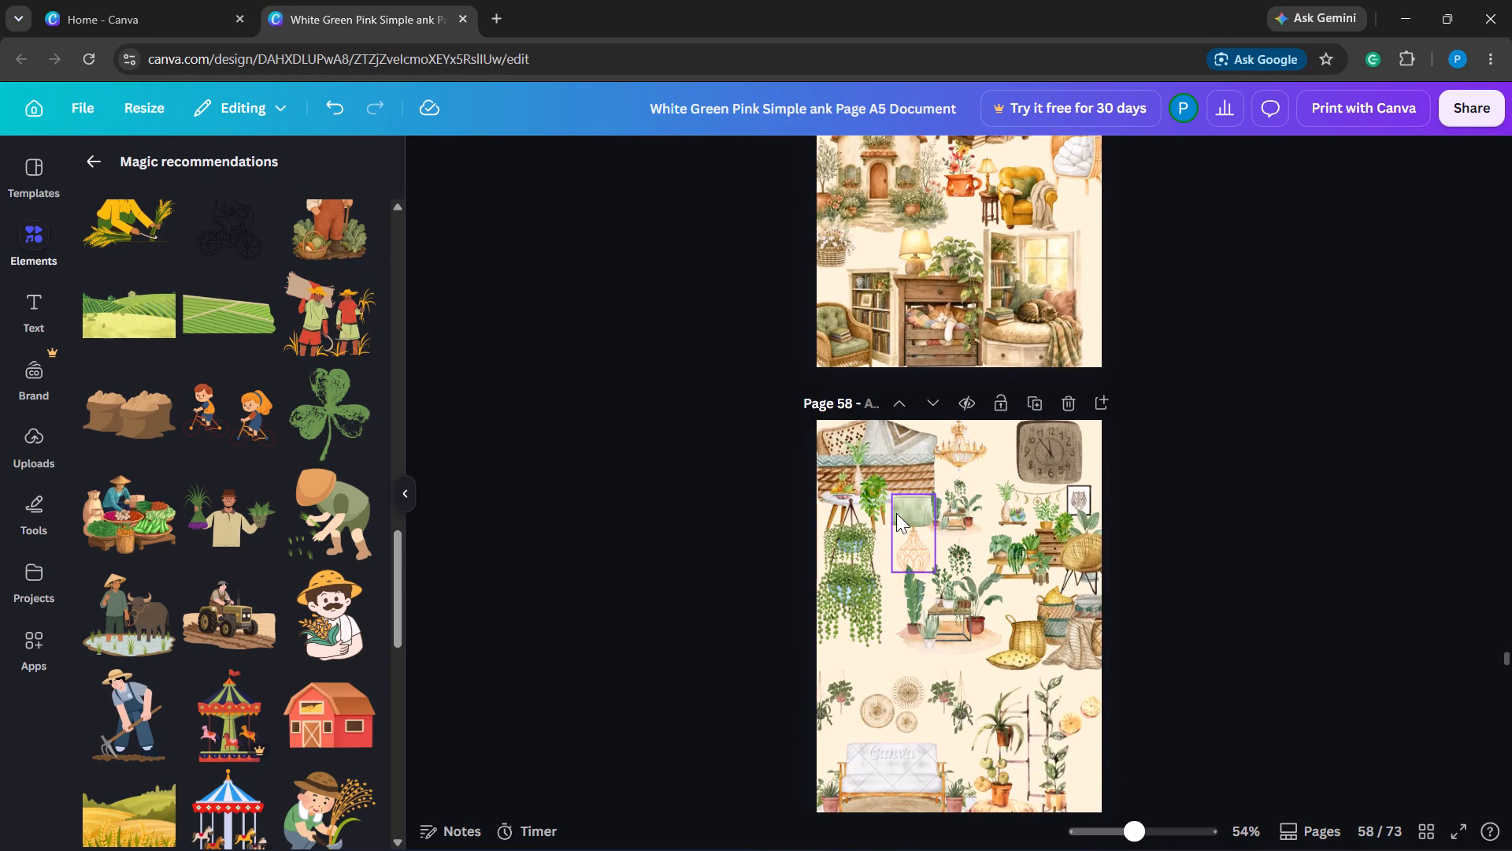
pyautogui.scroll(-7, 896, 513)
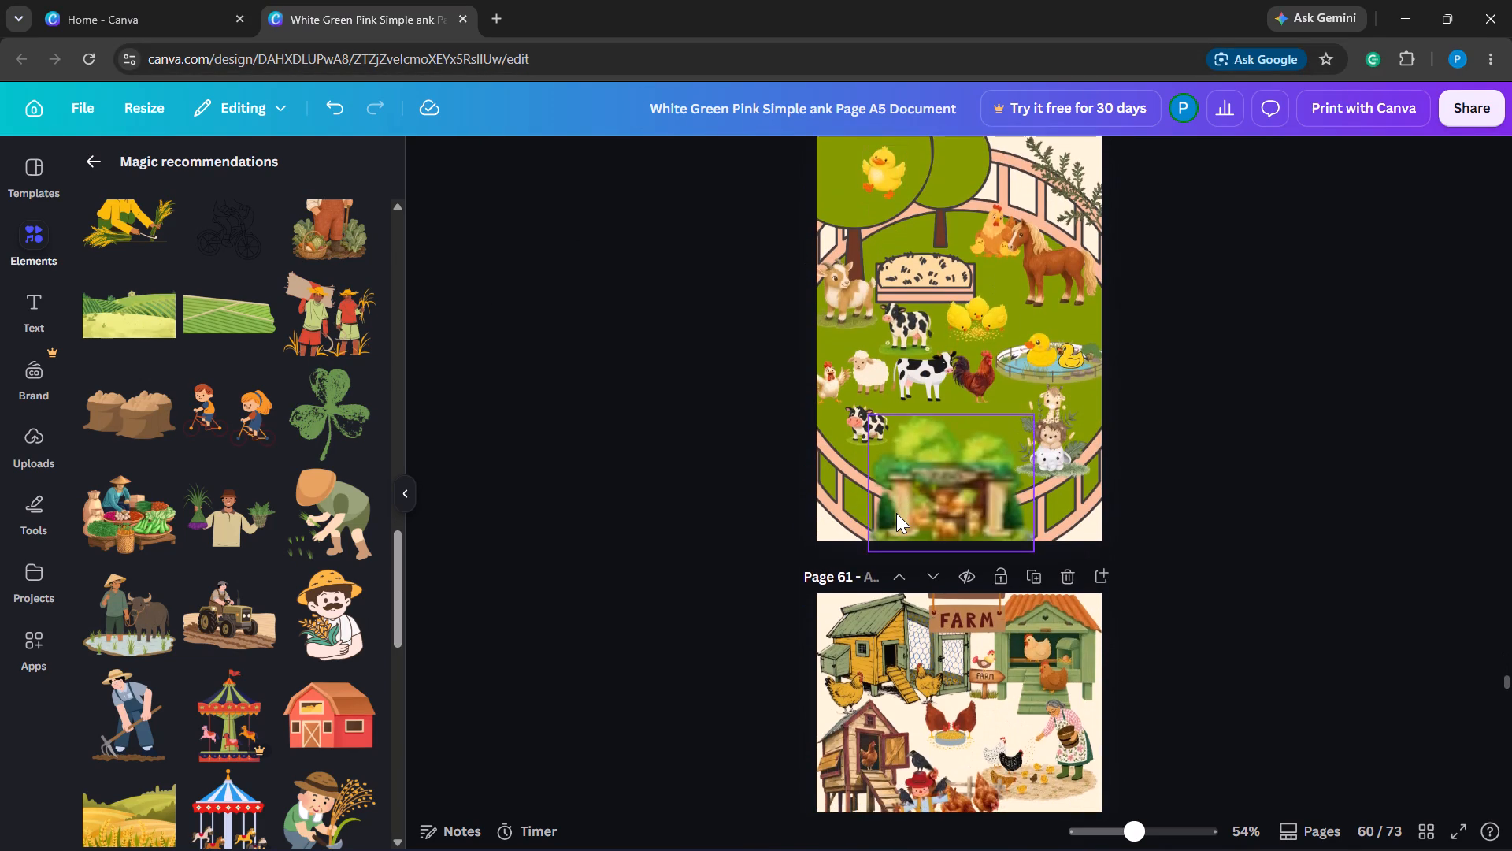
pyautogui.scroll(-5, 896, 513)
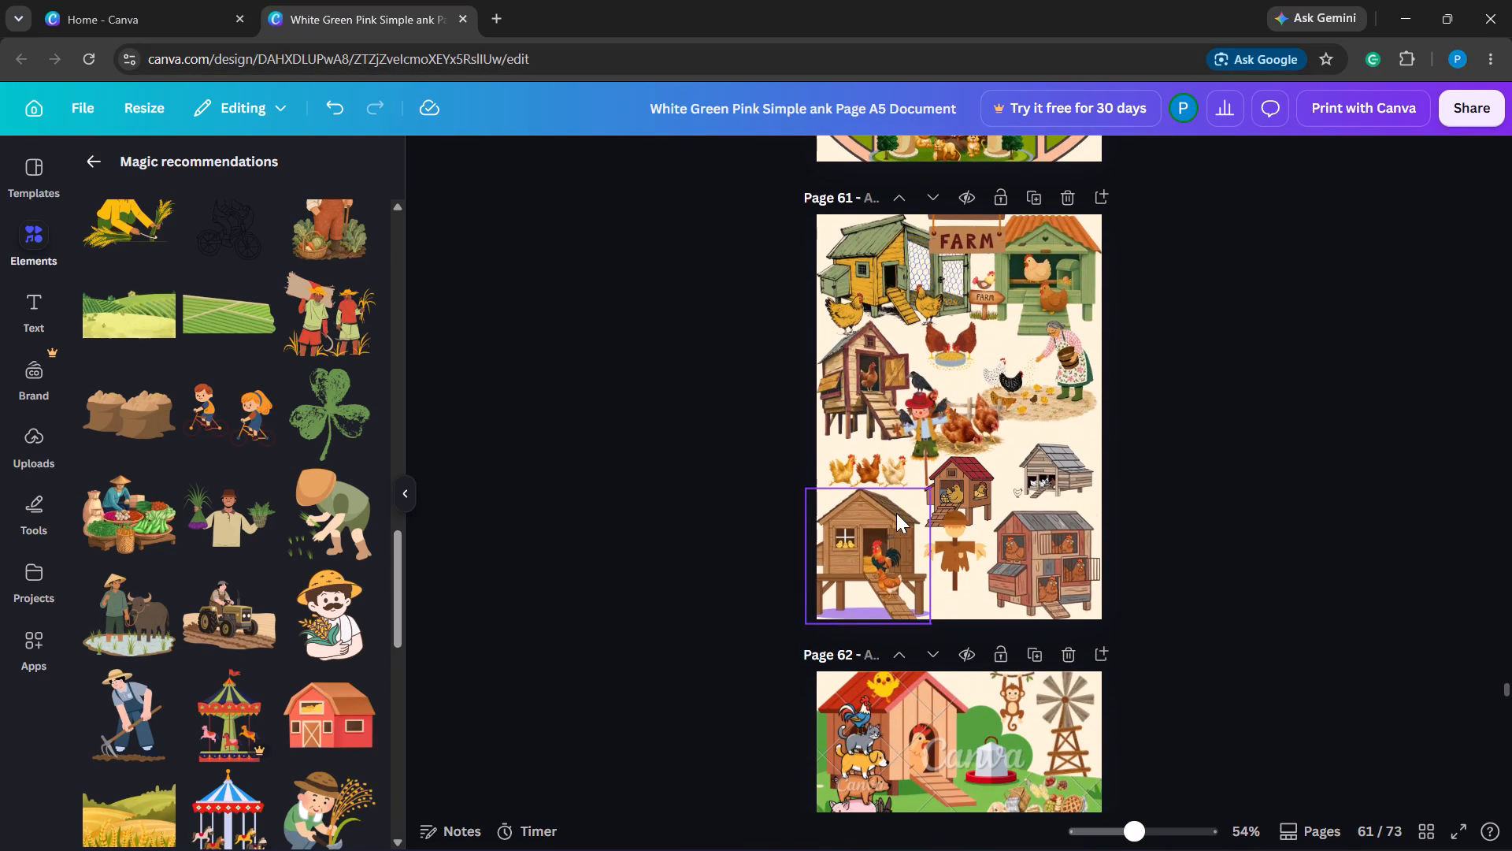
pyautogui.scroll(-5, 896, 513)
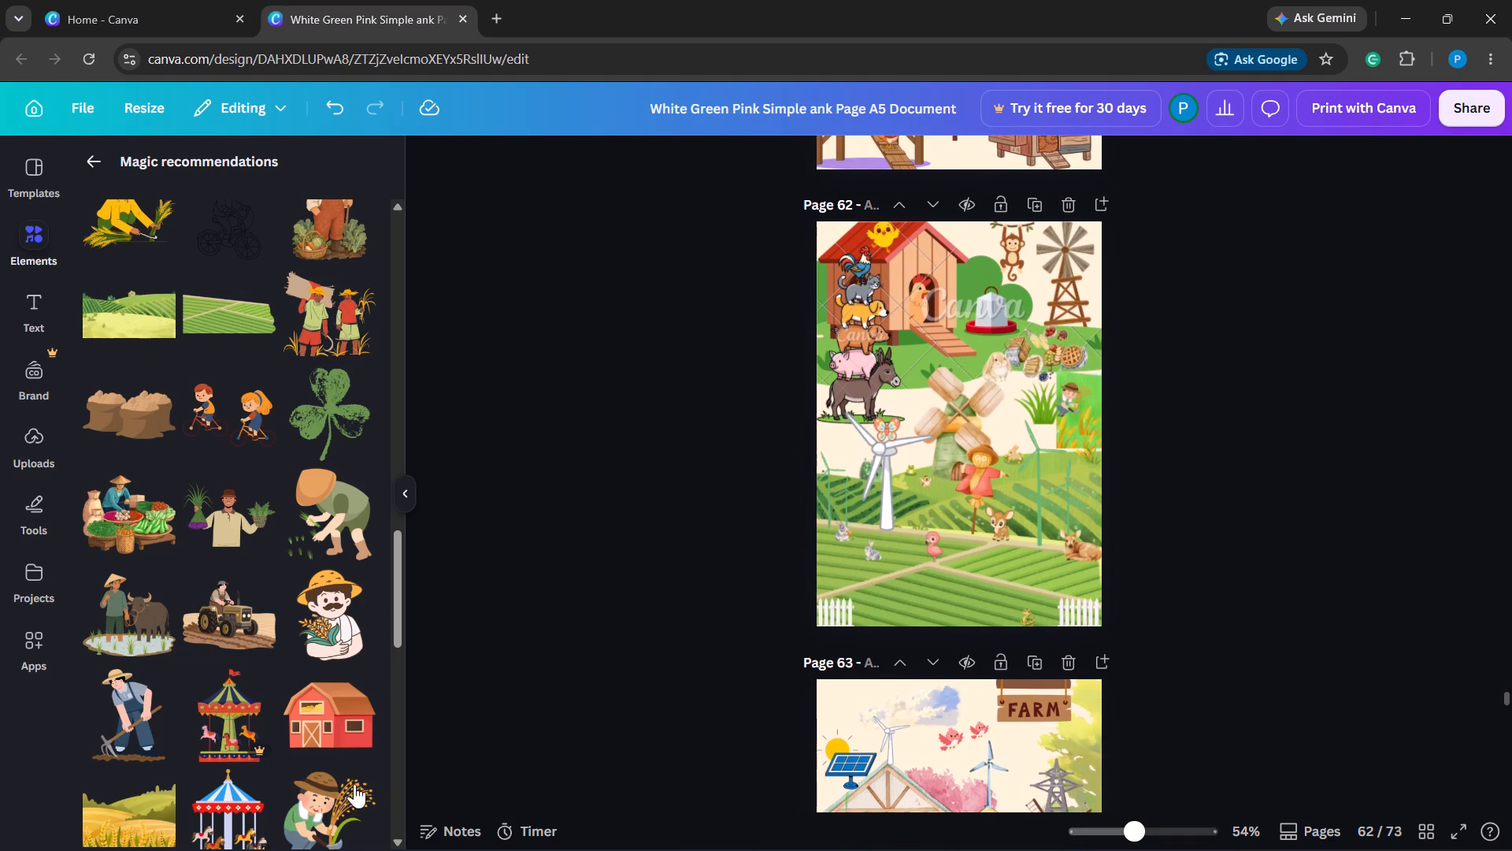
# Add the recommended crouching farmer with wheat to page 62 and place him in the green field near the left-hand white fence.
pyautogui.click(313, 799)
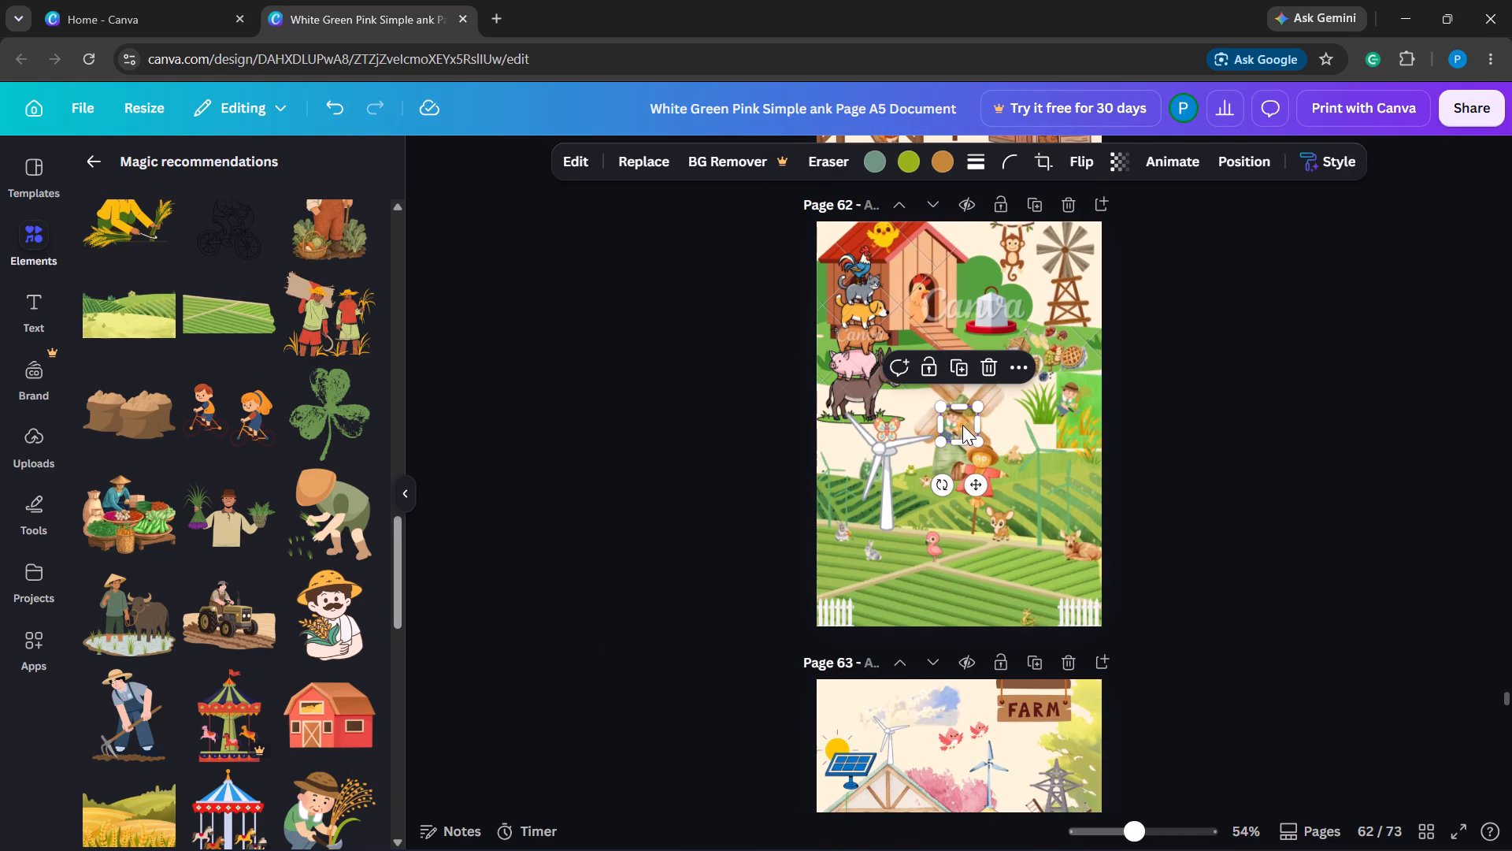
pyautogui.moveTo(962, 425); pyautogui.dragTo(891, 573)
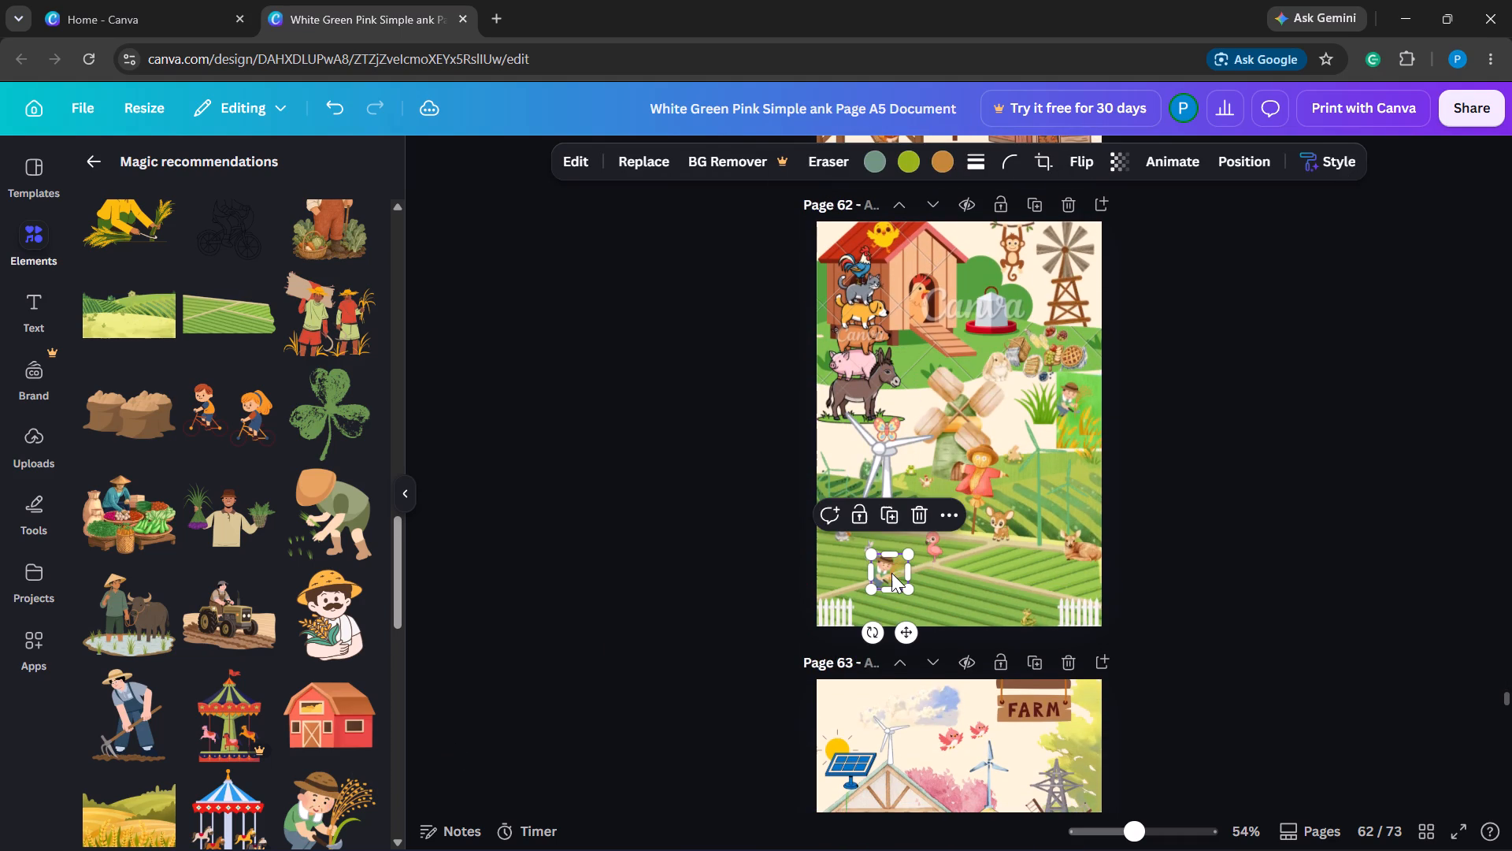
pyautogui.click(1188, 597)
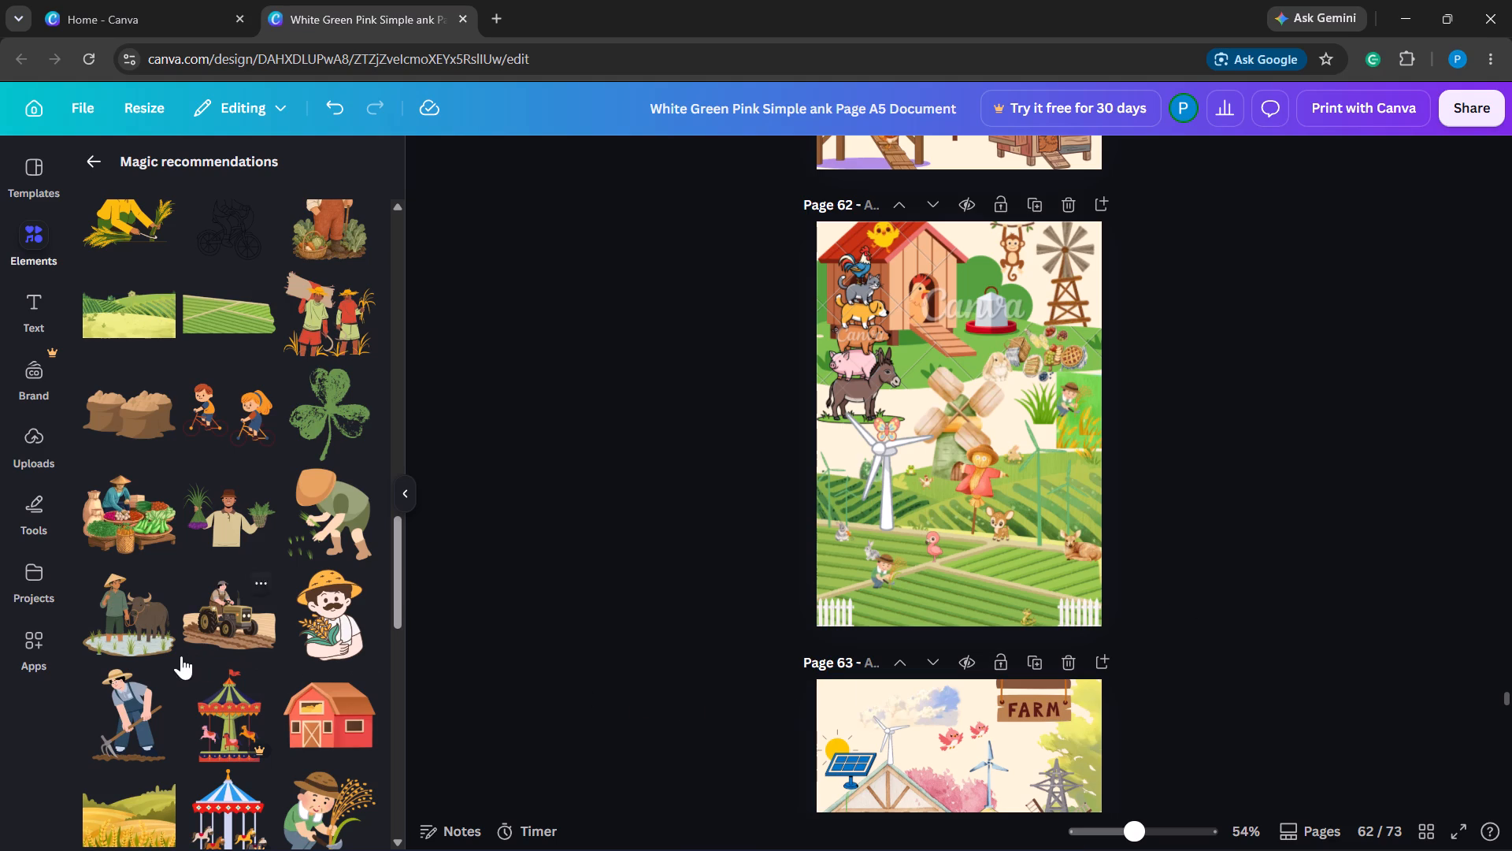
# Add the recommended farmer digging with a hoe to page 62, shrink him to a small figure and place him at the field's bottom edge.
pyautogui.click(104, 722)
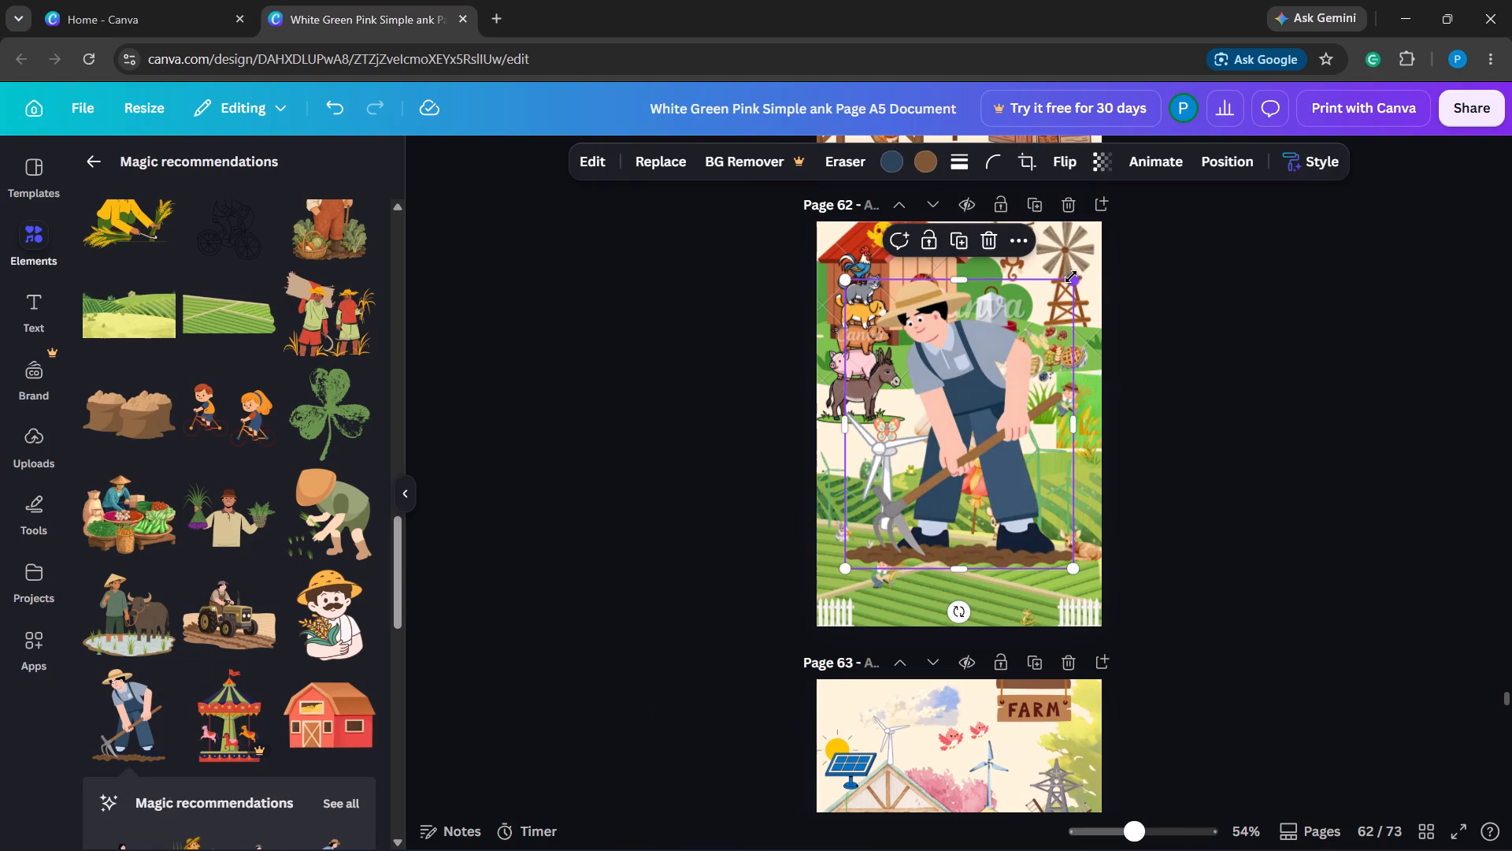
pyautogui.moveTo(1070, 278); pyautogui.dragTo(1010, 500)
pyautogui.moveTo(896, 496); pyautogui.dragTo(1017, 557)
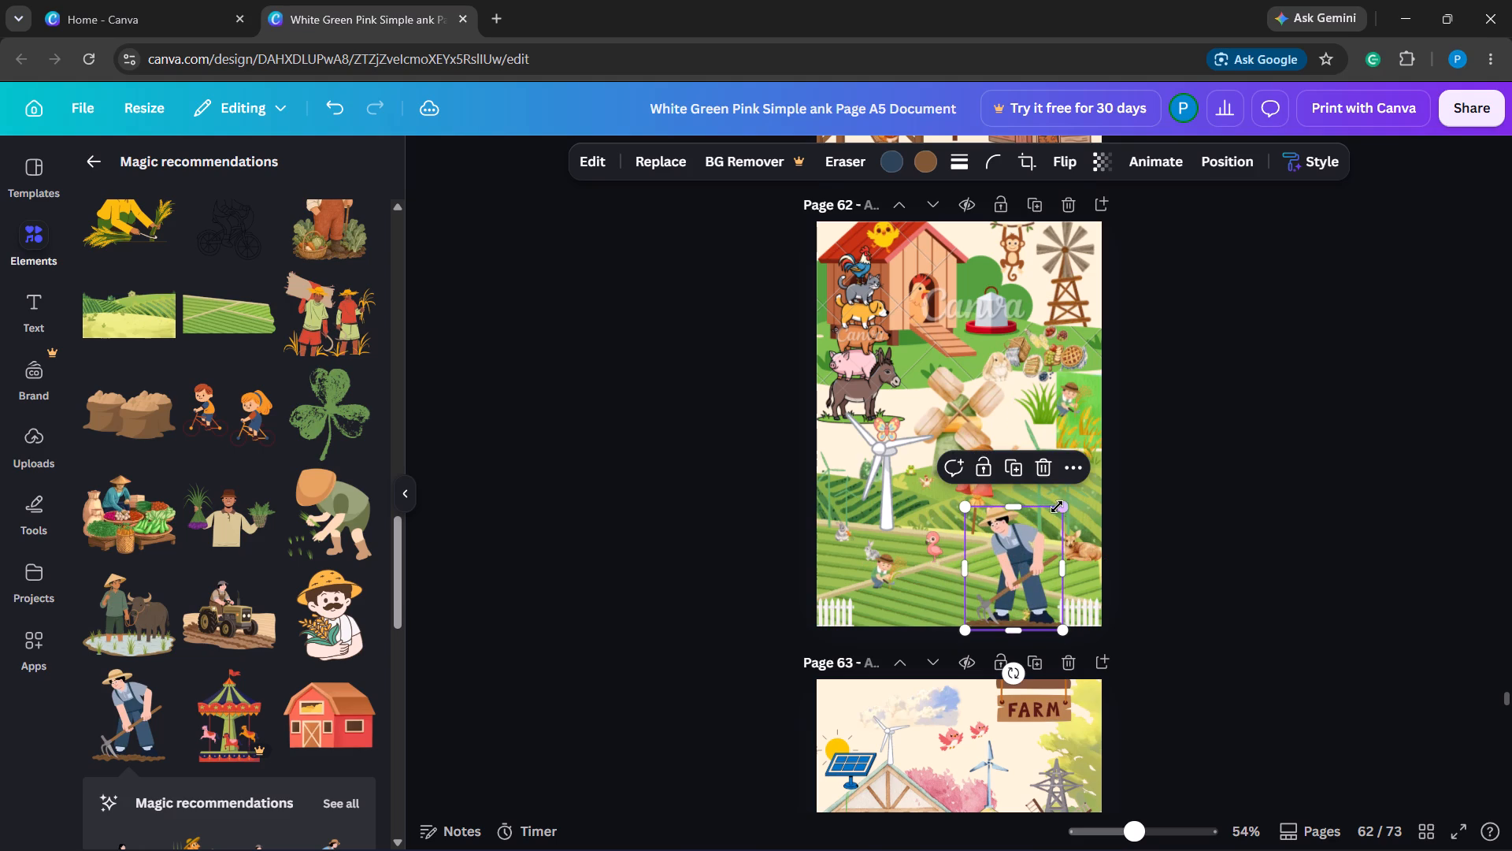
pyautogui.moveTo(1058, 506); pyautogui.dragTo(1034, 570)
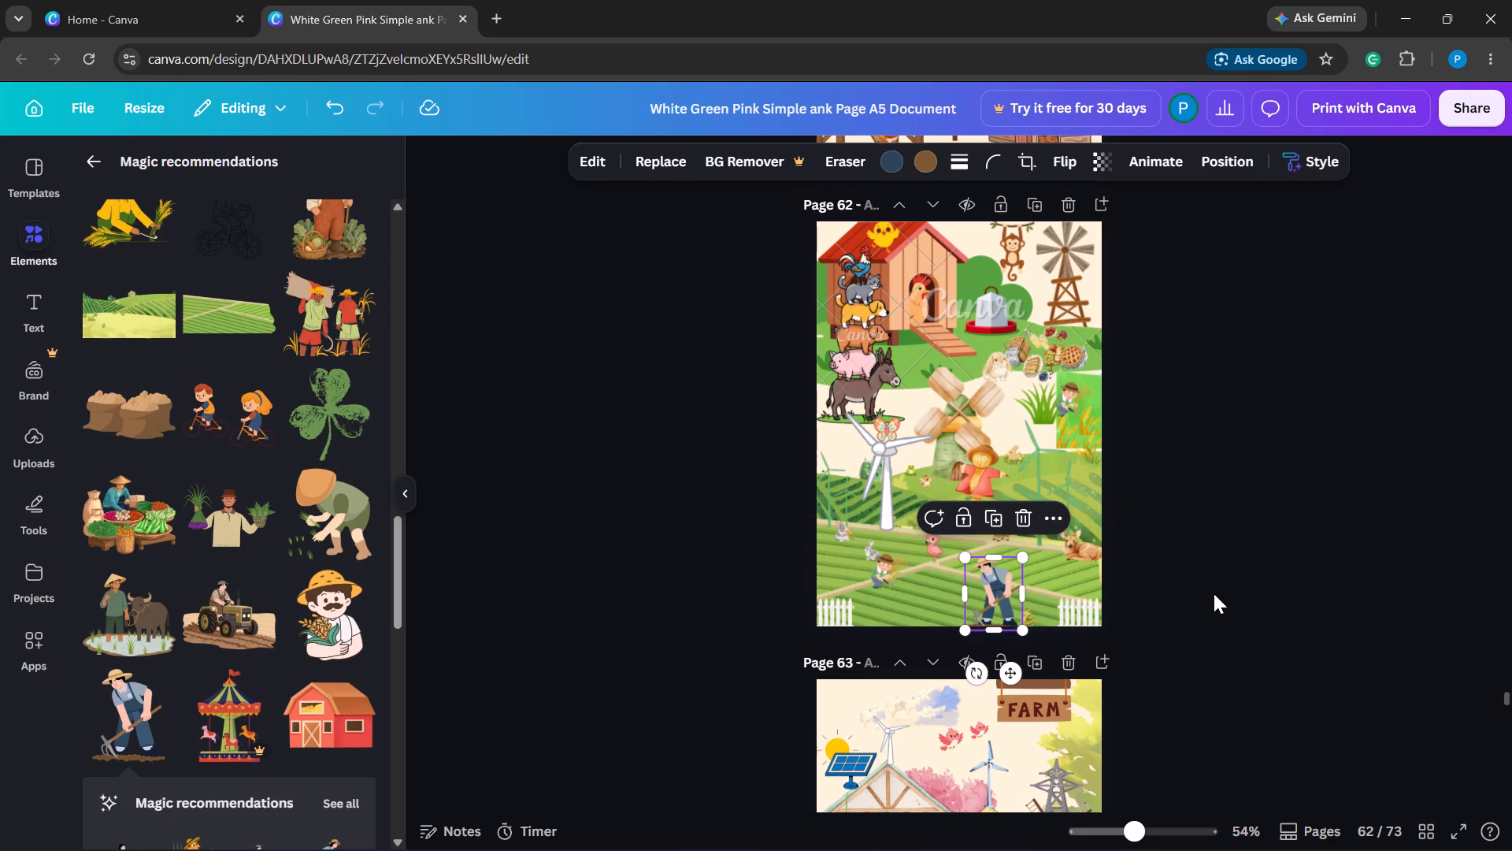
pyautogui.click(1214, 593)
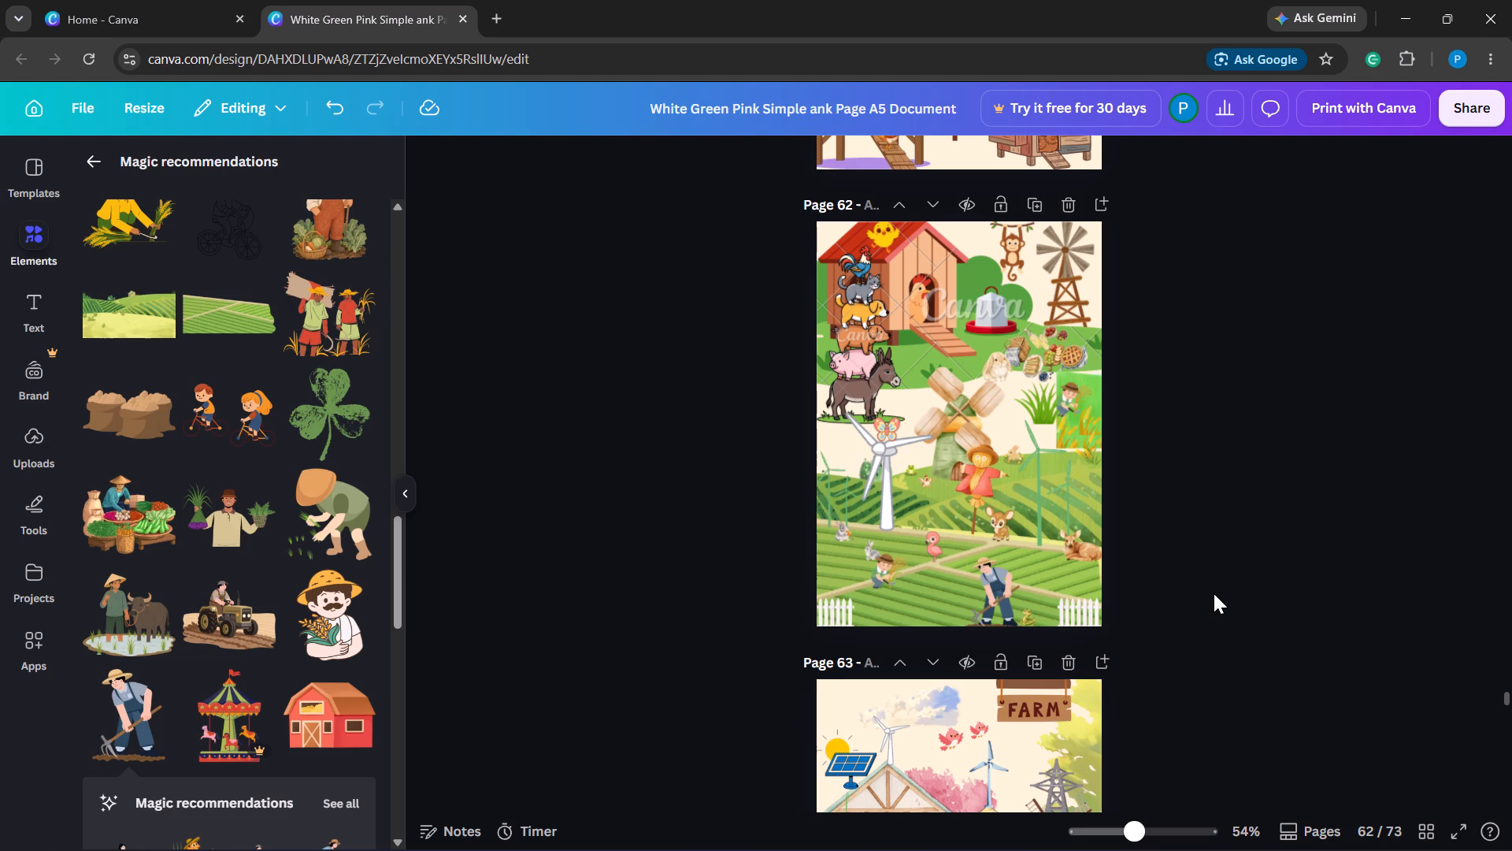
# Add the recommended scarecrow in the orange coat to page 62 and place it in the field between the crouching and digging farmers.
pyautogui.scroll(-6, 198, 636)
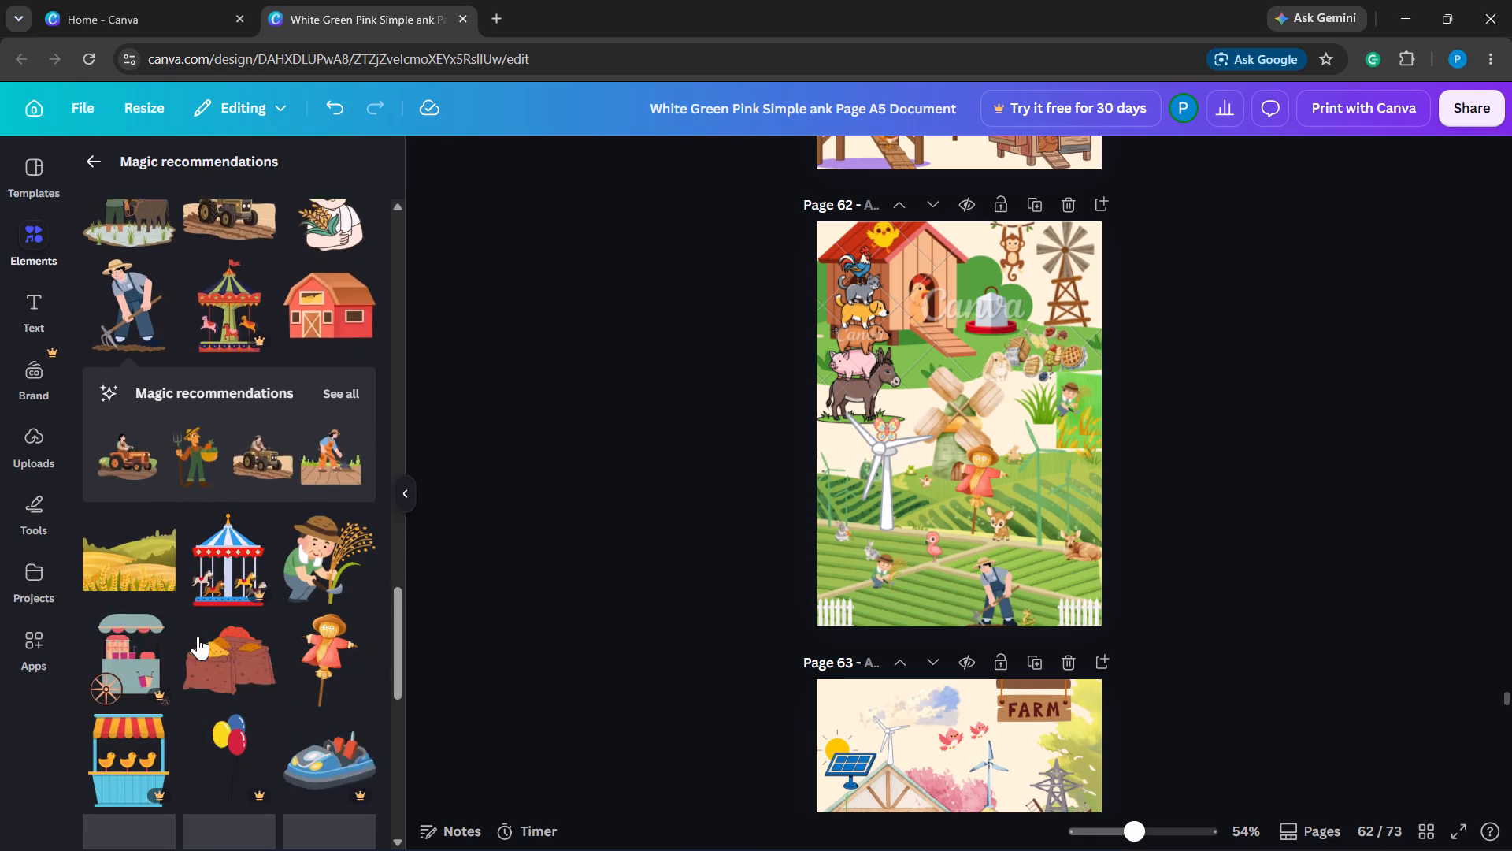
pyautogui.scroll(4, 198, 636)
pyautogui.scroll(2, 358, 850)
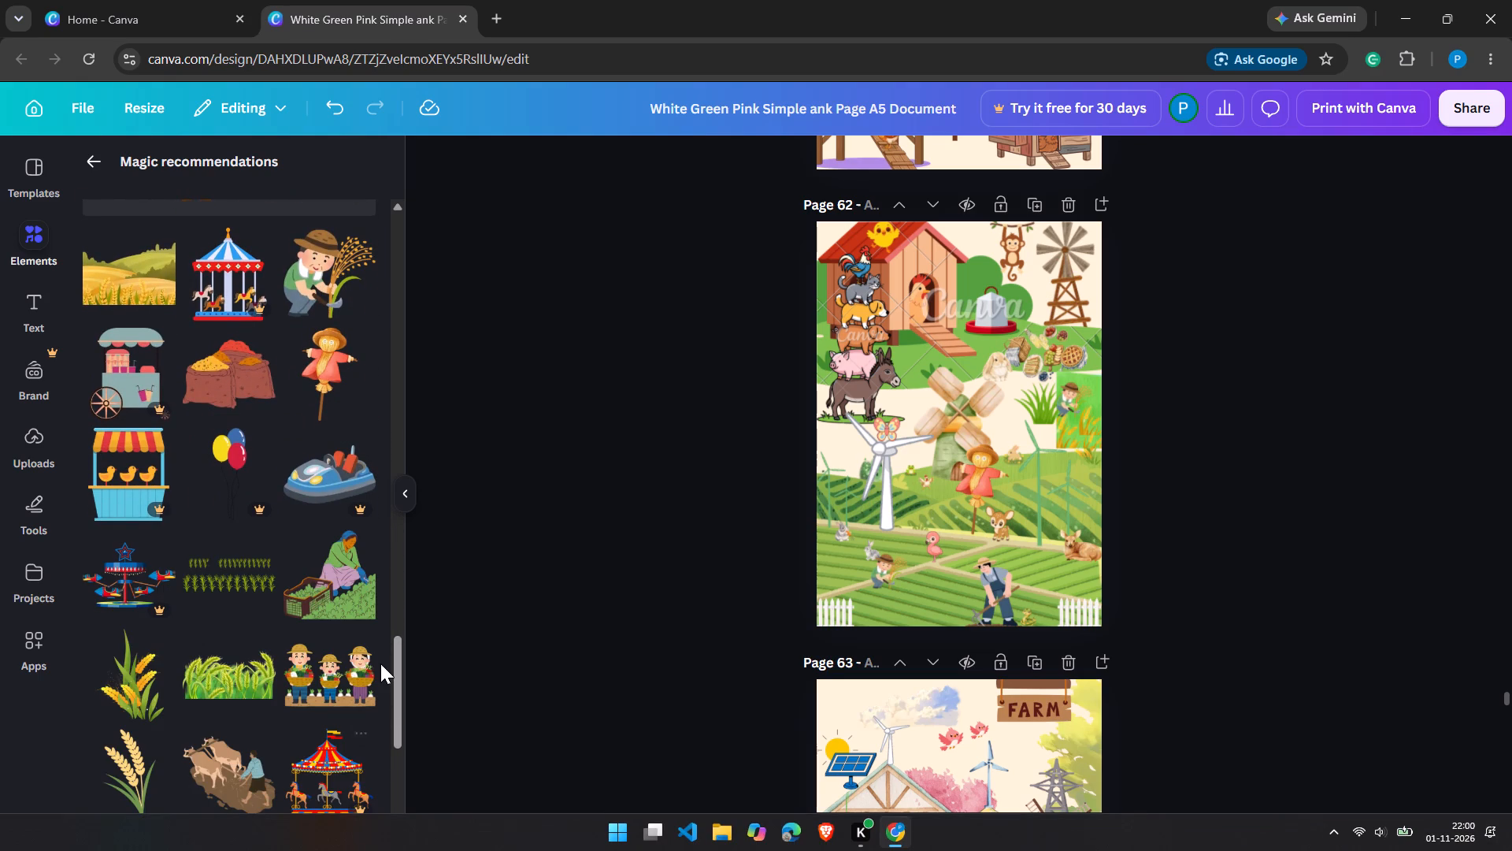
pyautogui.scroll(2, 380, 663)
pyautogui.click(320, 544)
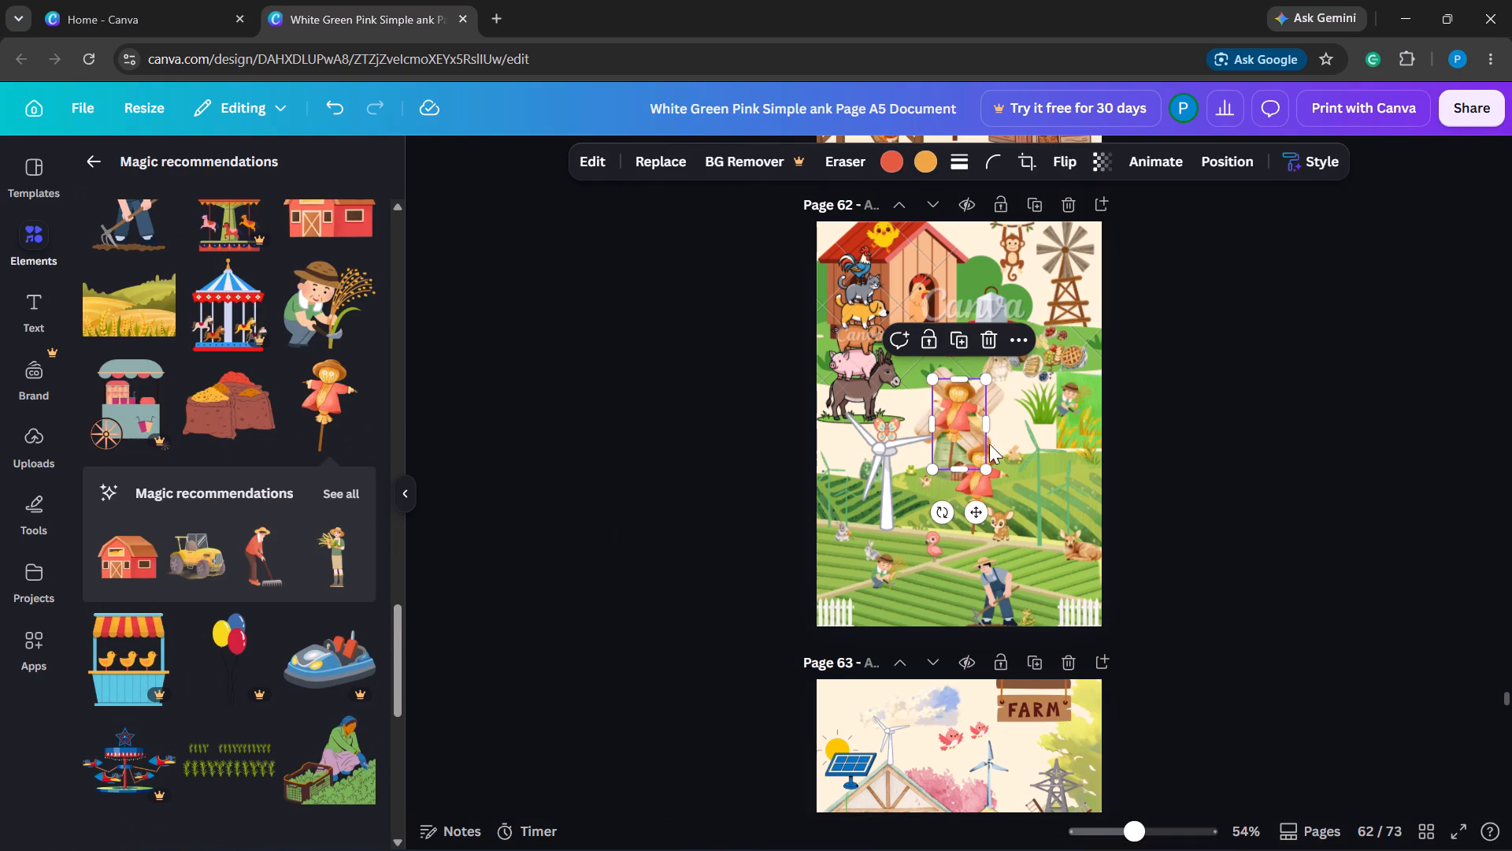
pyautogui.moveTo(950, 401); pyautogui.dragTo(918, 559)
pyautogui.click(1168, 539)
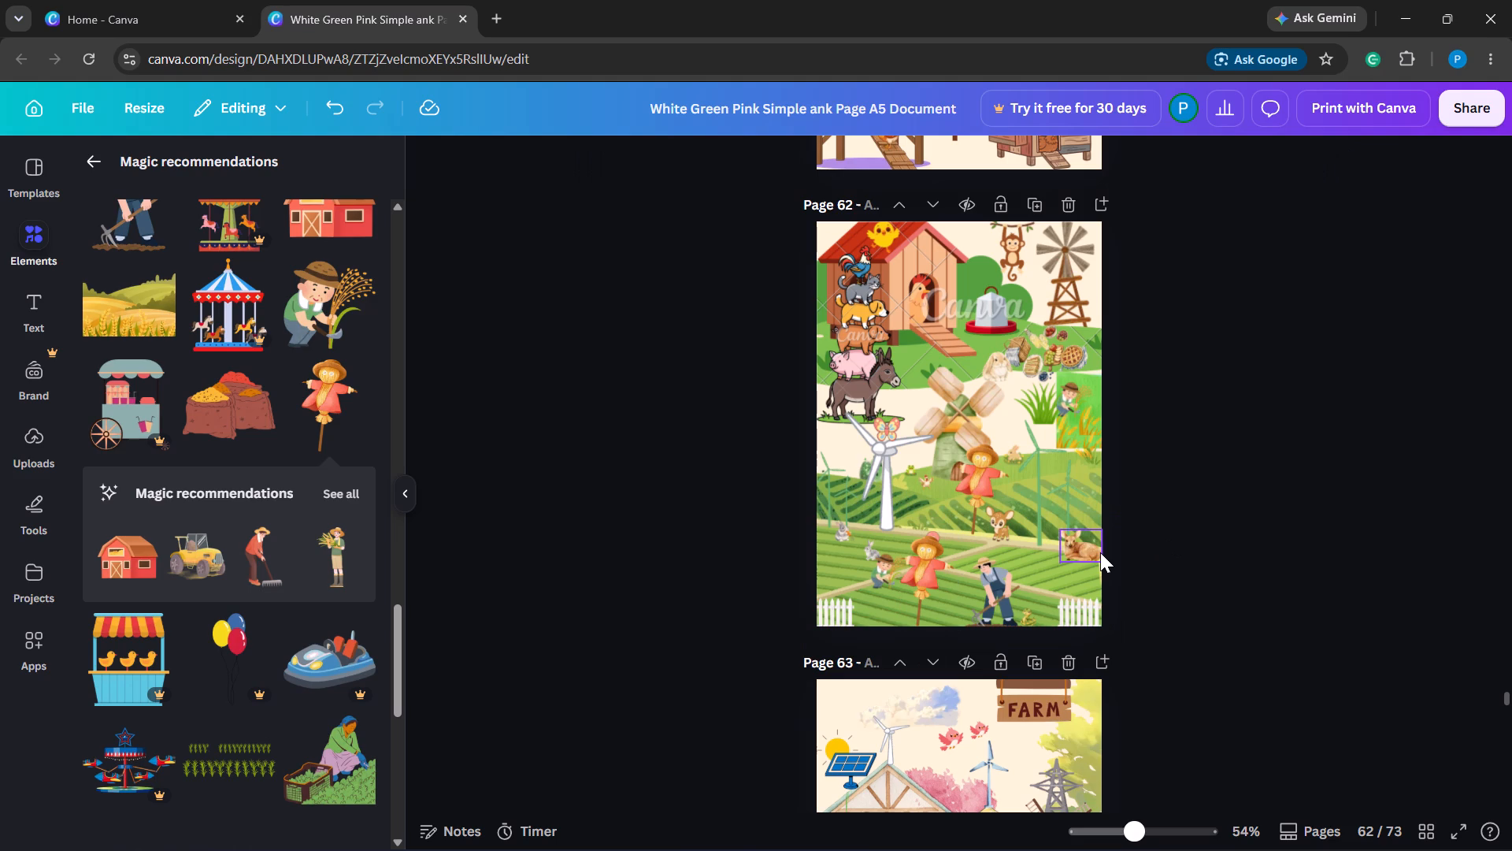
# Browse pages 63 to 65, examining the farmhouse garden, finish-line and winner award scenes.
pyautogui.scroll(-6, 1100, 552)
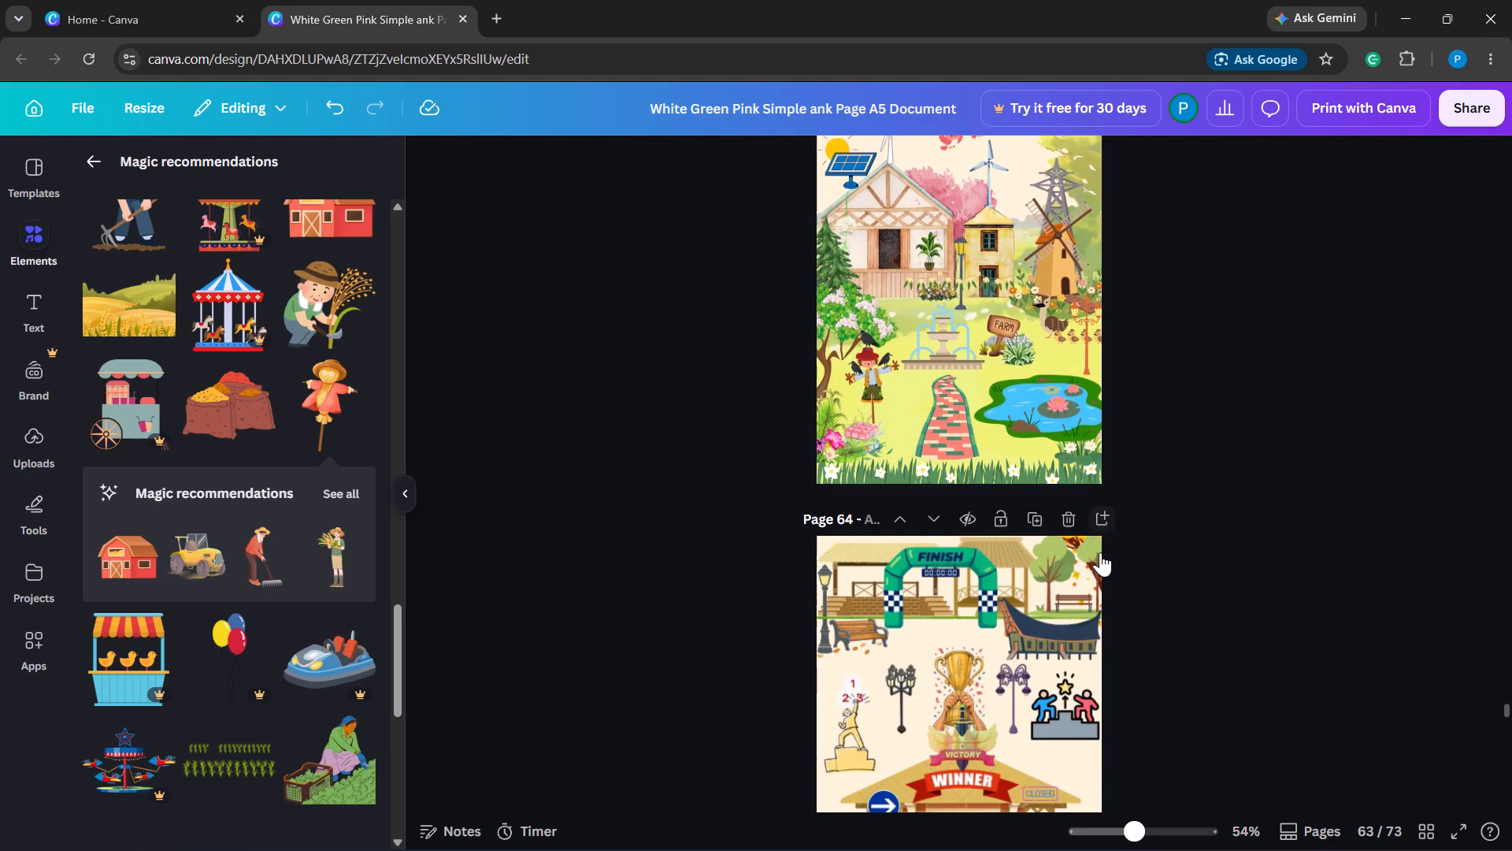
pyautogui.scroll(-6, 1100, 552)
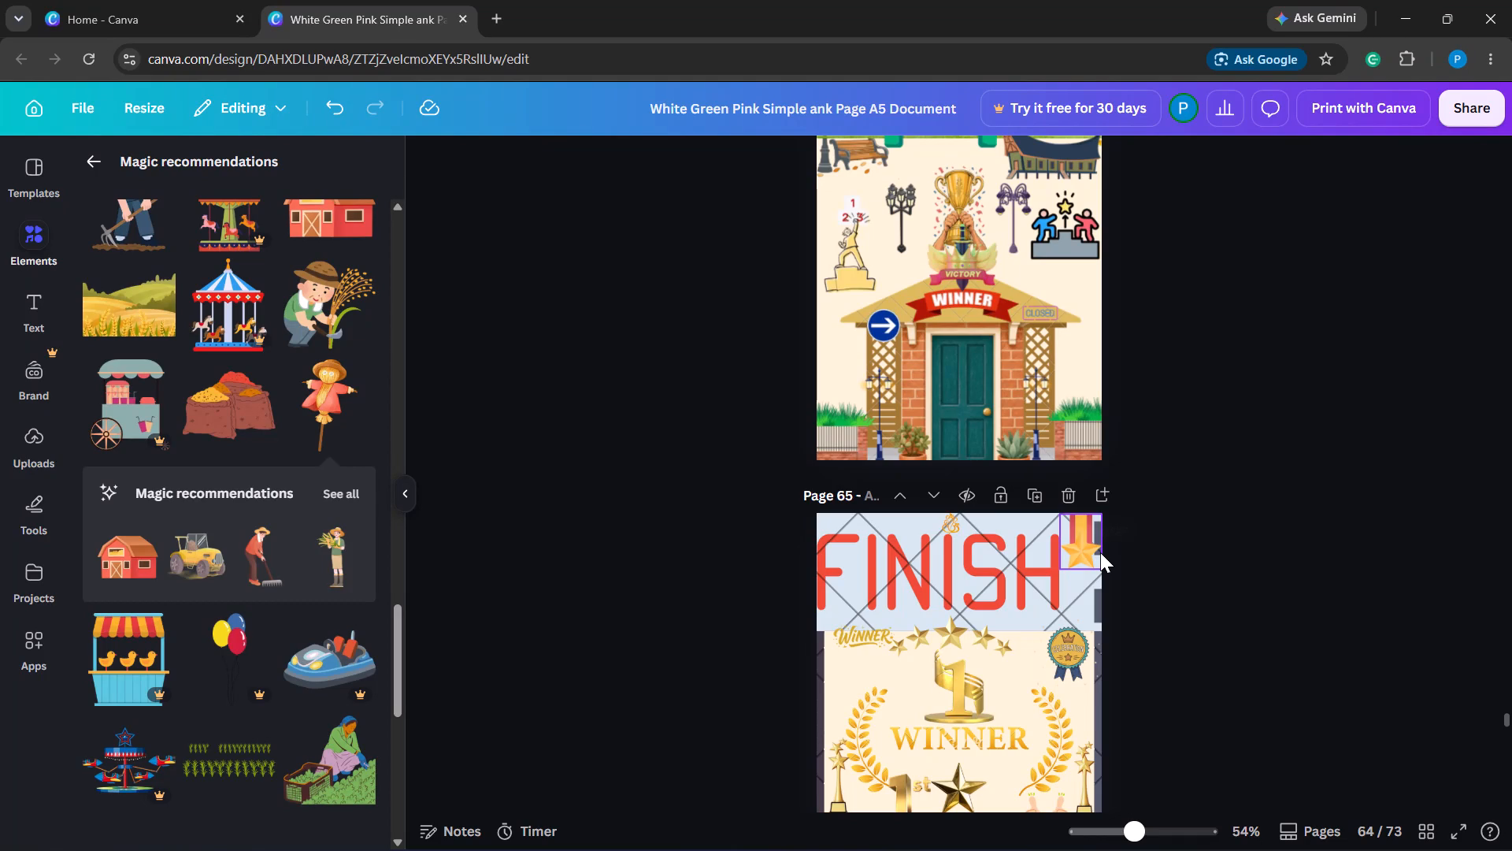
pyautogui.scroll(-3, 1100, 552)
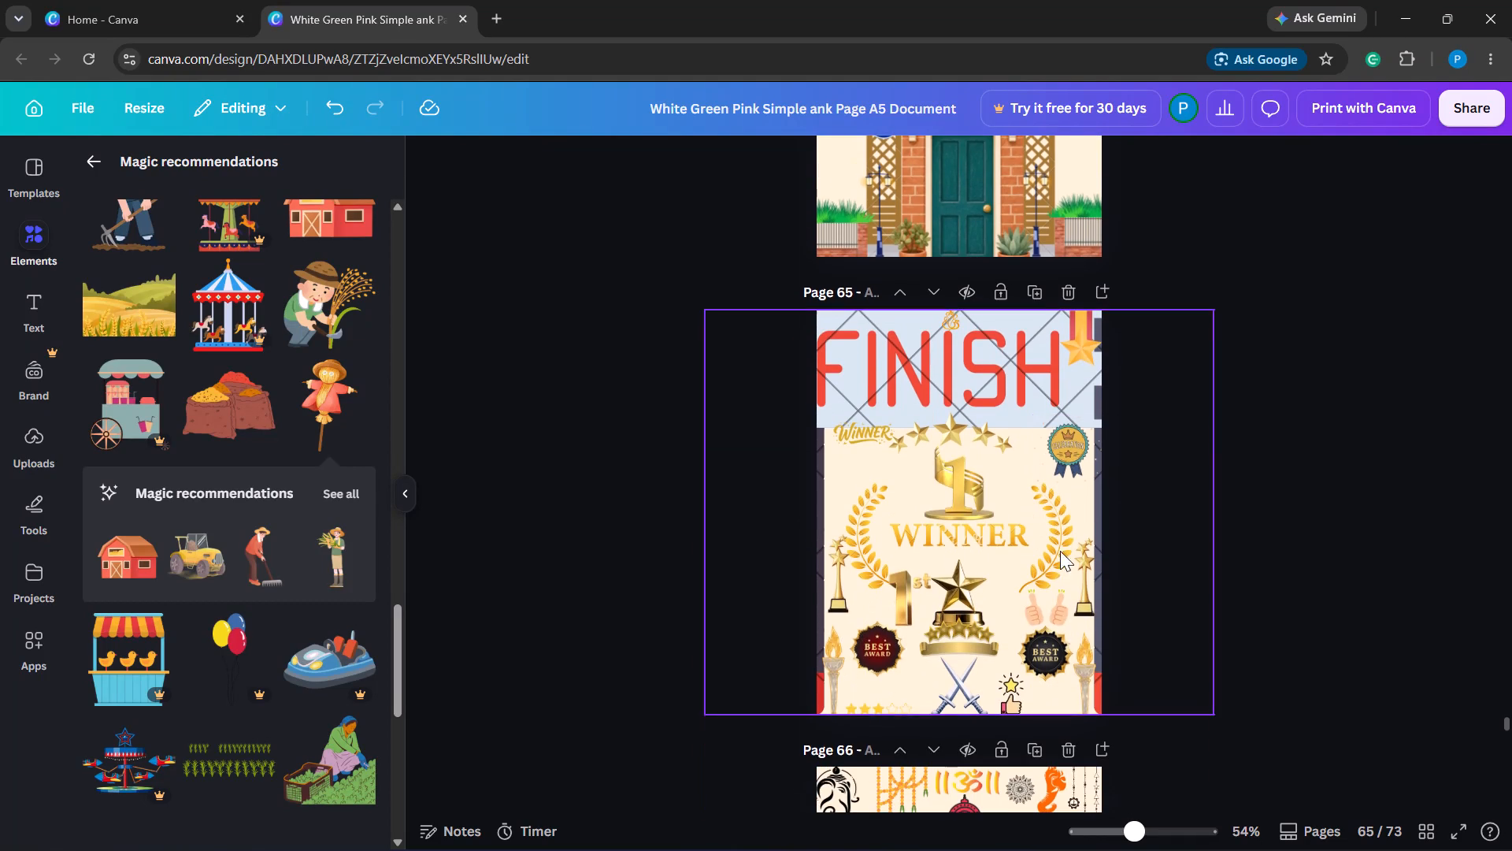
pyautogui.scroll(-4, 390, 576)
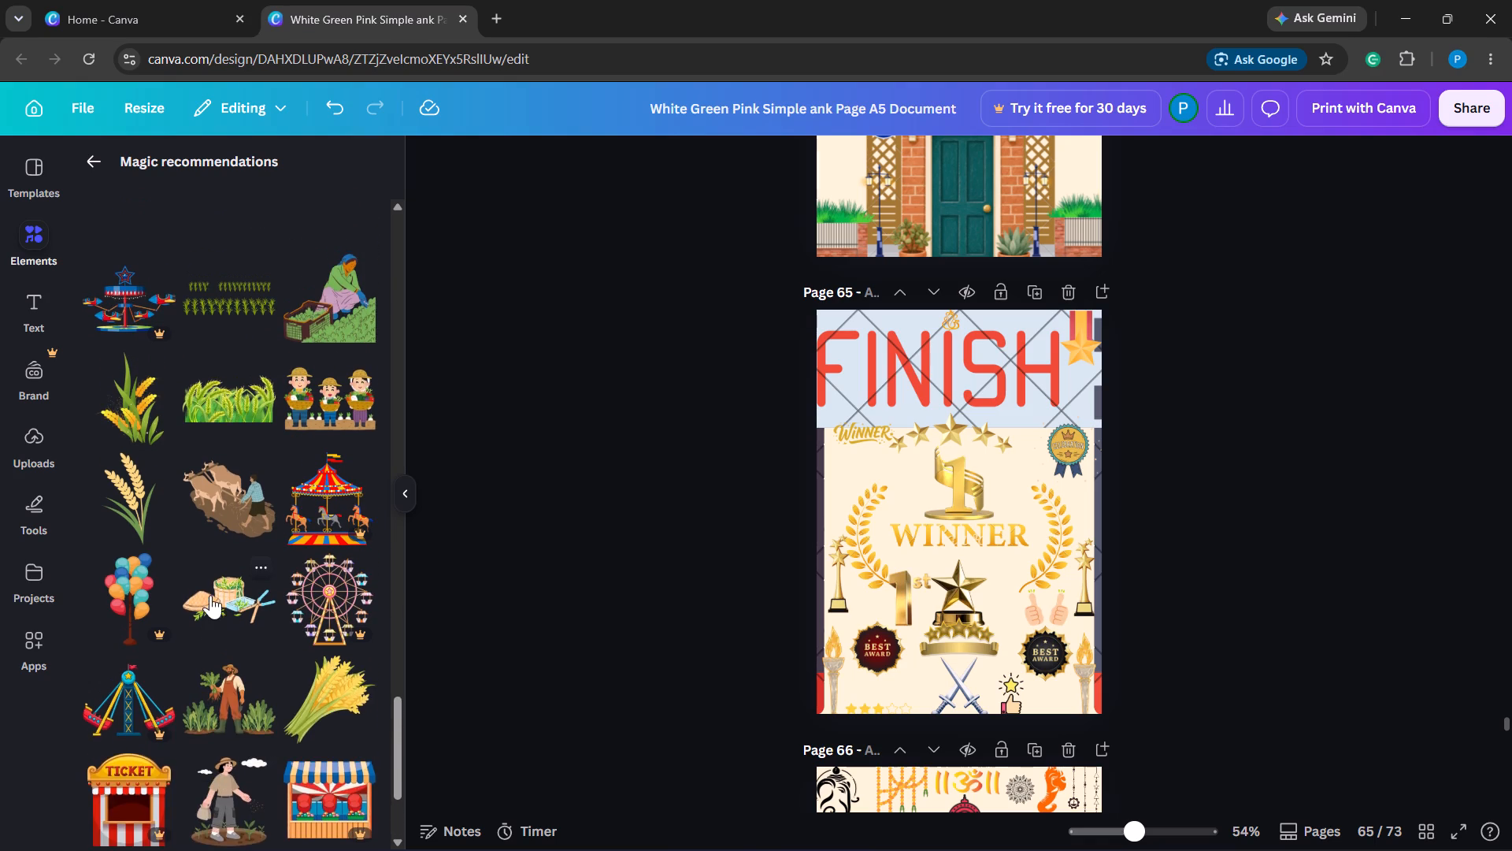
pyautogui.scroll(1, 210, 595)
# Add the recommended brown patterned diya to page 68, shrink it to about 2.3 by 2.5 and place it at the base of the arch's right pillar.
pyautogui.scroll(-8, 859, 641)
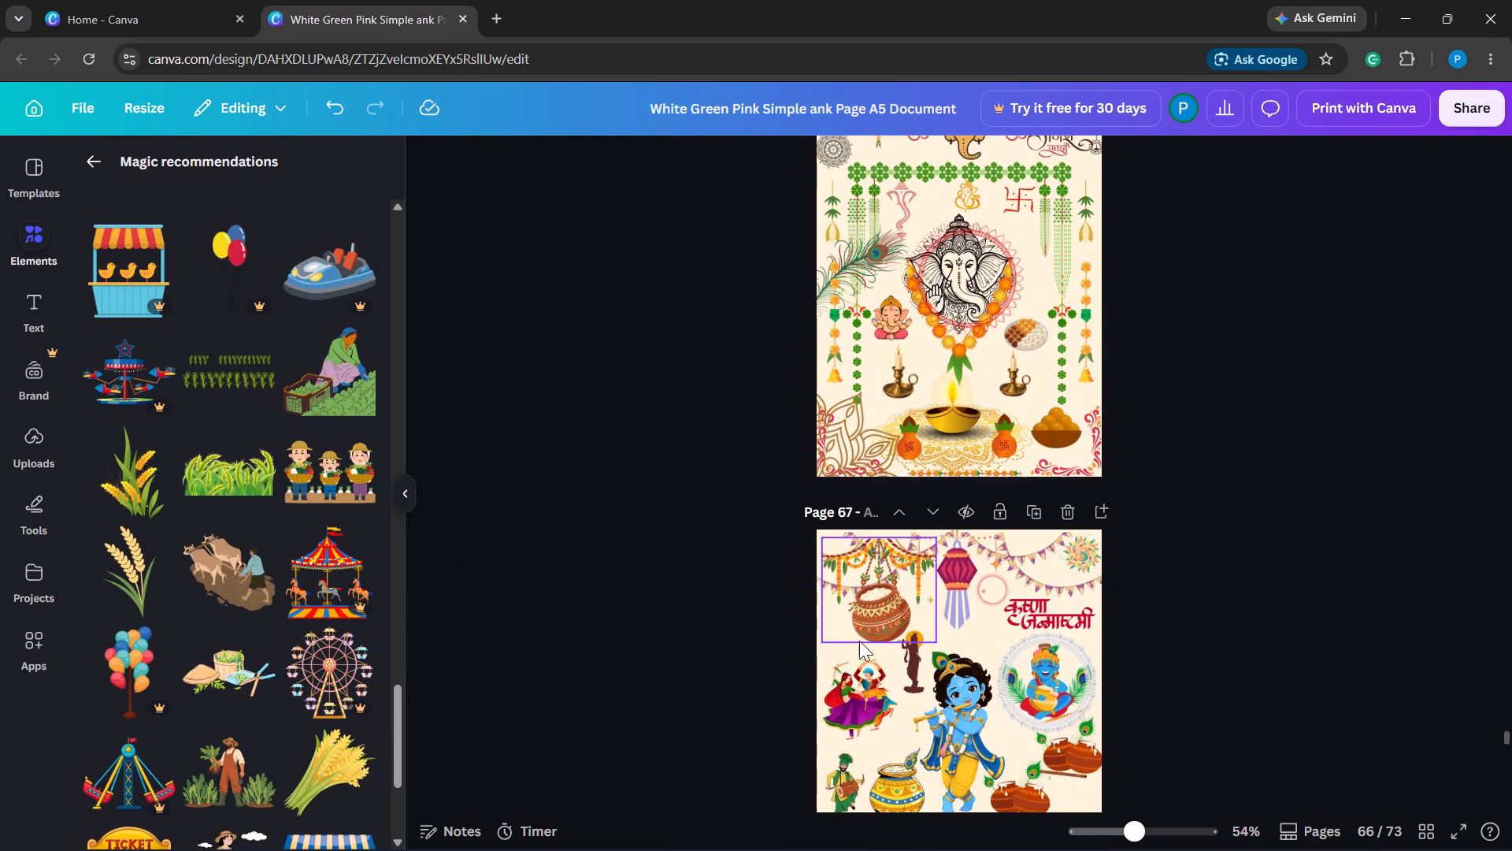
pyautogui.scroll(-7, 859, 641)
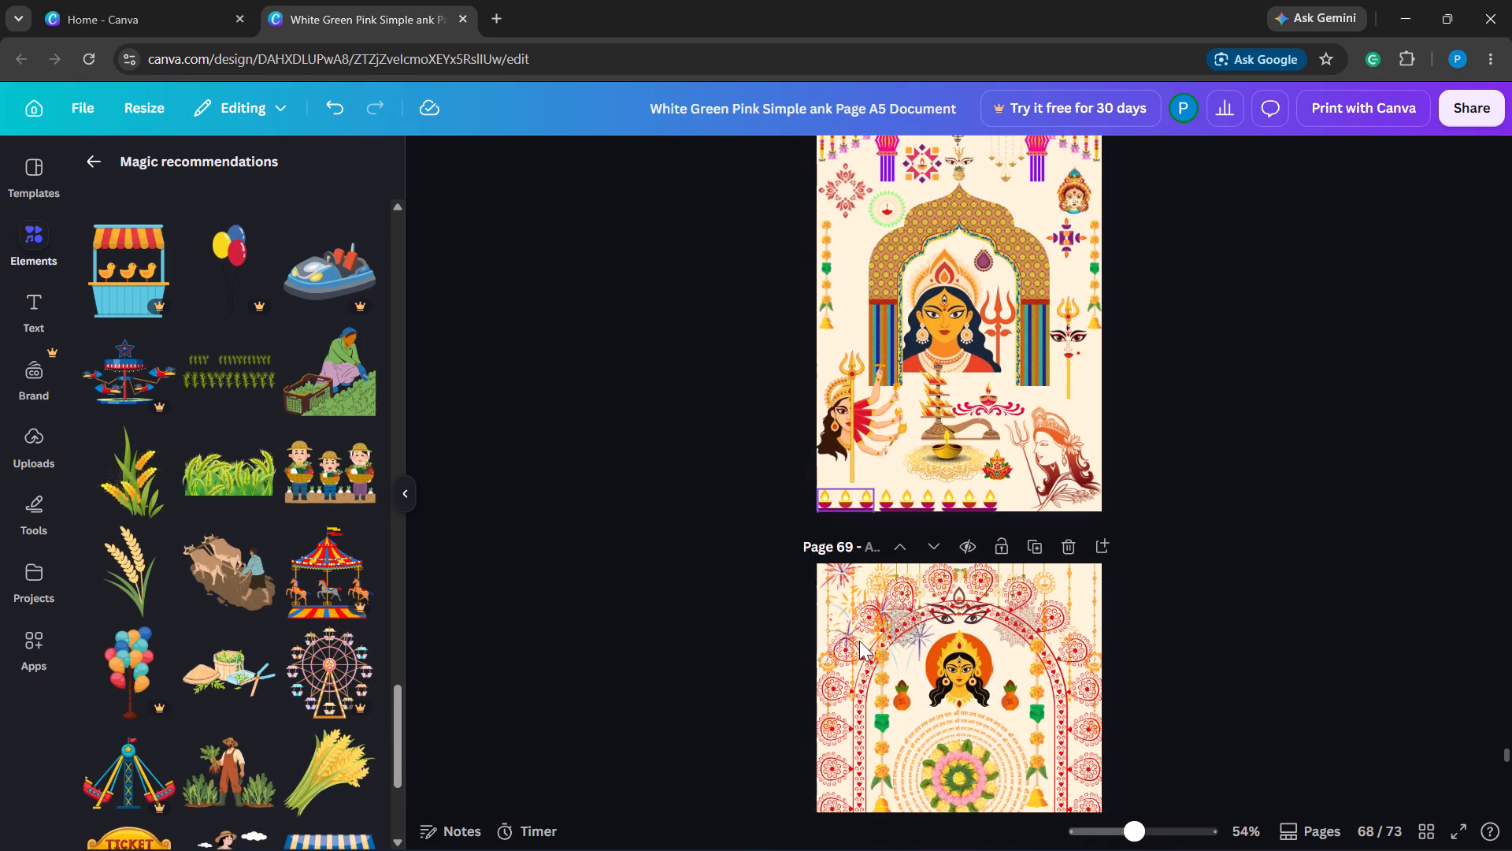
pyautogui.click(99, 161)
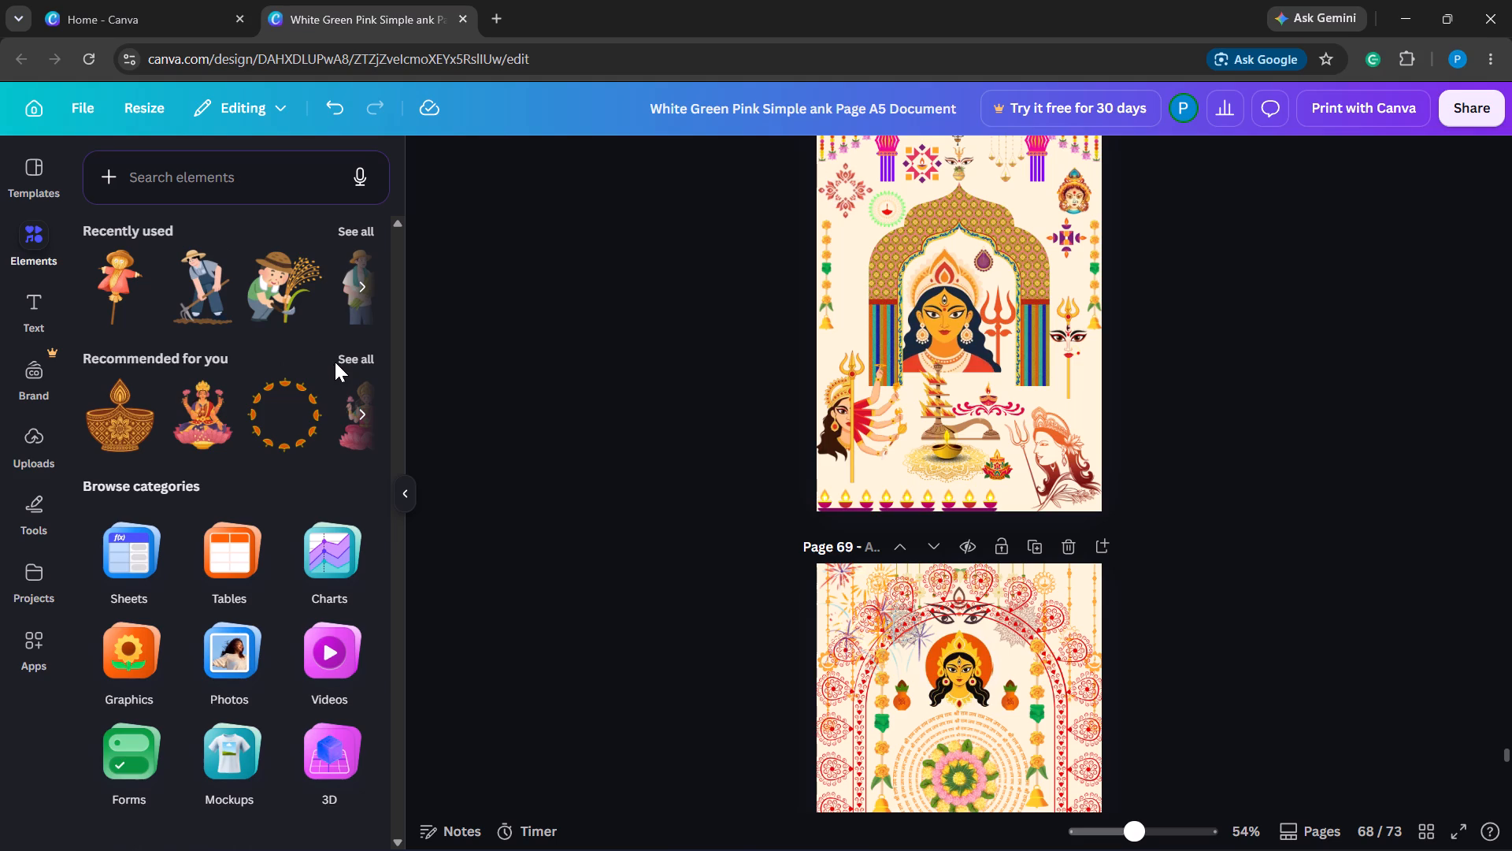
pyautogui.click(83, 422)
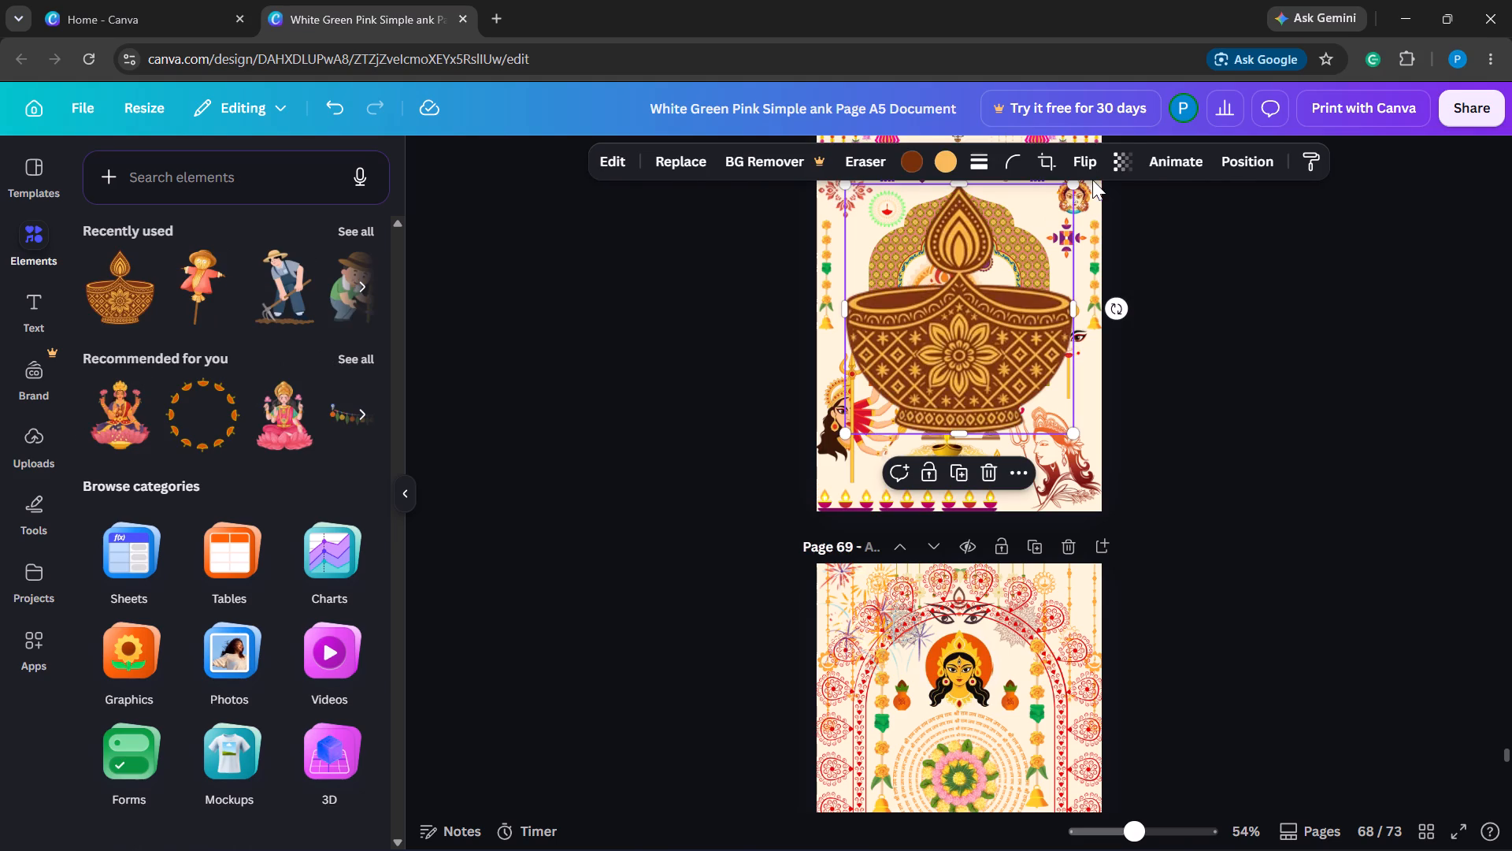
pyautogui.moveTo(1066, 190); pyautogui.dragTo(941, 446)
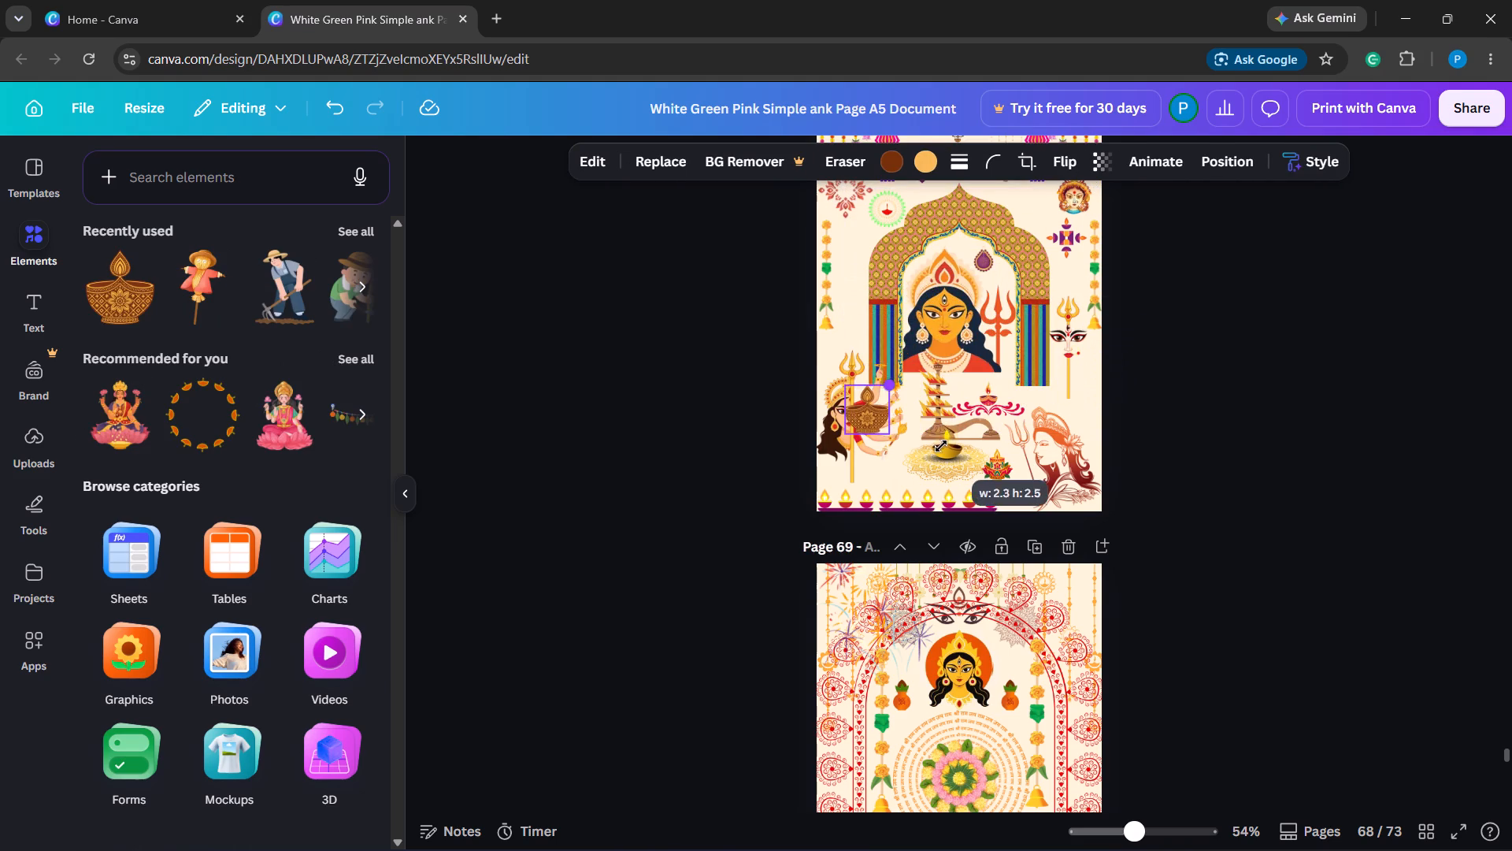
pyautogui.moveTo(941, 446); pyautogui.dragTo(940, 446)
pyautogui.moveTo(869, 418); pyautogui.dragTo(1037, 398)
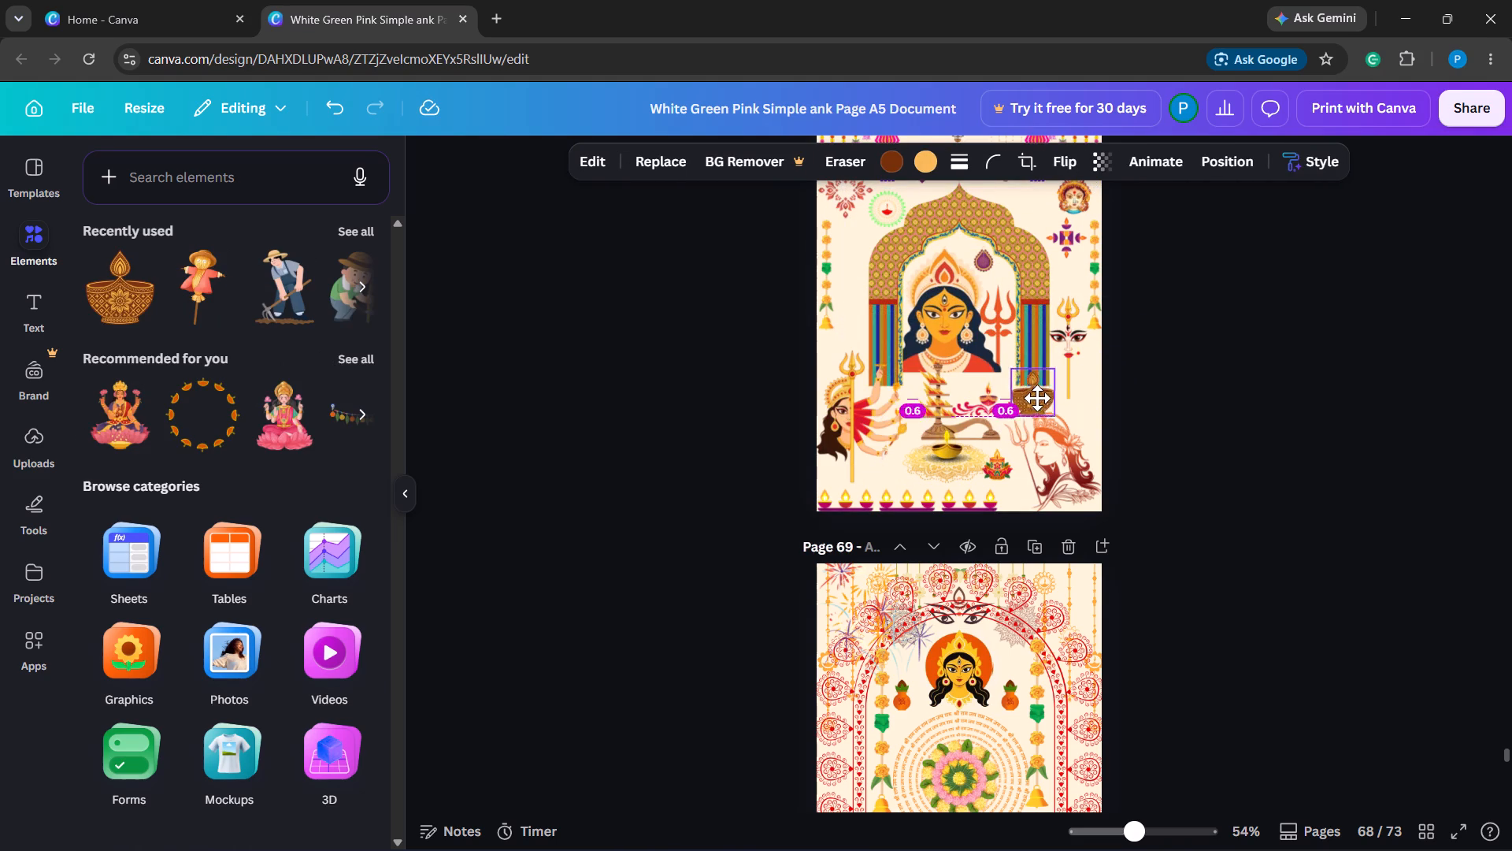
pyautogui.moveTo(1037, 398); pyautogui.dragTo(1043, 392)
pyautogui.click(1199, 458)
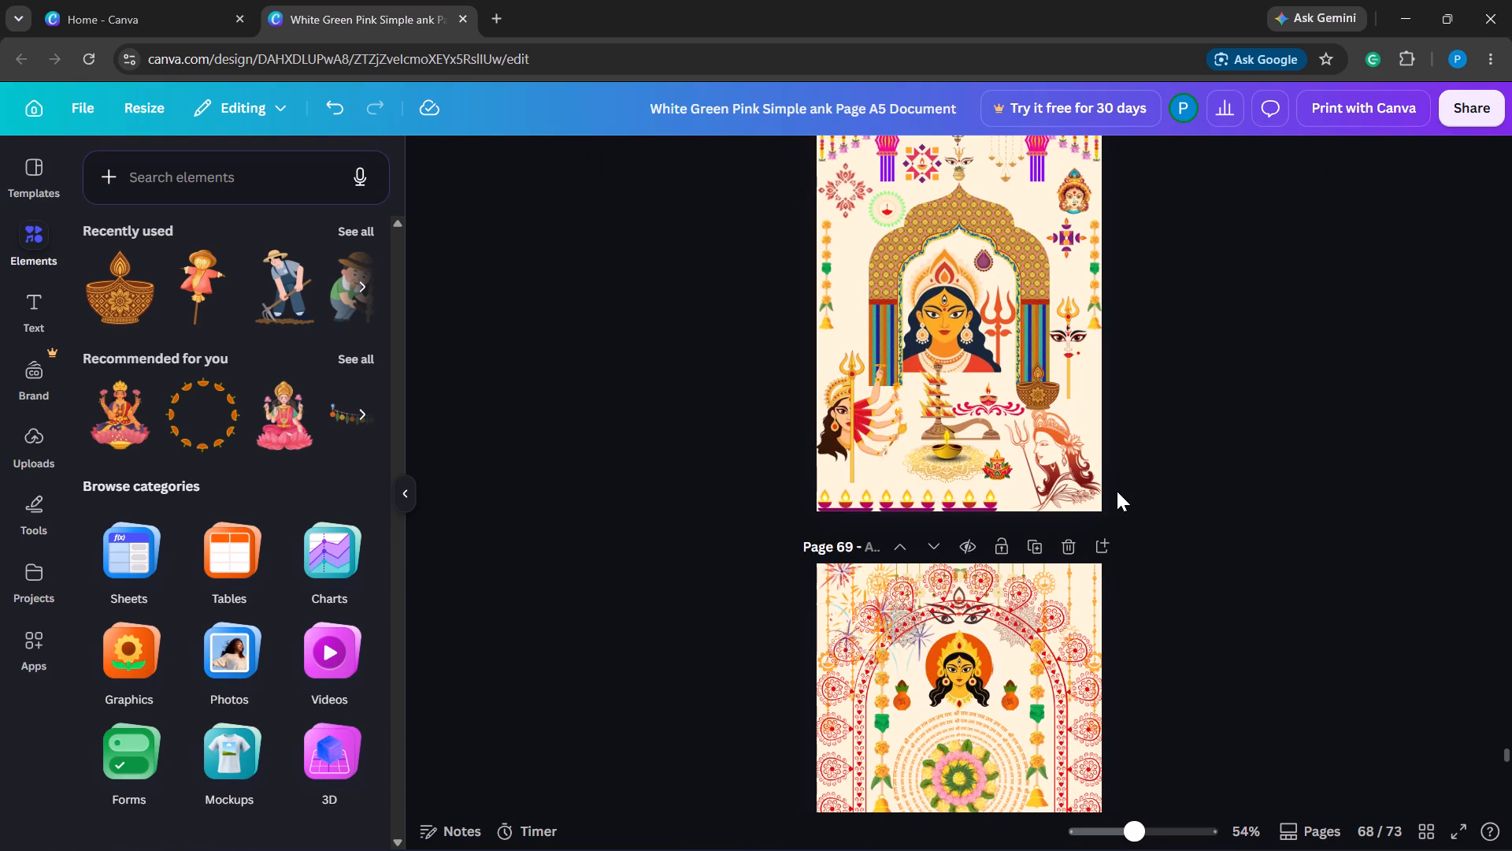
# Add the recommended pastel swirling floral rangoli to page 69, shrink it and place it in the page's top-right corner.
pyautogui.scroll(-5, 1117, 491)
pyautogui.scroll(1, 1117, 491)
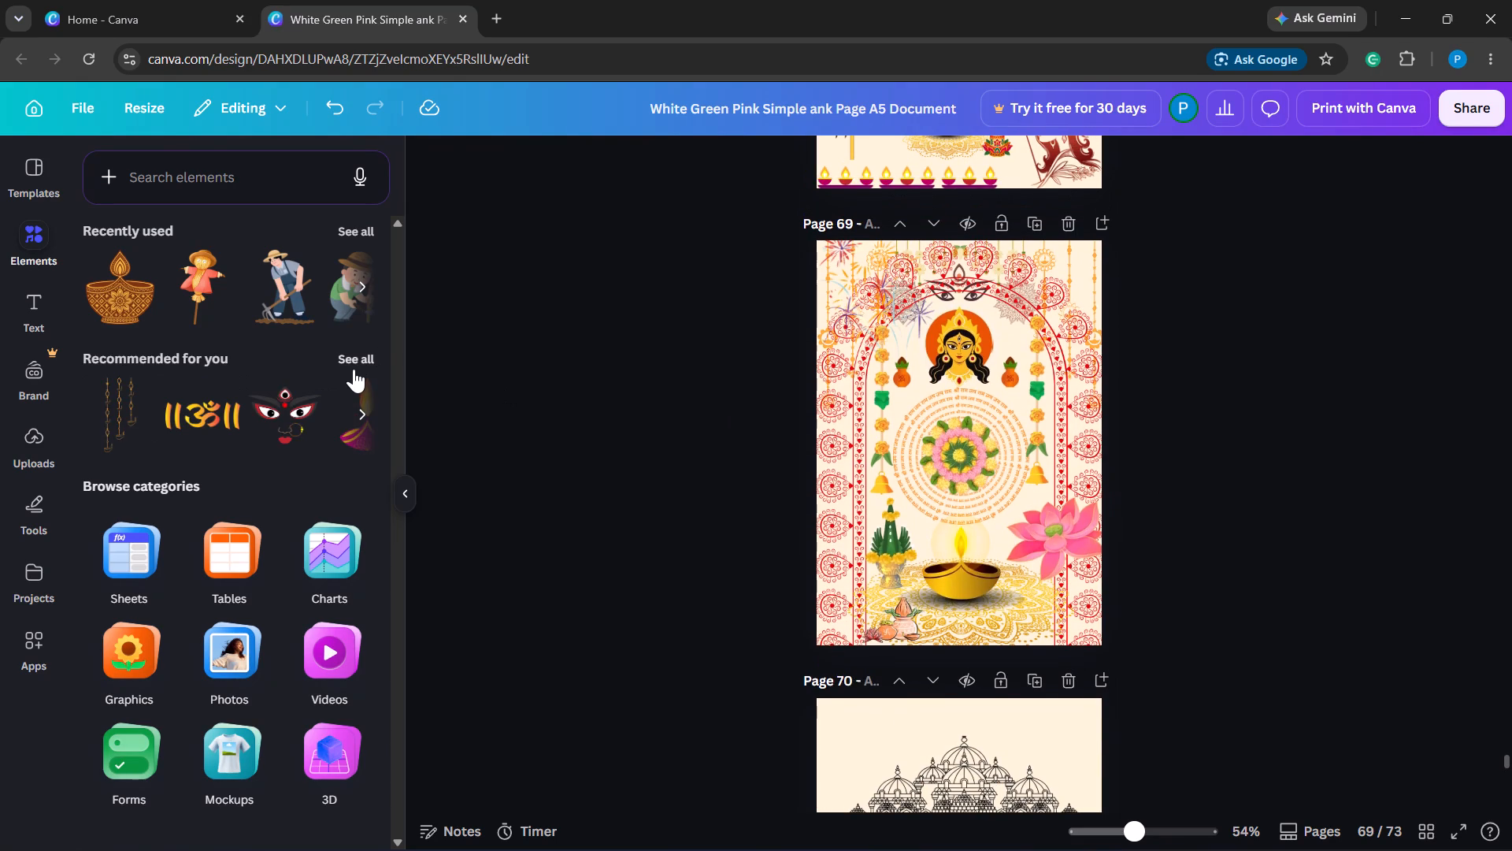
pyautogui.click(354, 369)
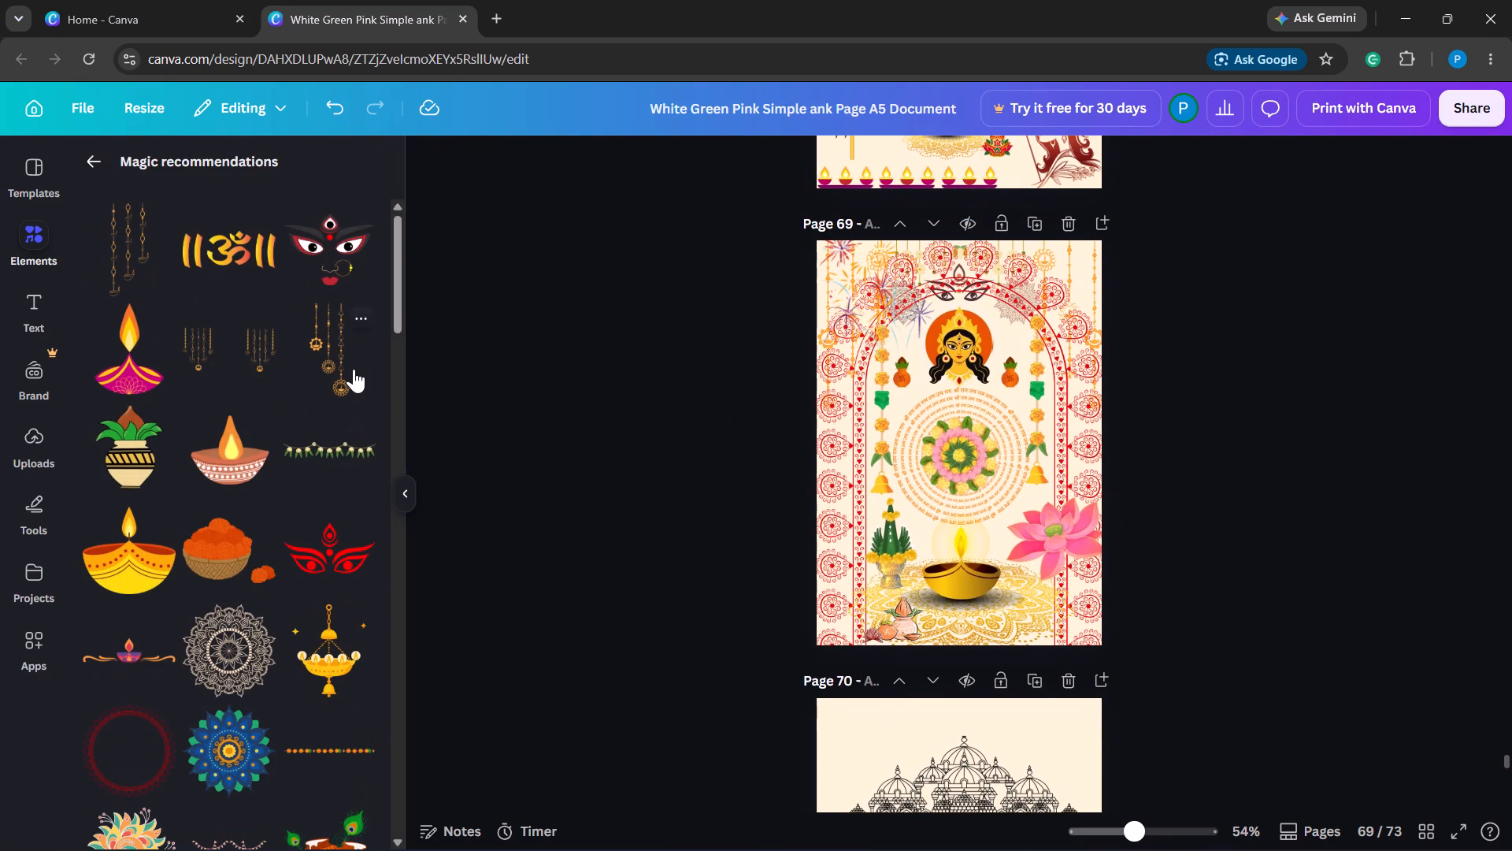
pyautogui.scroll(-2, 256, 541)
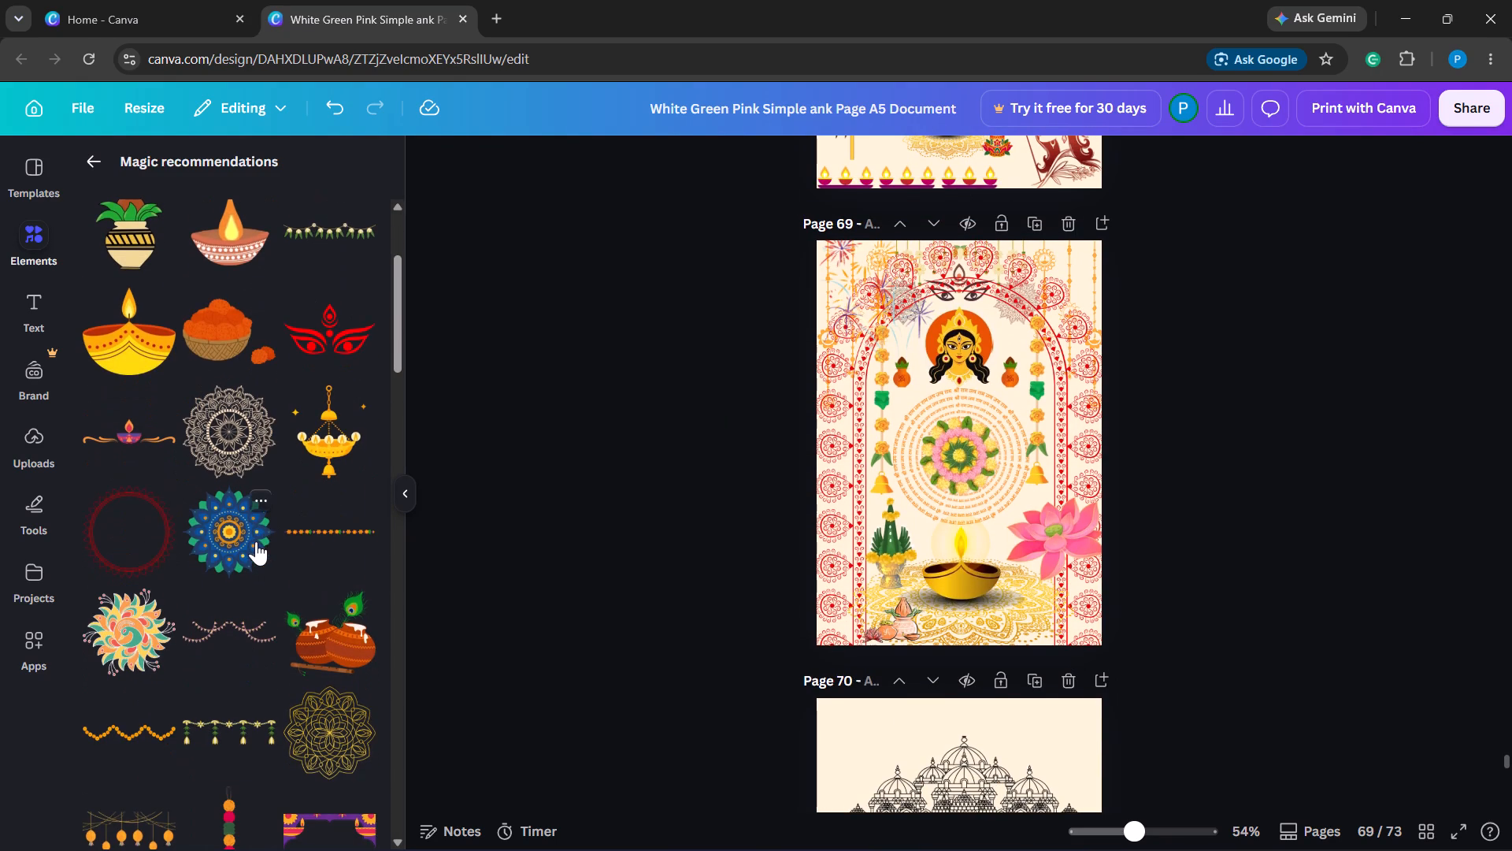
pyautogui.scroll(-1, 256, 541)
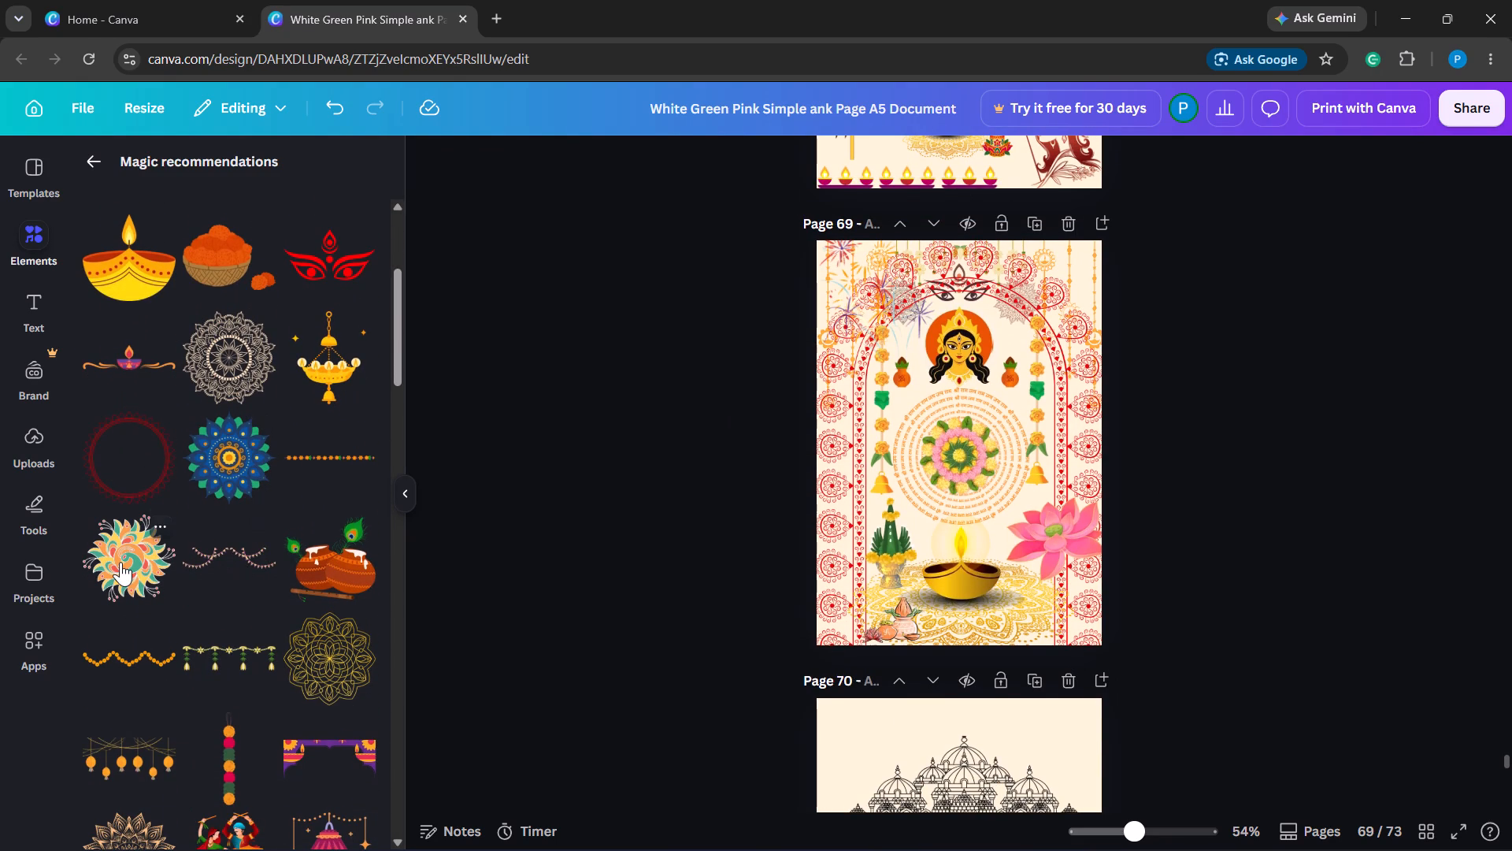
pyautogui.click(120, 562)
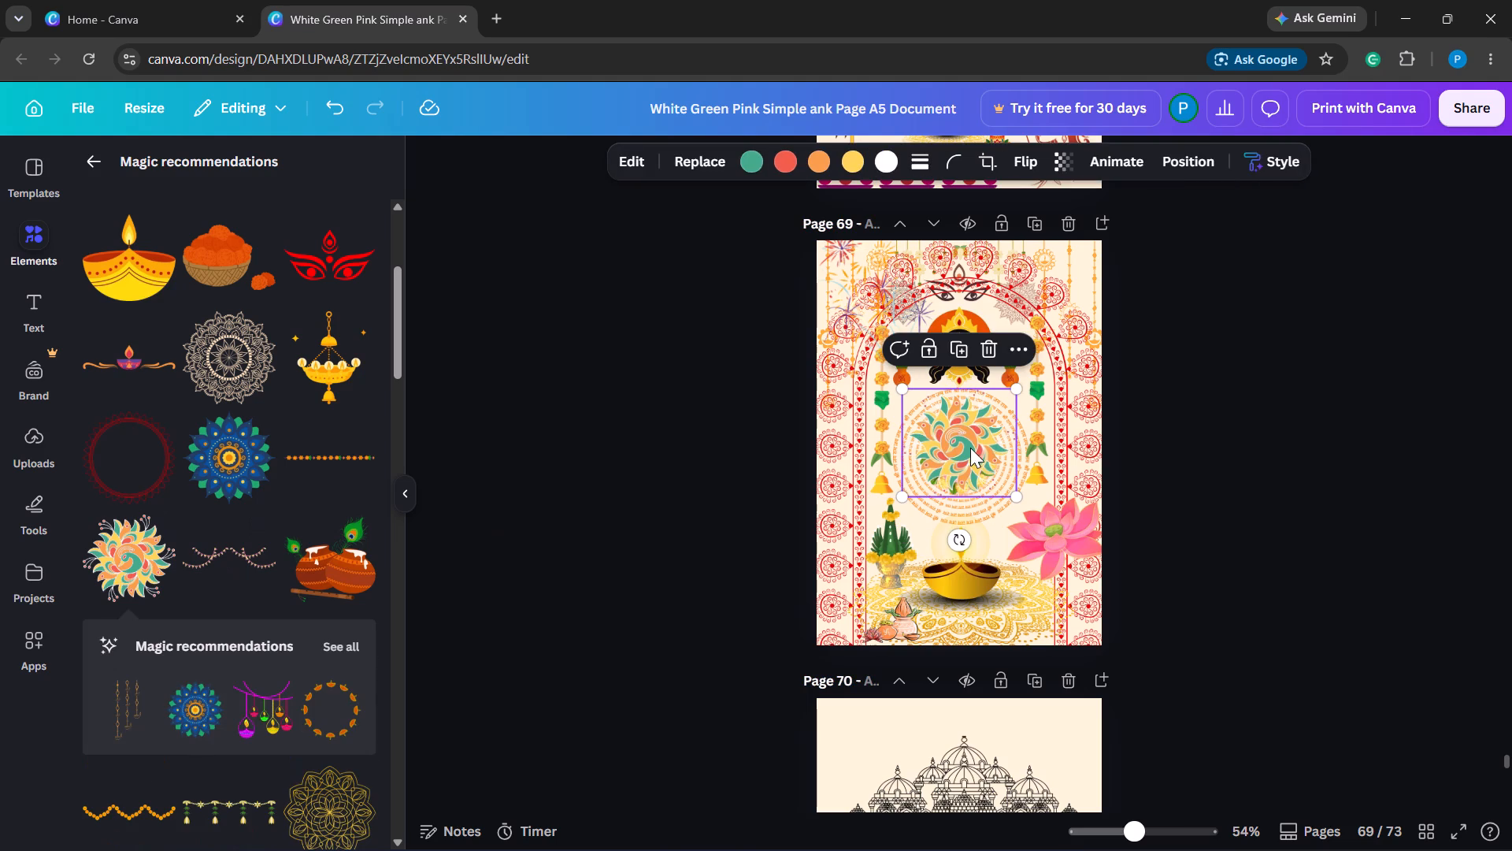
pyautogui.moveTo(947, 441); pyautogui.dragTo(1016, 625)
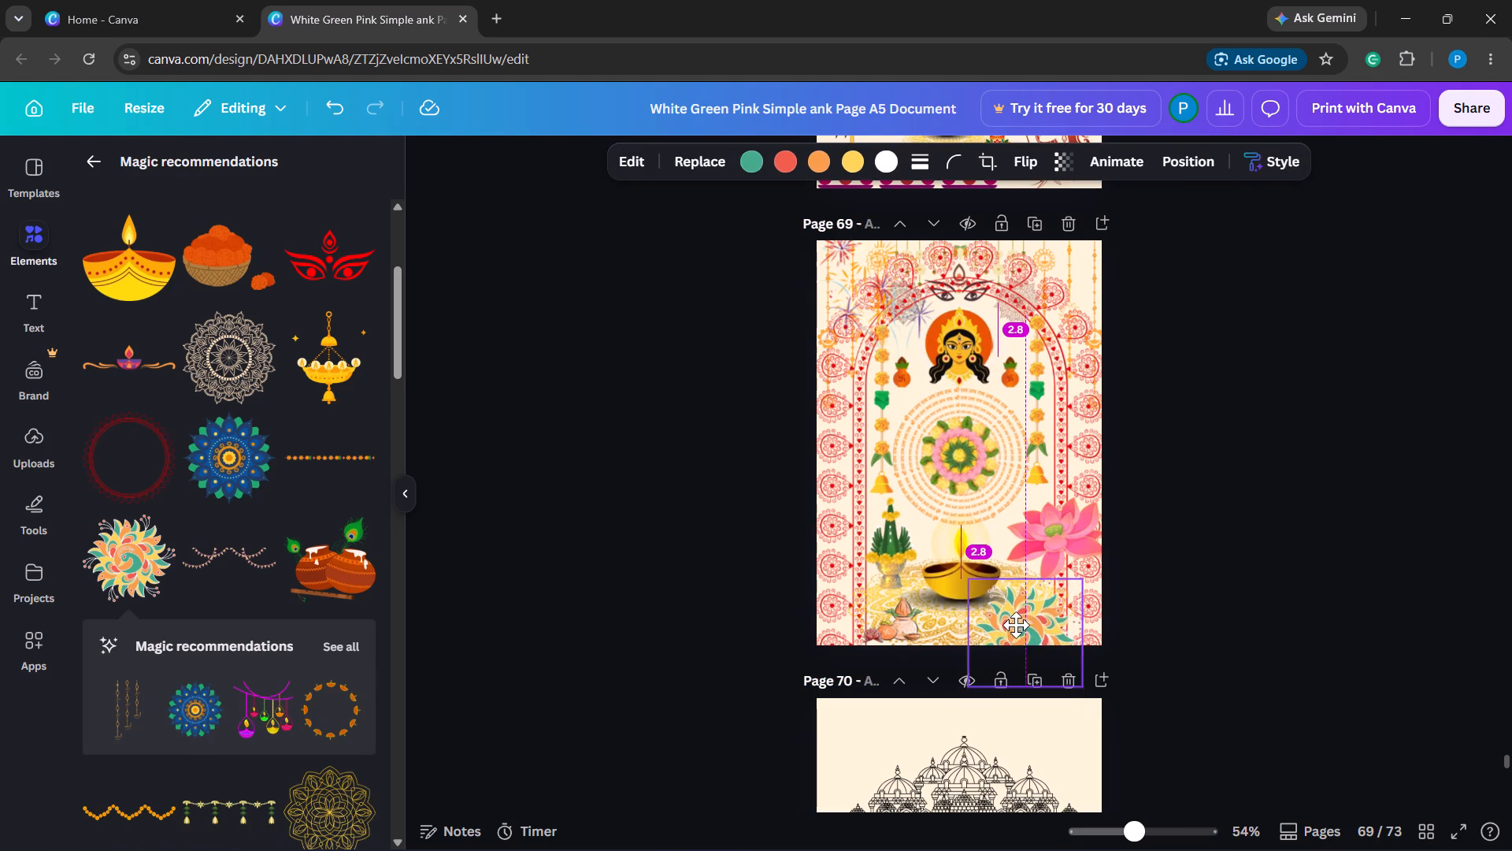
pyautogui.moveTo(1016, 625); pyautogui.dragTo(1050, 589)
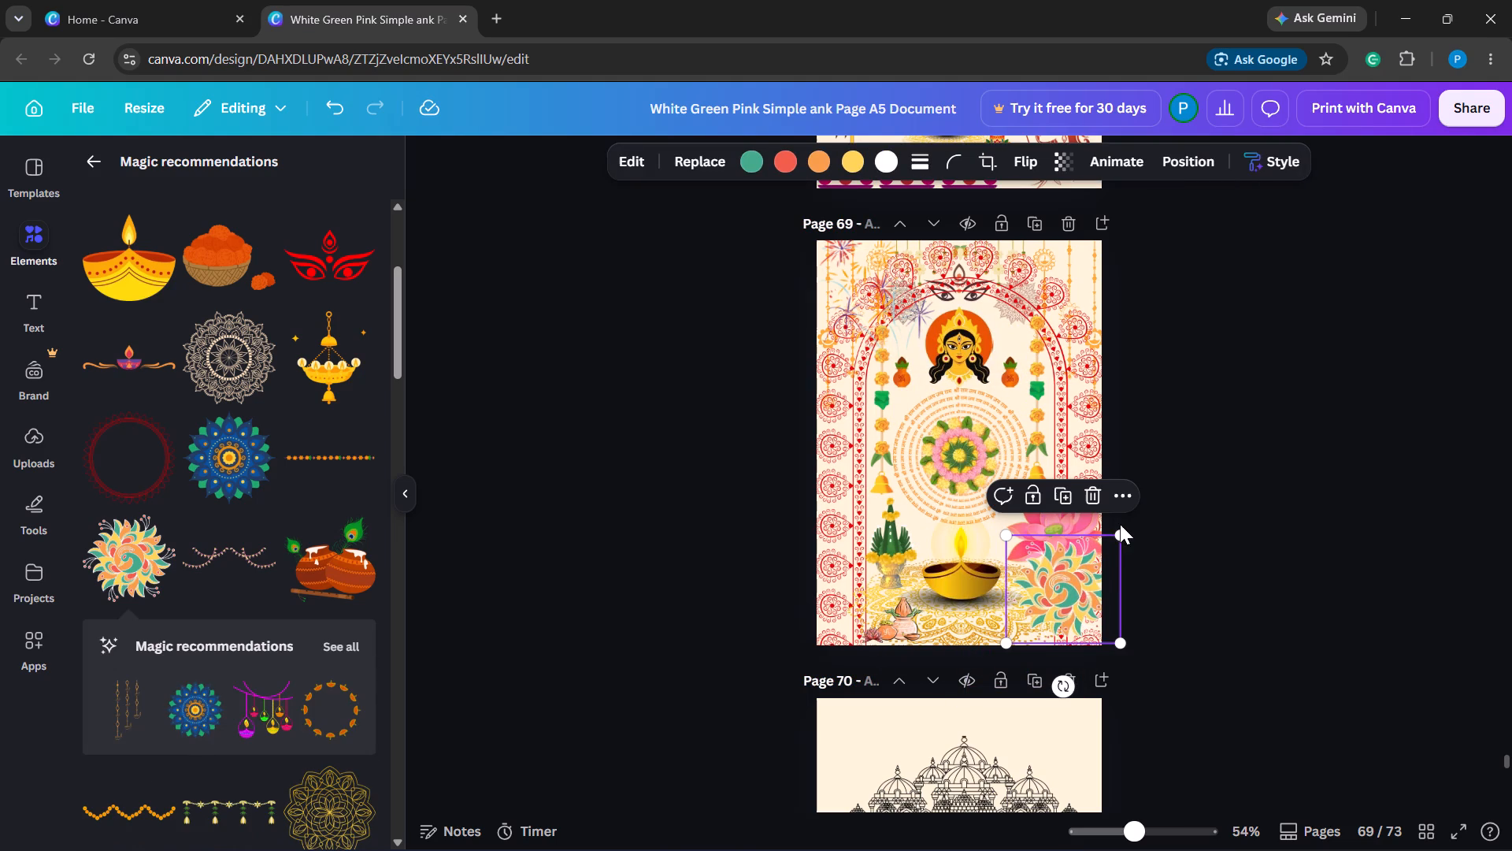
pyautogui.moveTo(1120, 524); pyautogui.dragTo(1132, 532)
pyautogui.click(1088, 573)
pyautogui.moveTo(1117, 537); pyautogui.dragTo(1077, 593)
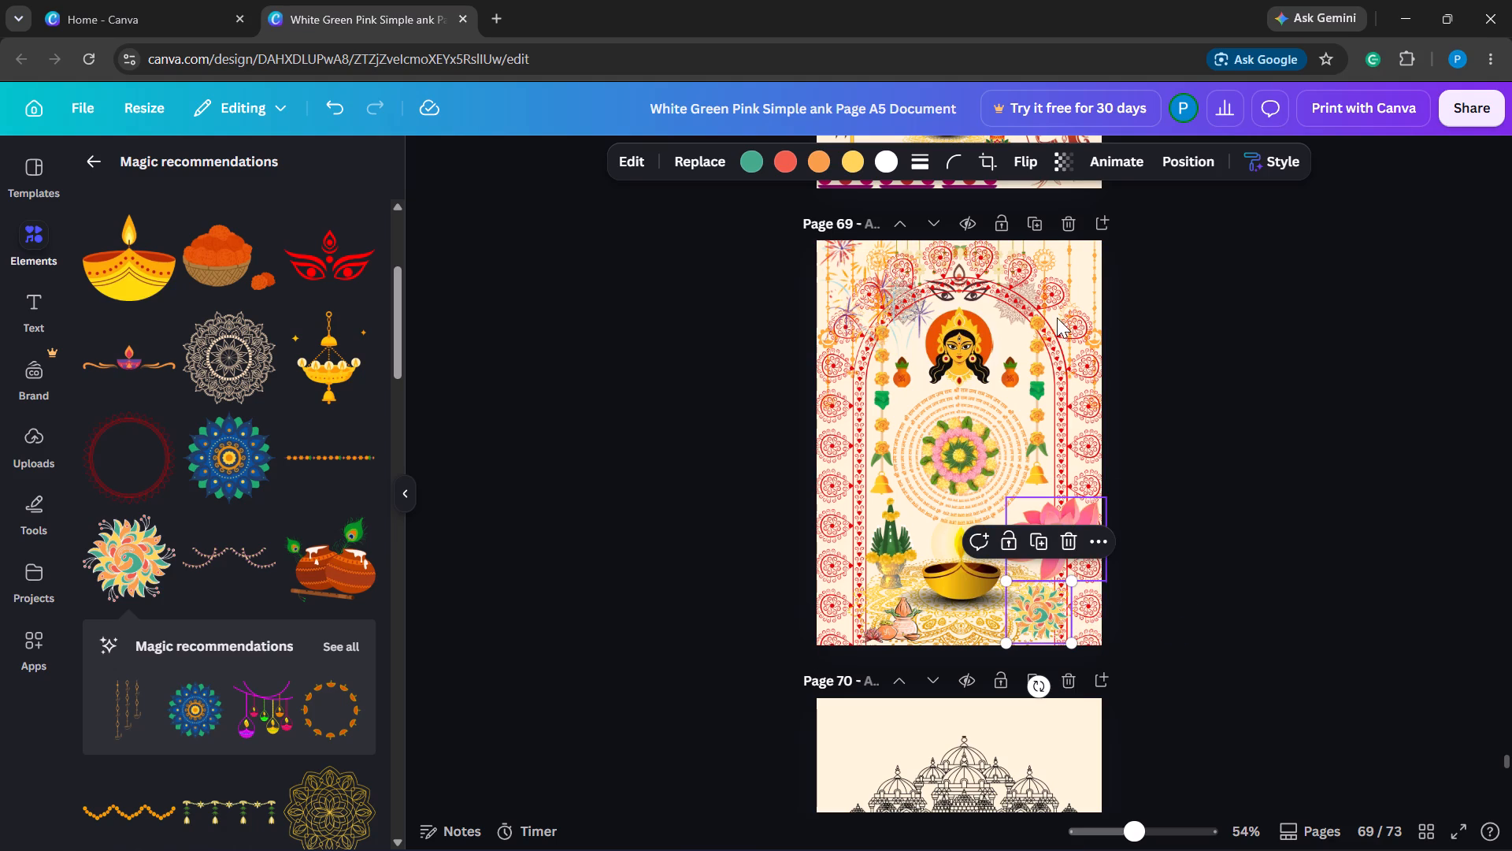
pyautogui.moveTo(1033, 611); pyautogui.dragTo(1061, 364)
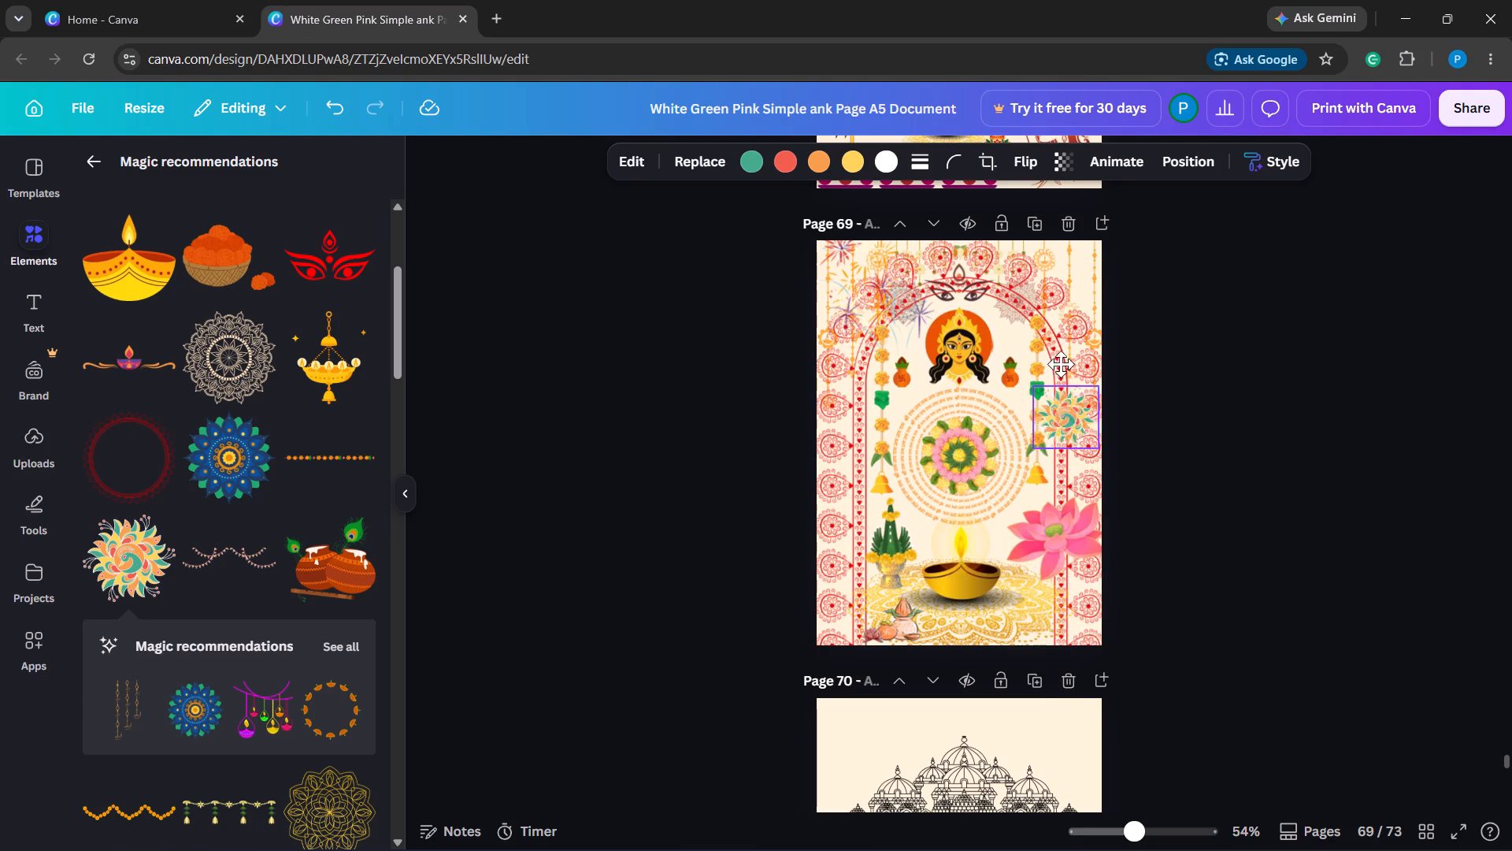
pyautogui.moveTo(1061, 364); pyautogui.dragTo(1072, 279)
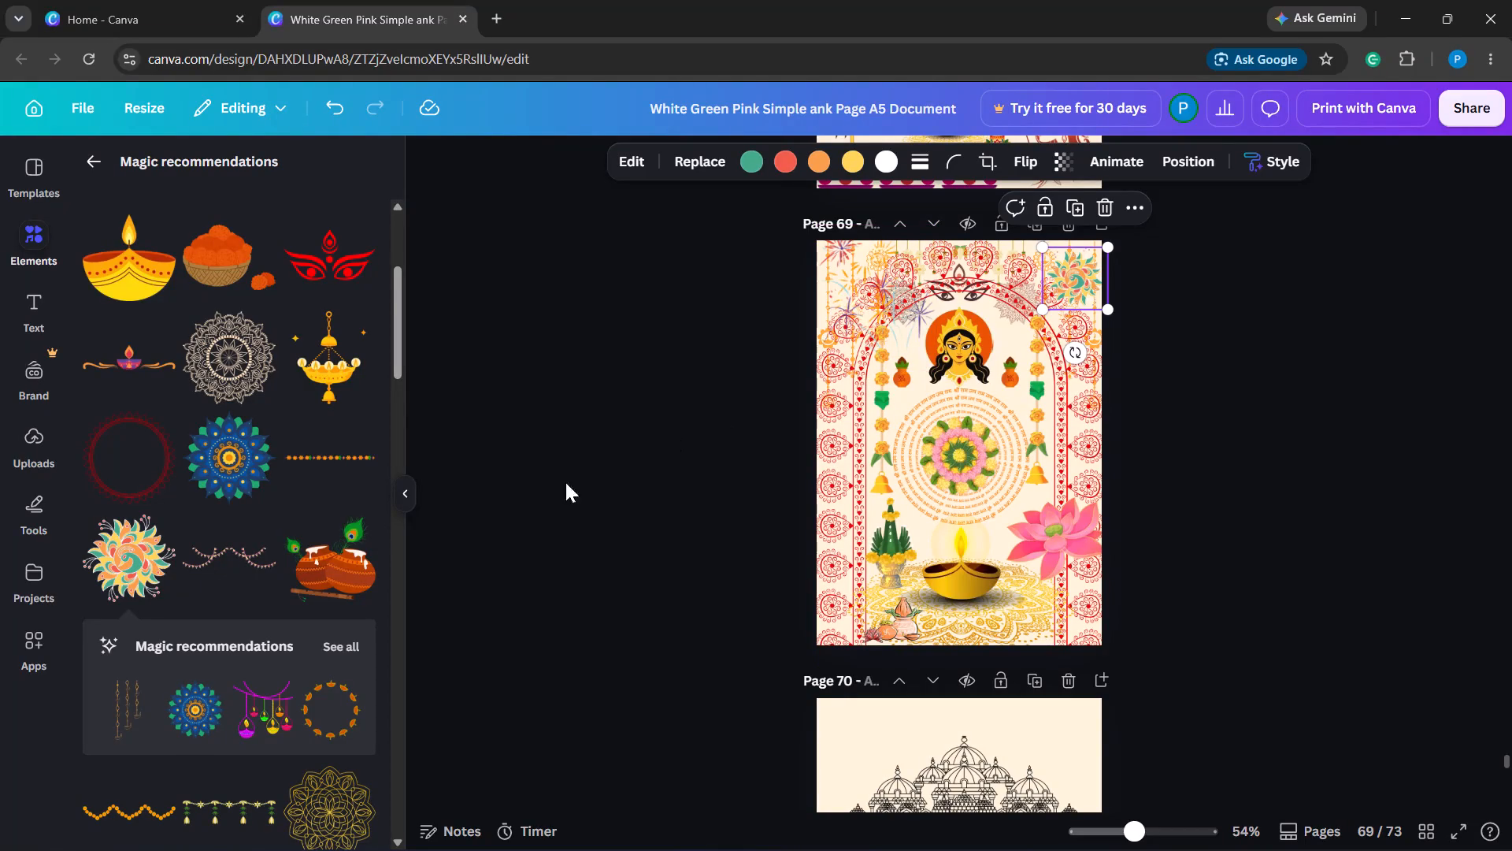
# Add the horizontal flower border from the rangoli's related recommendations to page 69 and place it along the bottom edge, below and right of the golden diya.
pyautogui.scroll(-3, 216, 758)
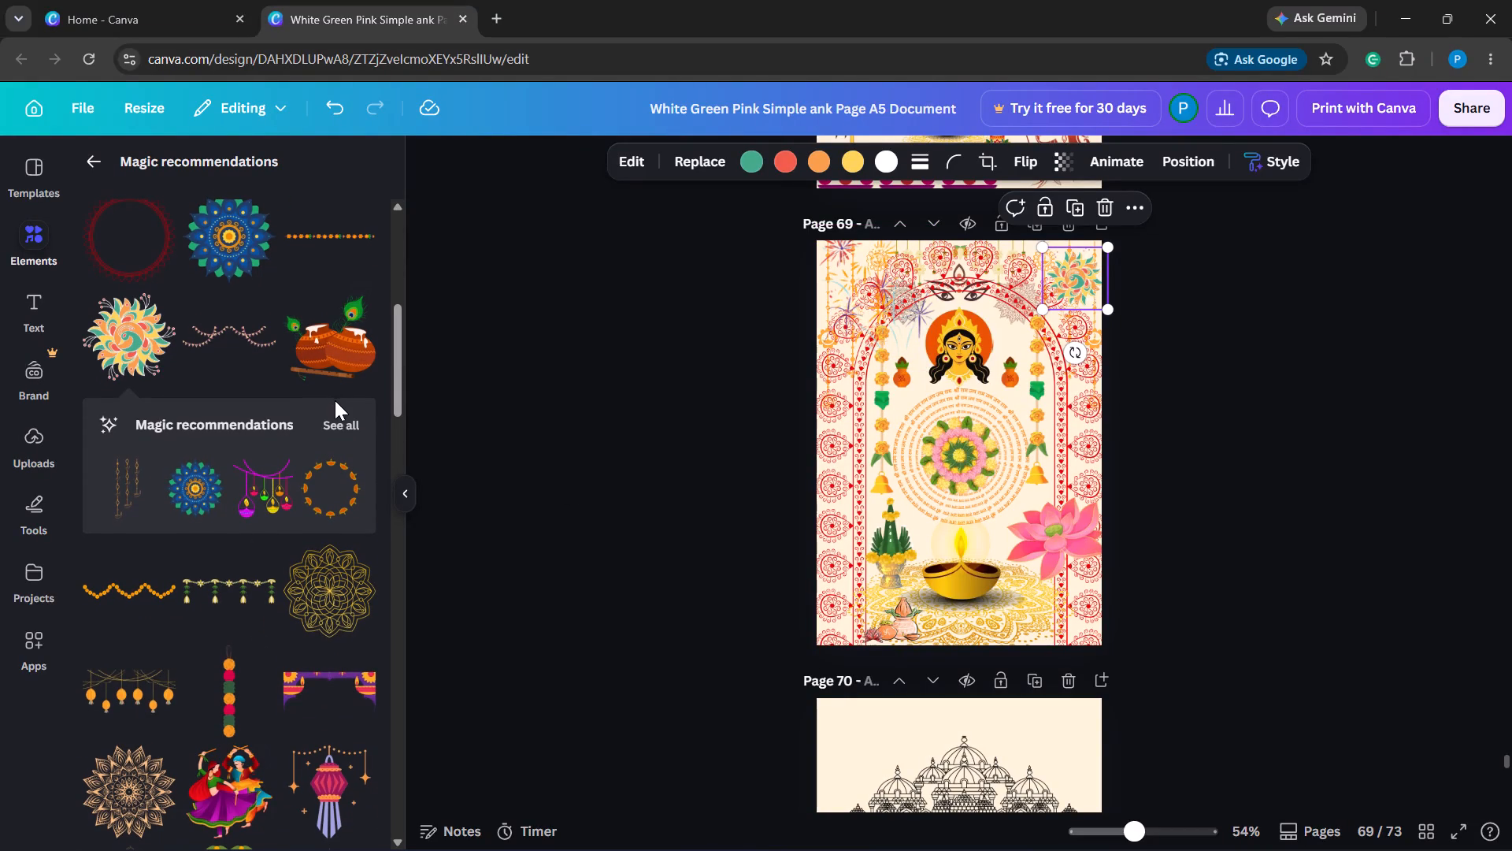
pyautogui.click(349, 417)
pyautogui.scroll(-1, 294, 498)
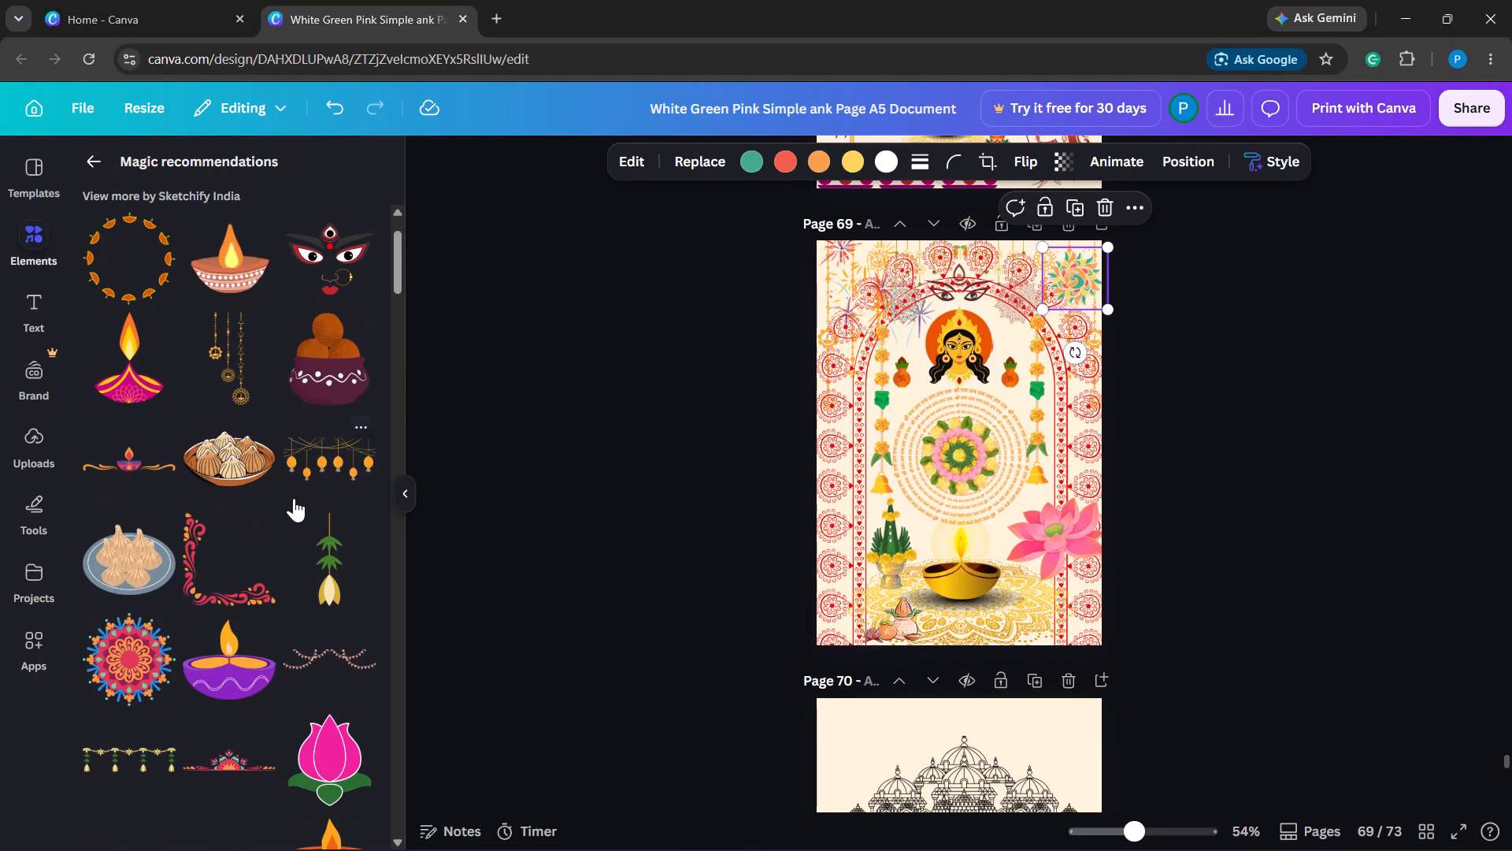
pyautogui.scroll(-3, 294, 498)
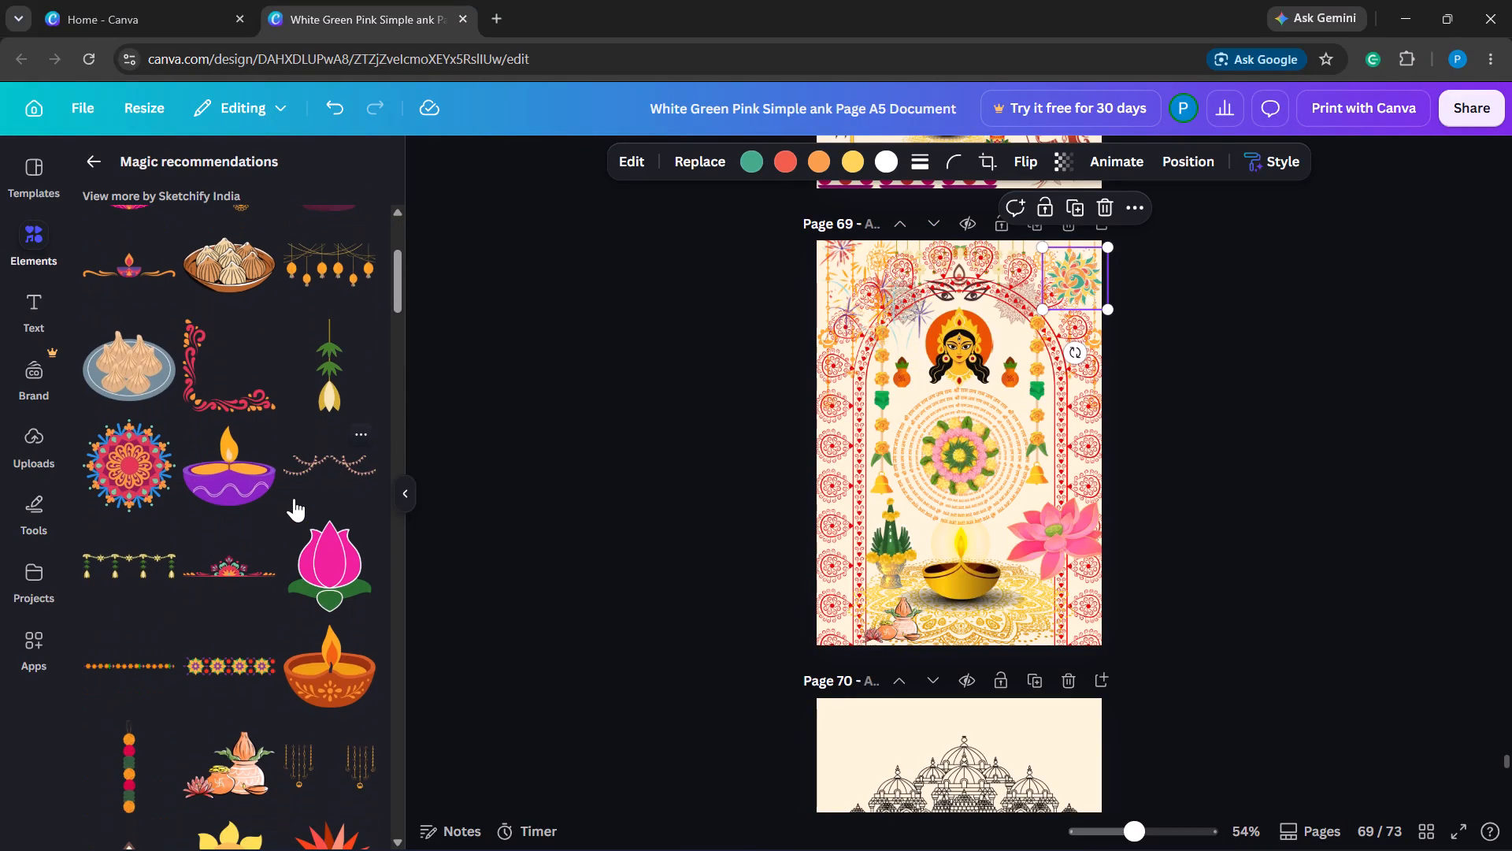
pyautogui.scroll(-1, 294, 498)
pyautogui.click(243, 563)
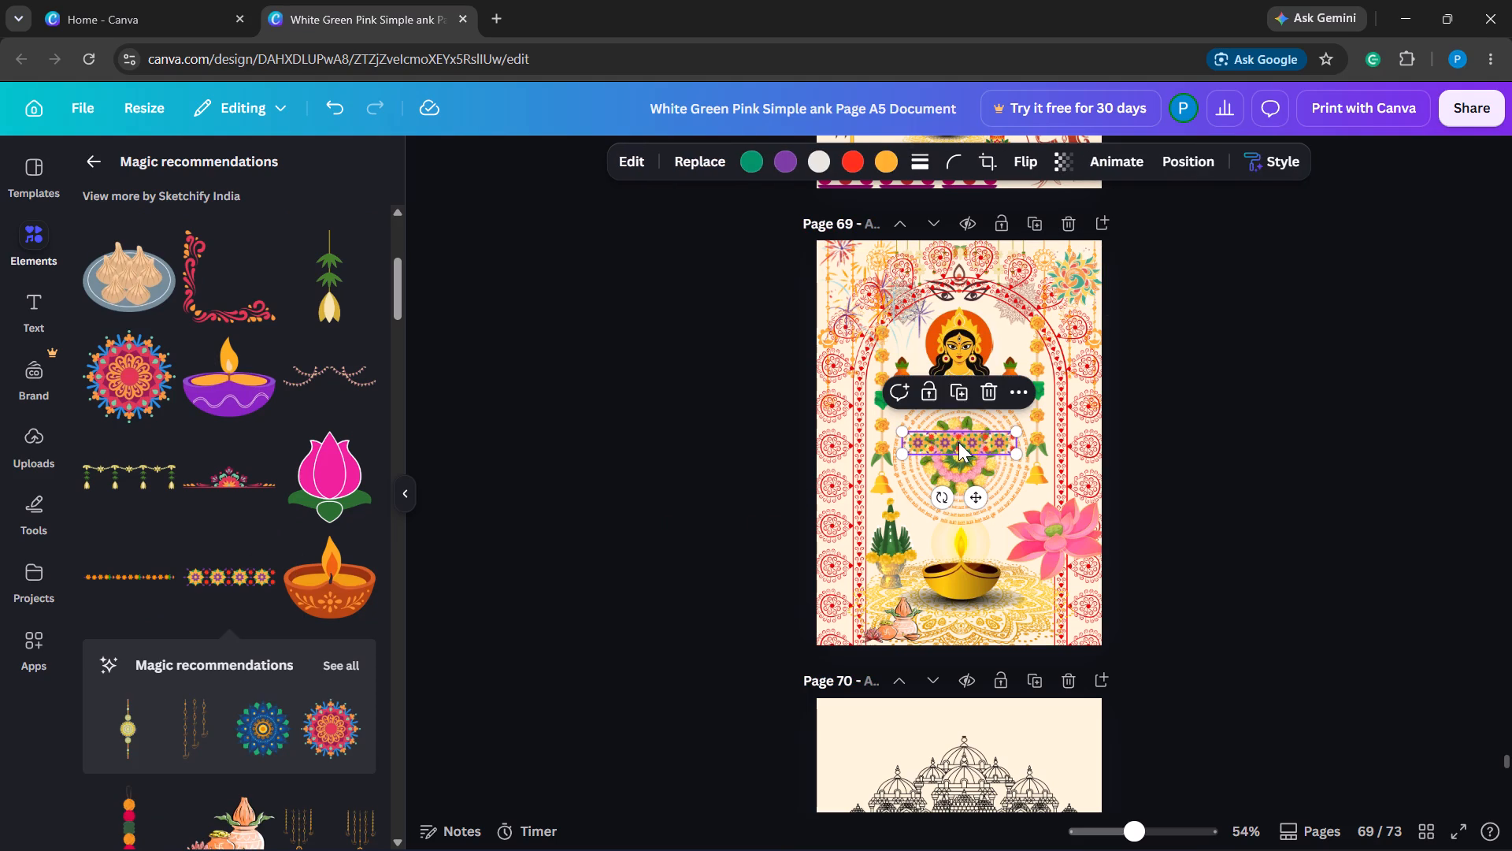
pyautogui.moveTo(958, 442); pyautogui.dragTo(892, 250)
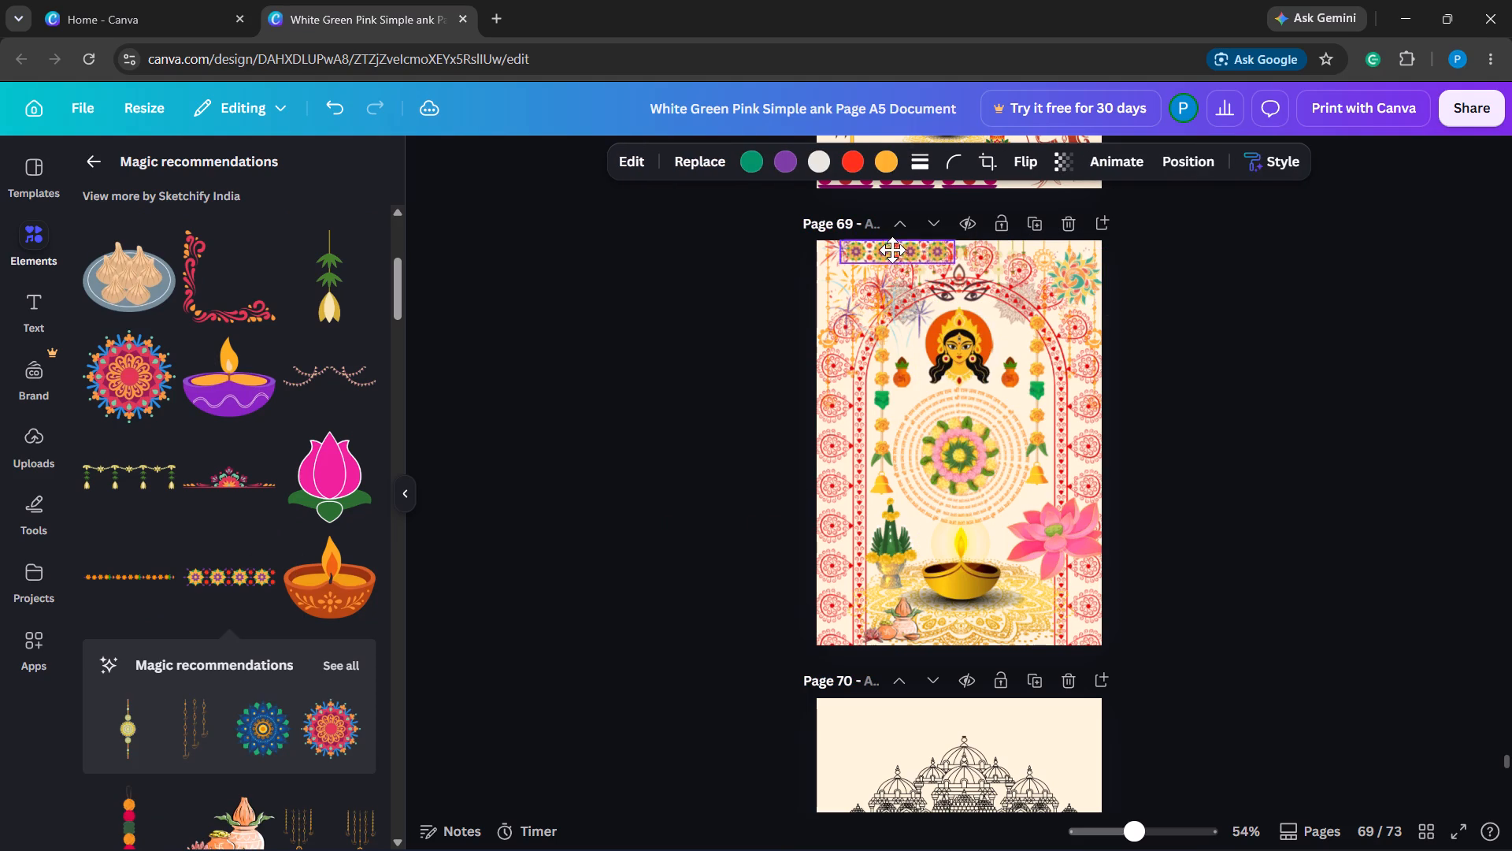
pyautogui.moveTo(892, 250); pyautogui.dragTo(997, 634)
pyautogui.click(1182, 635)
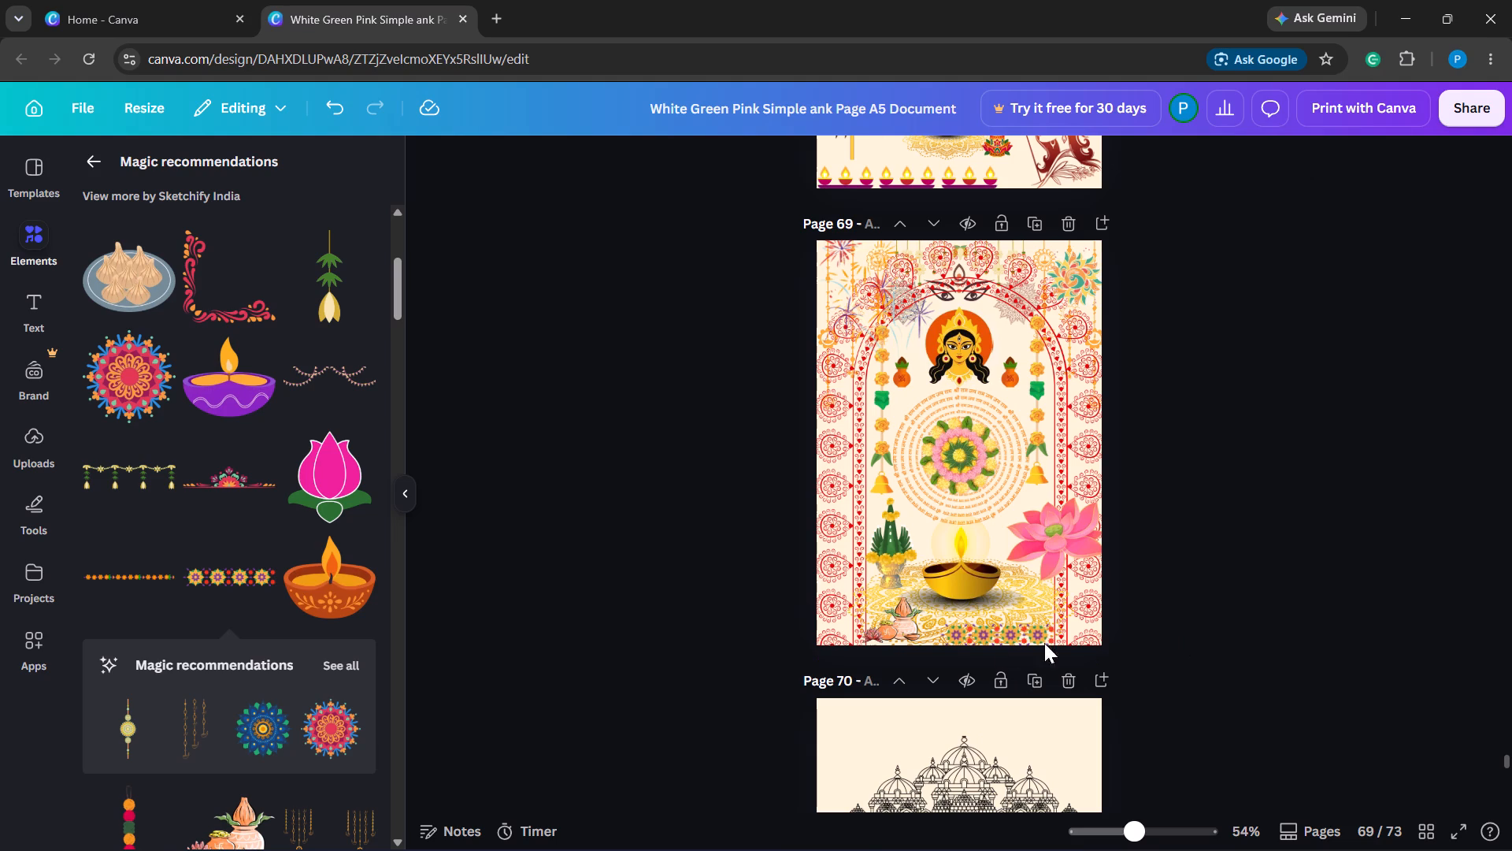
# Open all recommendations related to the horizontal flower border and look through the festive graphics, patterns and colour designs.
pyautogui.click(332, 662)
pyautogui.scroll(-3, 336, 511)
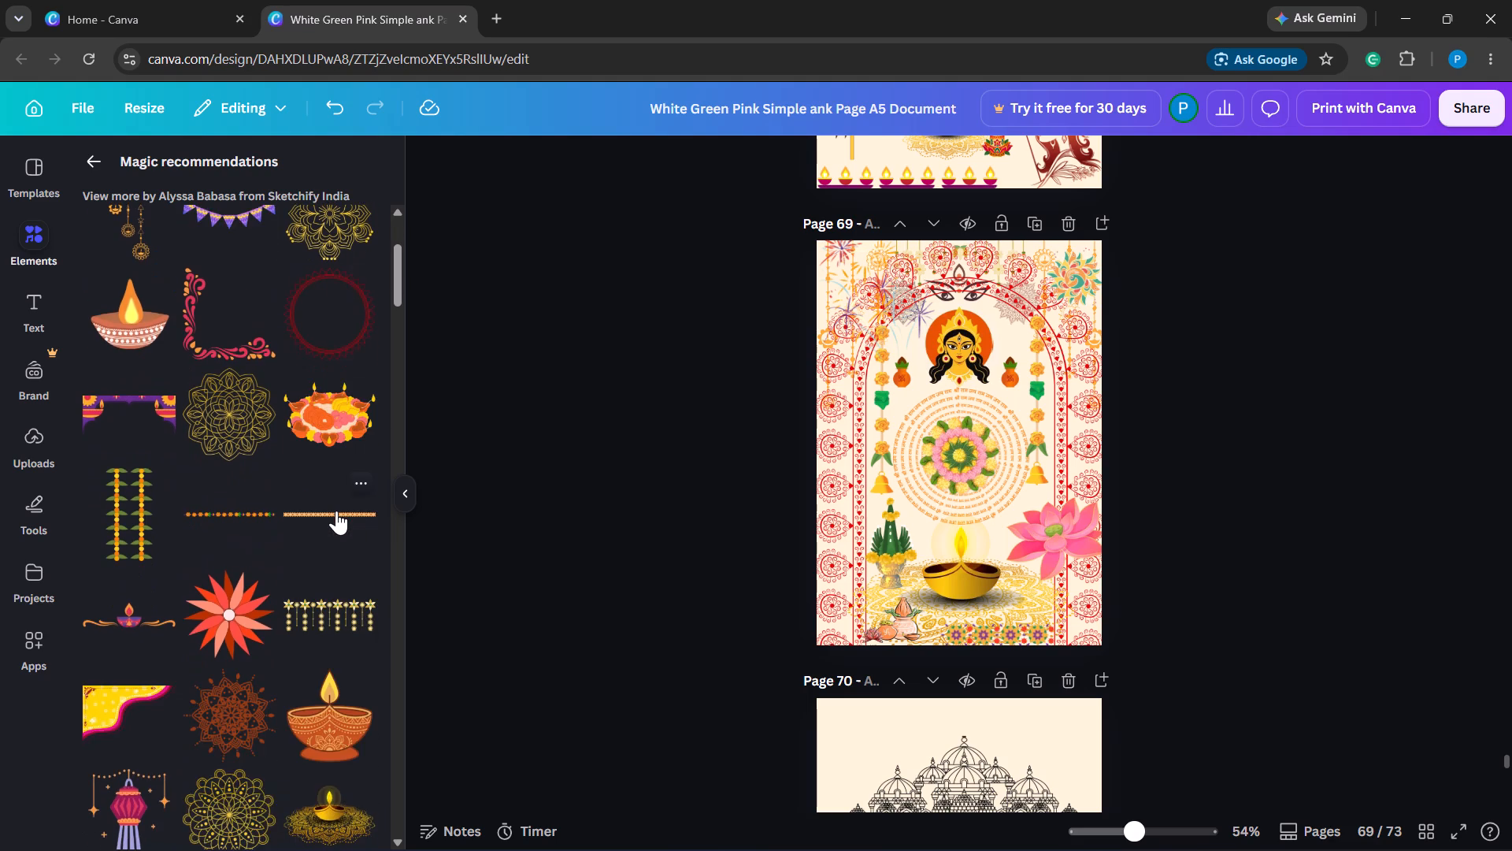
pyautogui.scroll(-2, 336, 511)
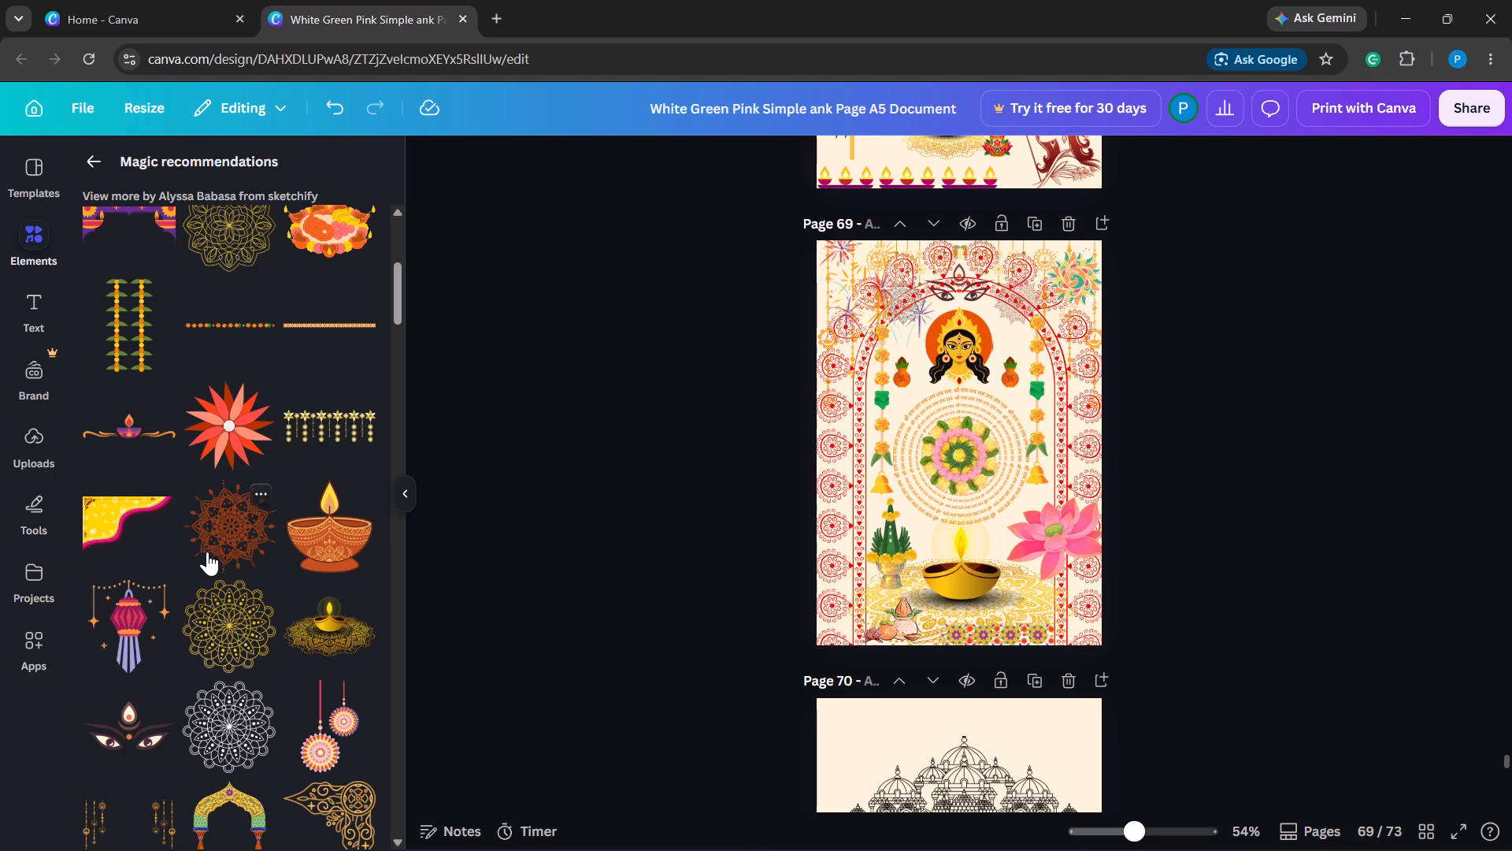
pyautogui.scroll(-5, 4, 612)
pyautogui.scroll(-1, 250, 719)
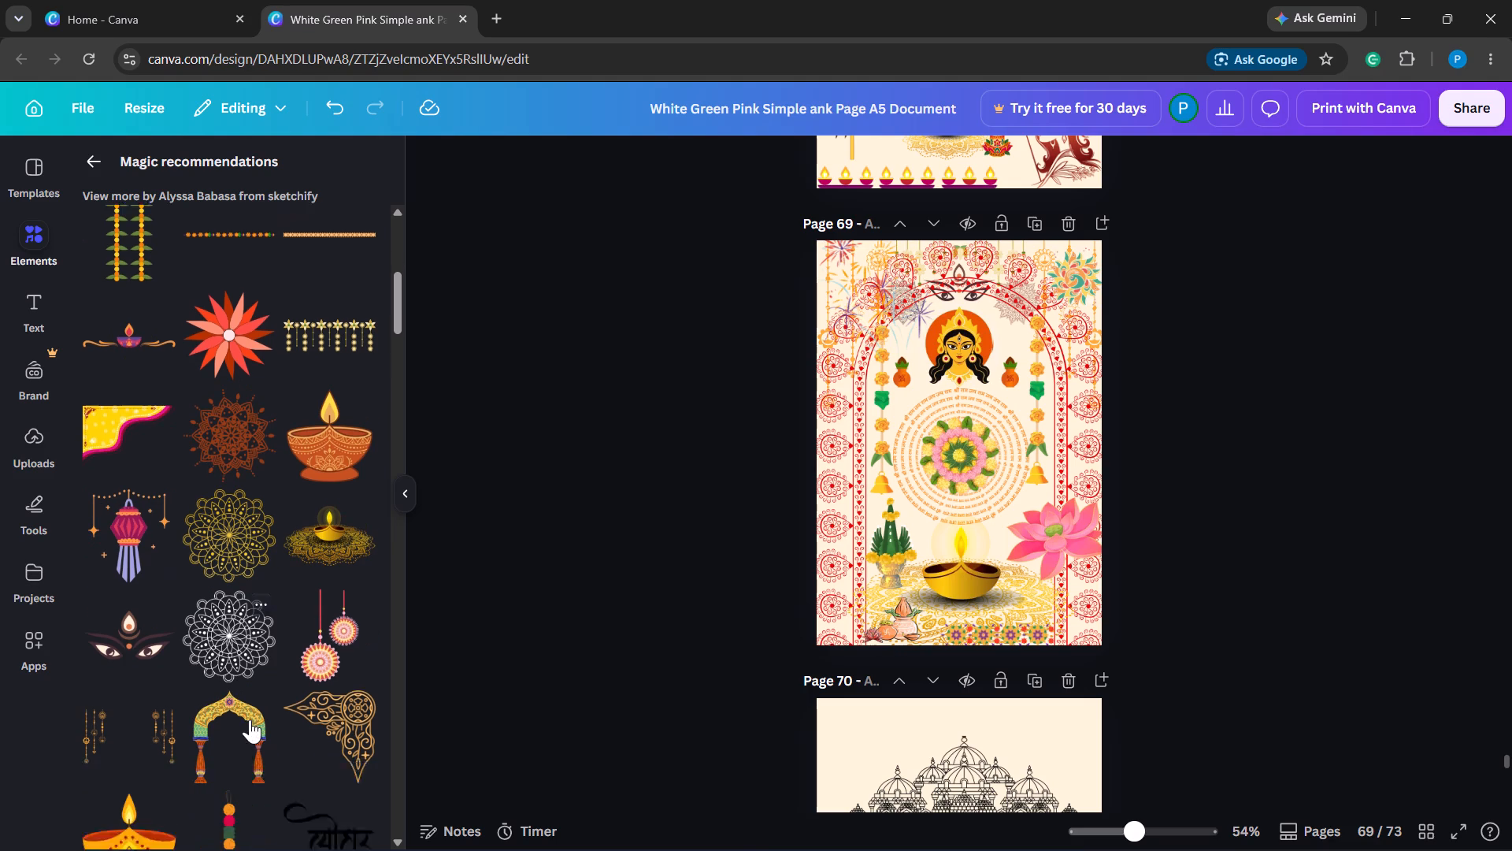
pyautogui.scroll(-2, 250, 719)
pyautogui.scroll(-1, 263, 642)
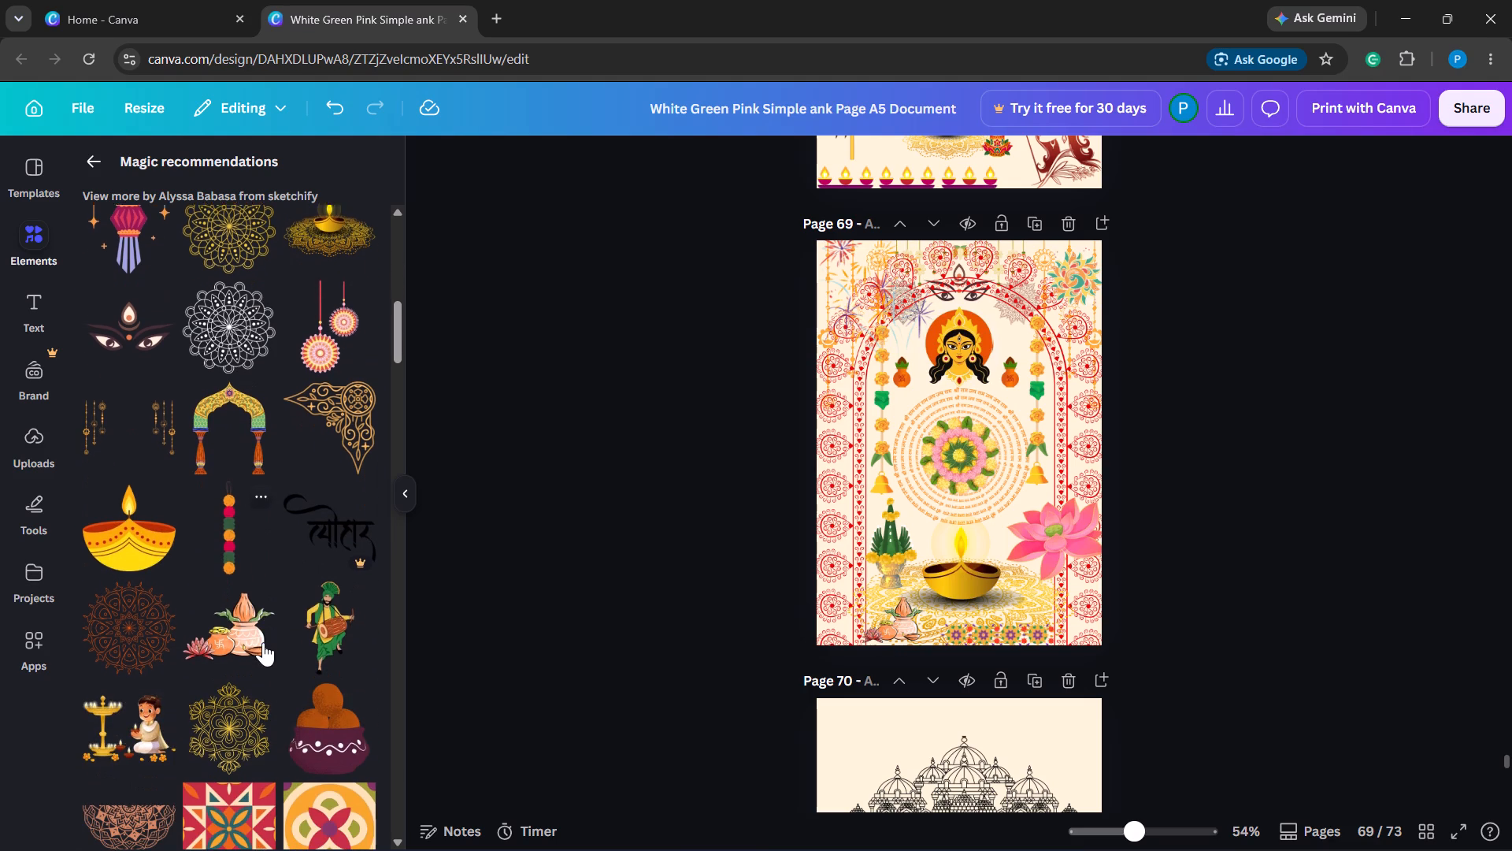
pyautogui.scroll(-1, 263, 642)
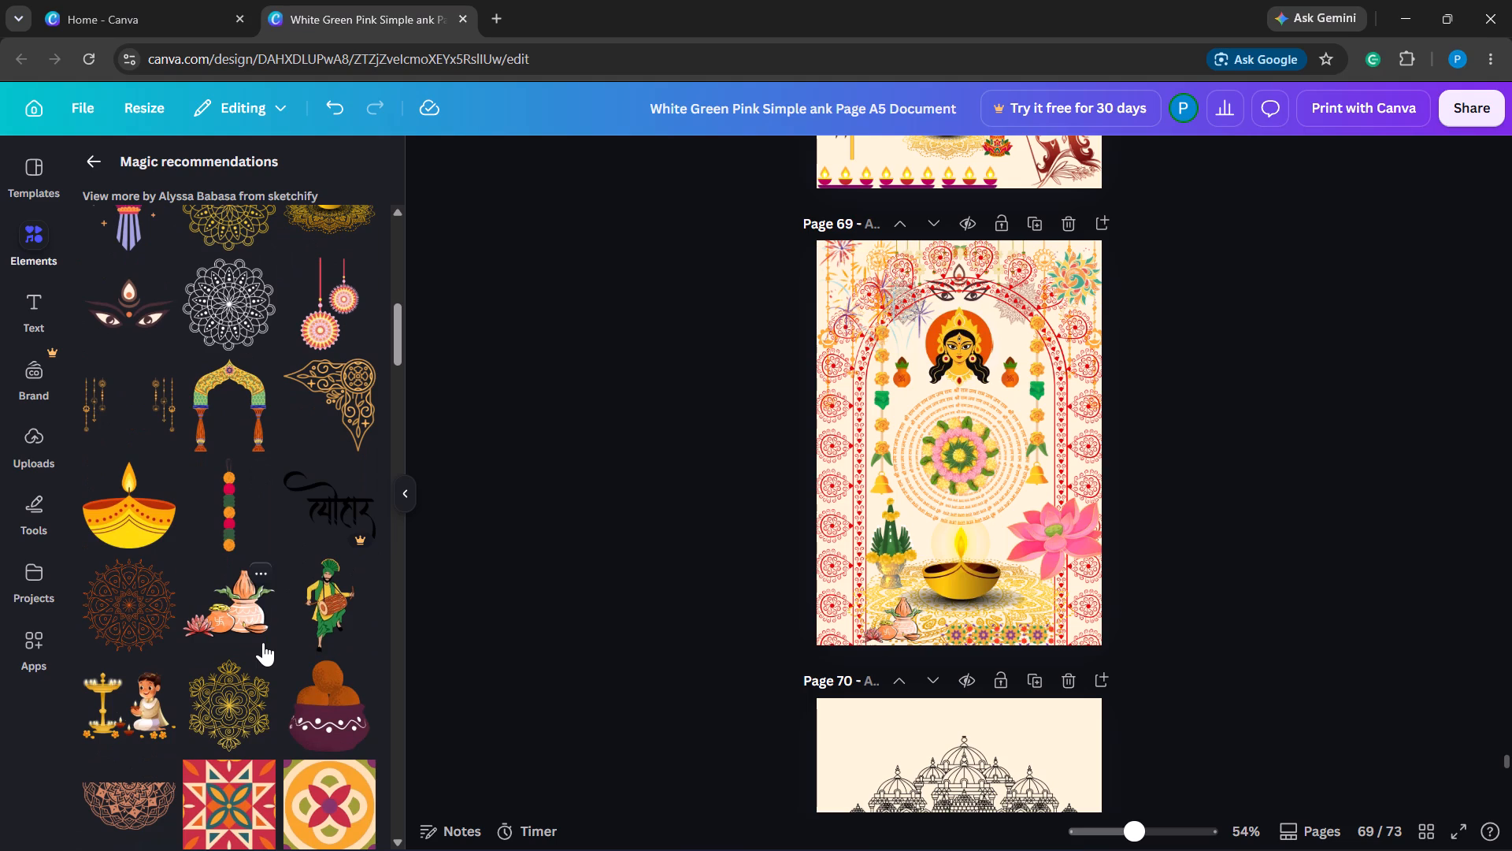
pyautogui.scroll(-2, 263, 642)
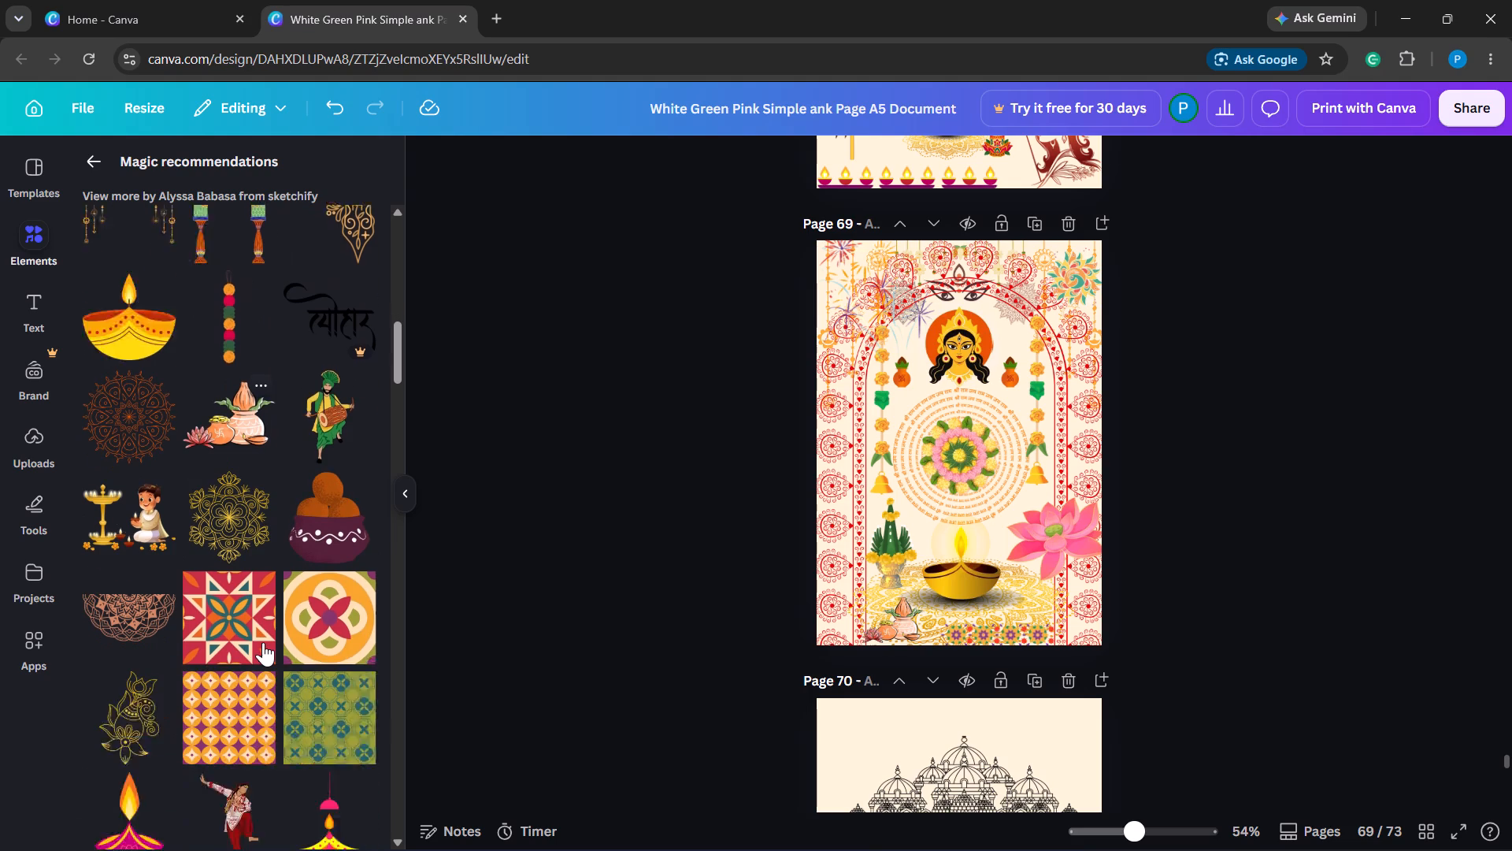
pyautogui.scroll(-2, 263, 642)
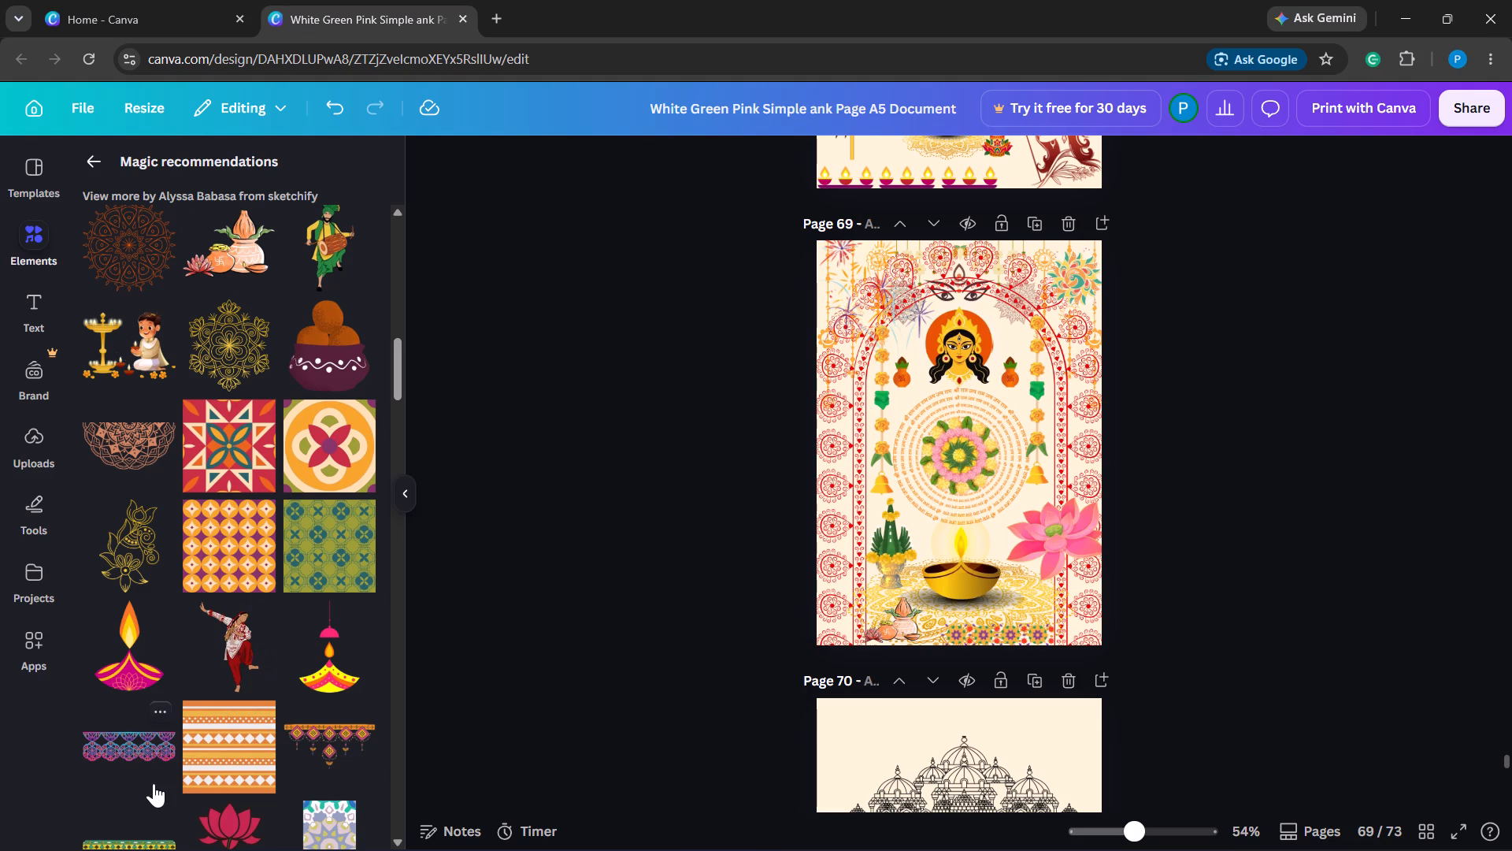
pyautogui.scroll(-8, 154, 783)
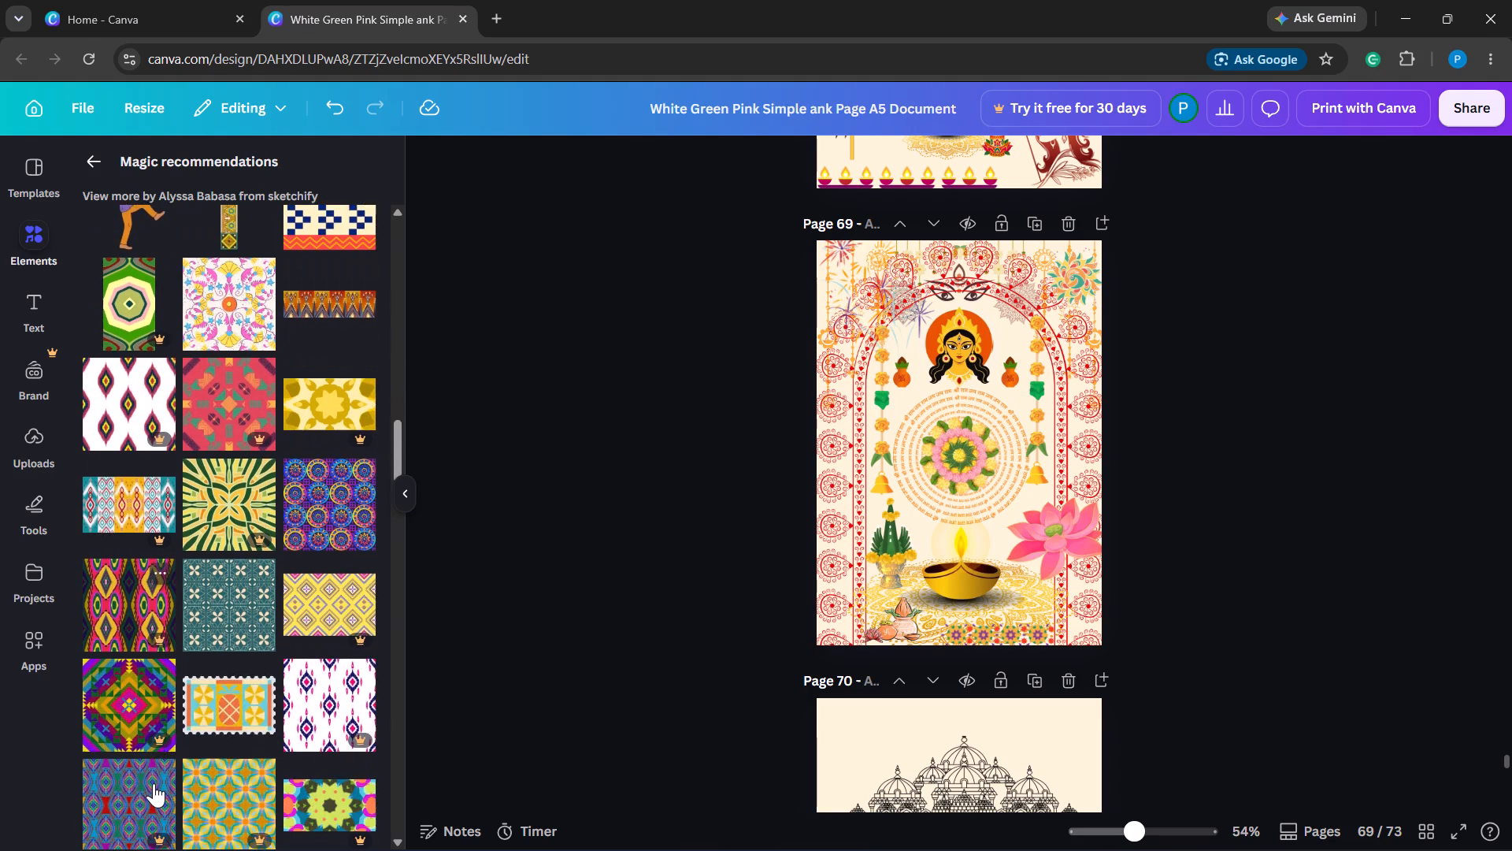
pyautogui.scroll(-8, 154, 783)
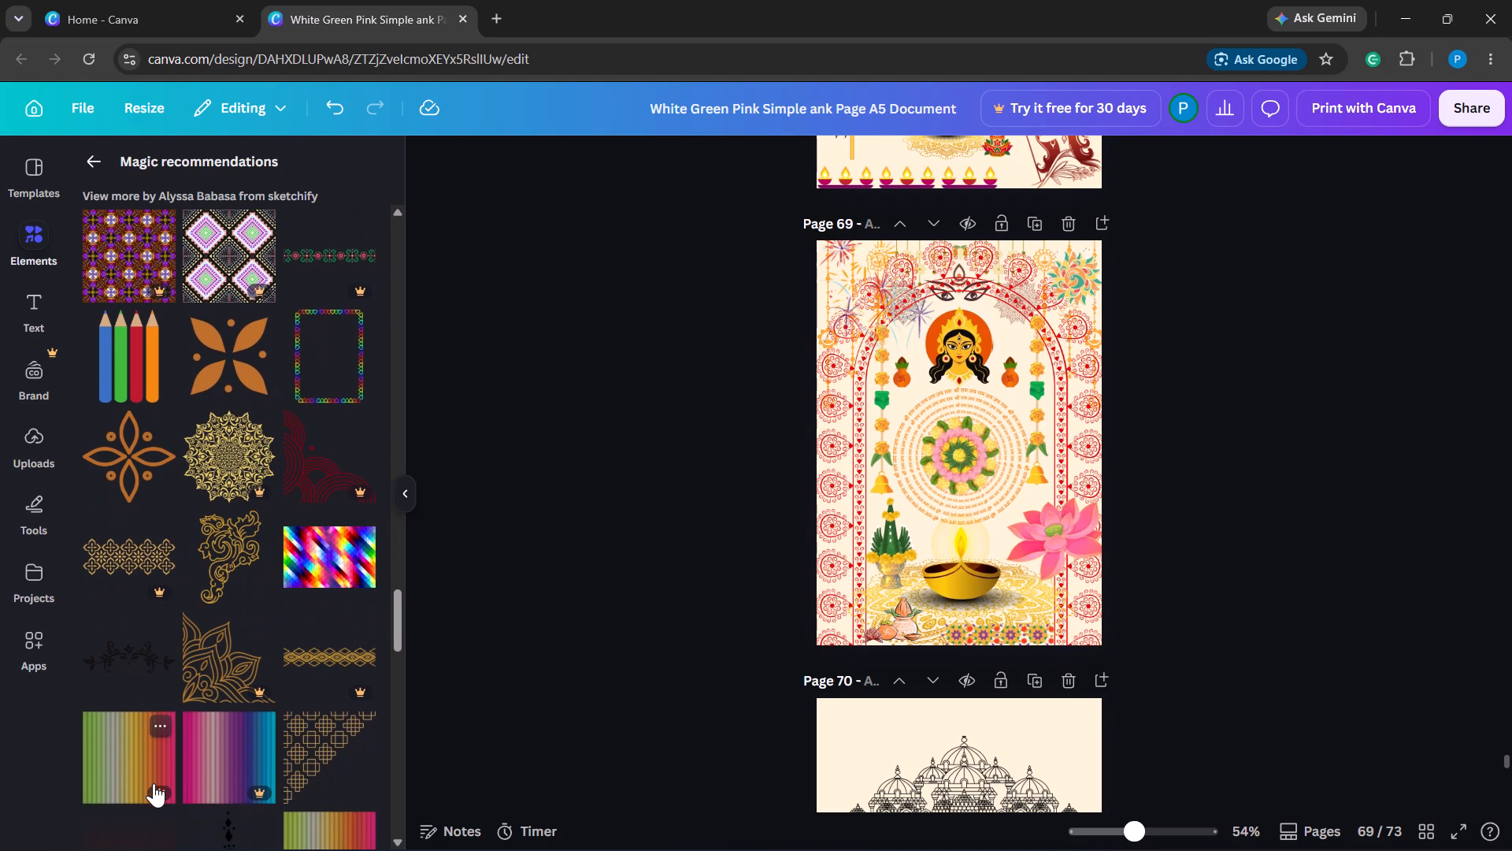
pyautogui.scroll(-8, 154, 783)
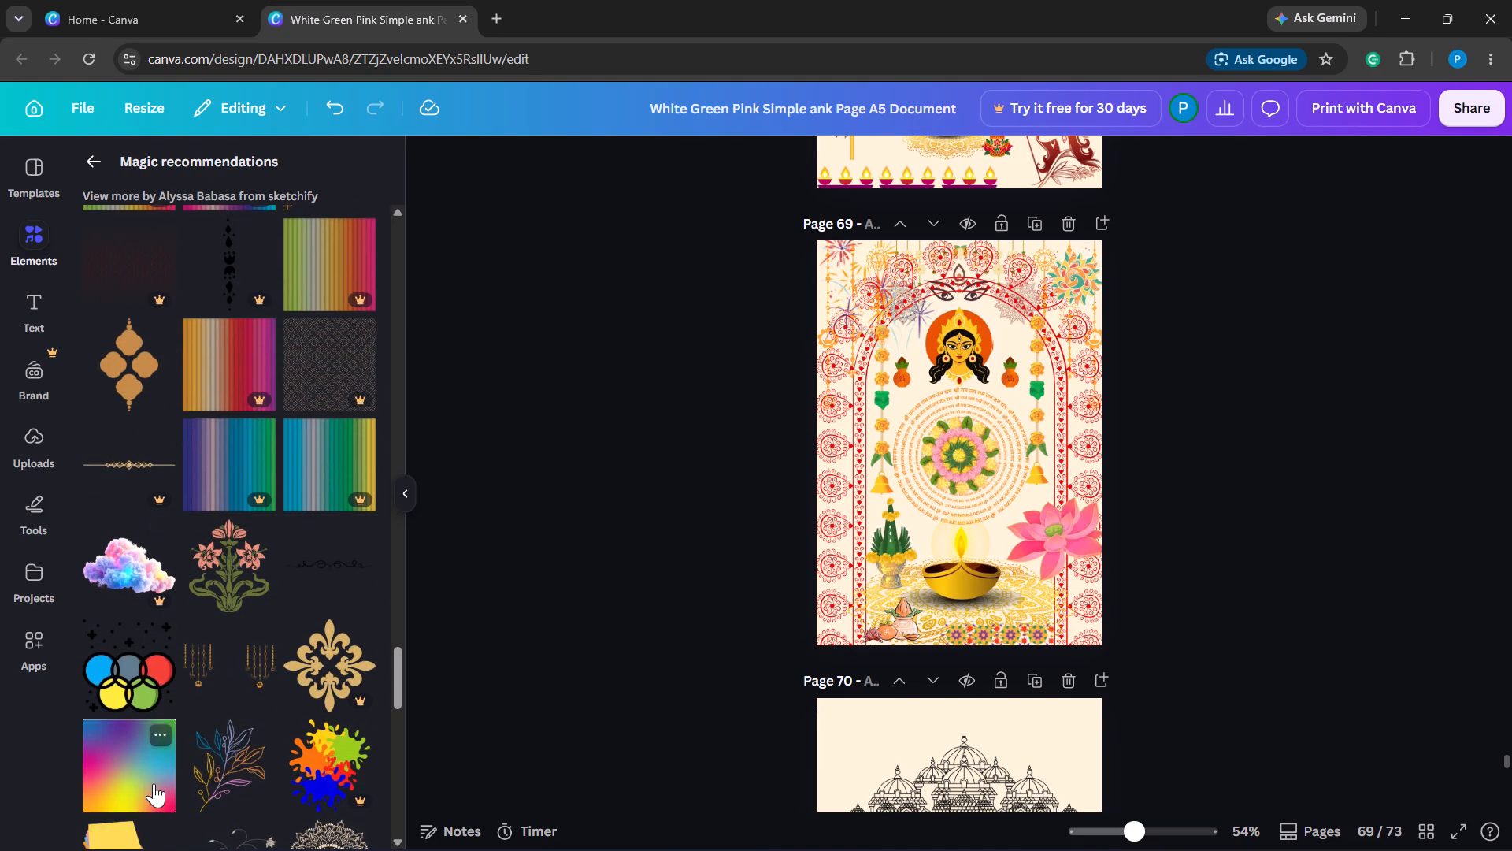
pyautogui.scroll(-2, 154, 783)
pyautogui.scroll(-2, 345, 633)
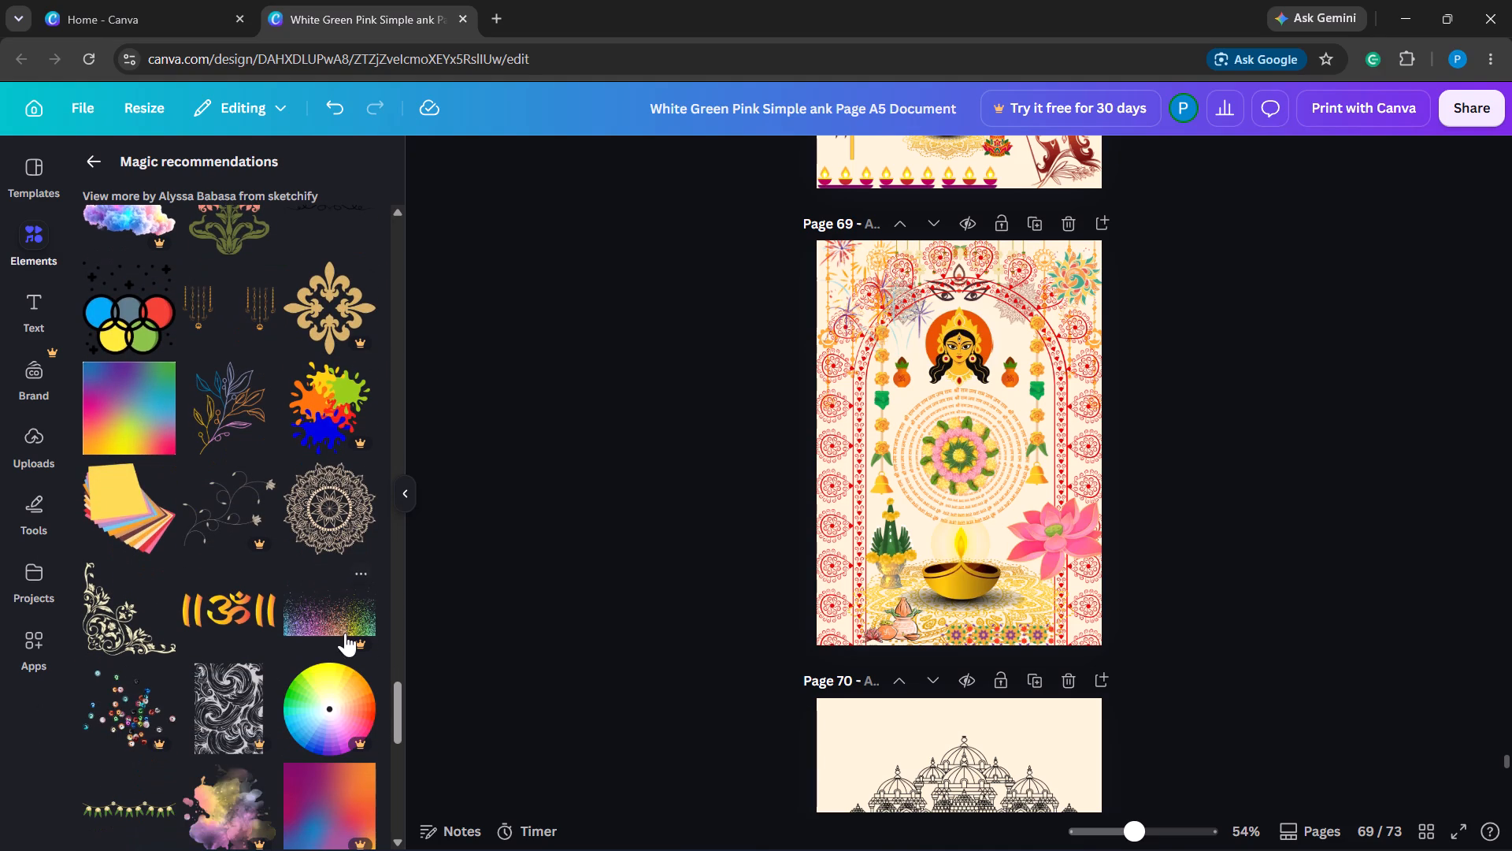
# Add the recommended multicolour paint splash to page 70 and place it partly over the page's top-right corner.
pyautogui.scroll(-2, 815, 674)
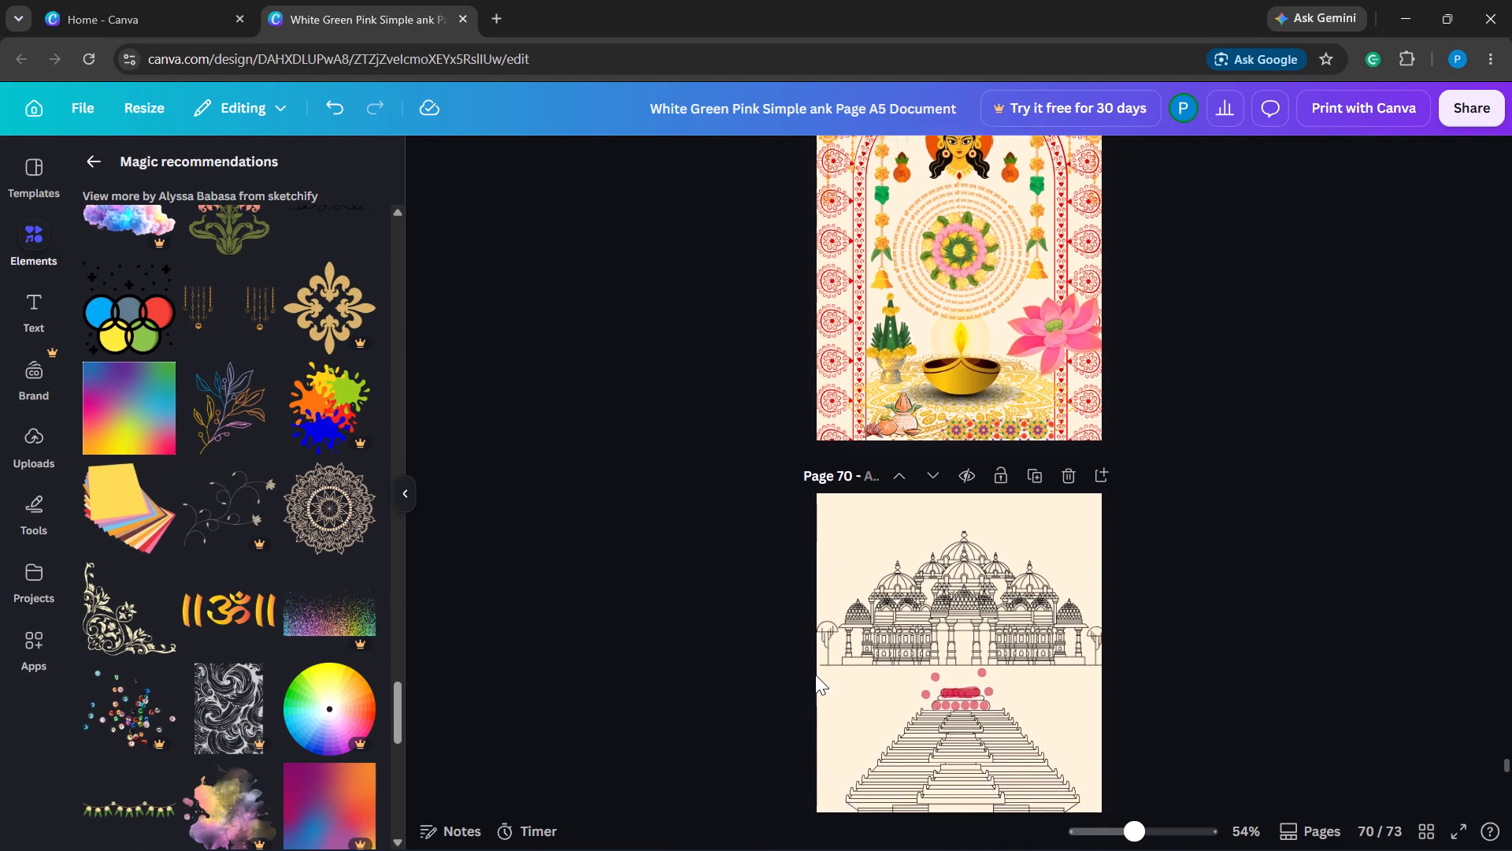
pyautogui.scroll(-1, 815, 674)
pyautogui.click(343, 388)
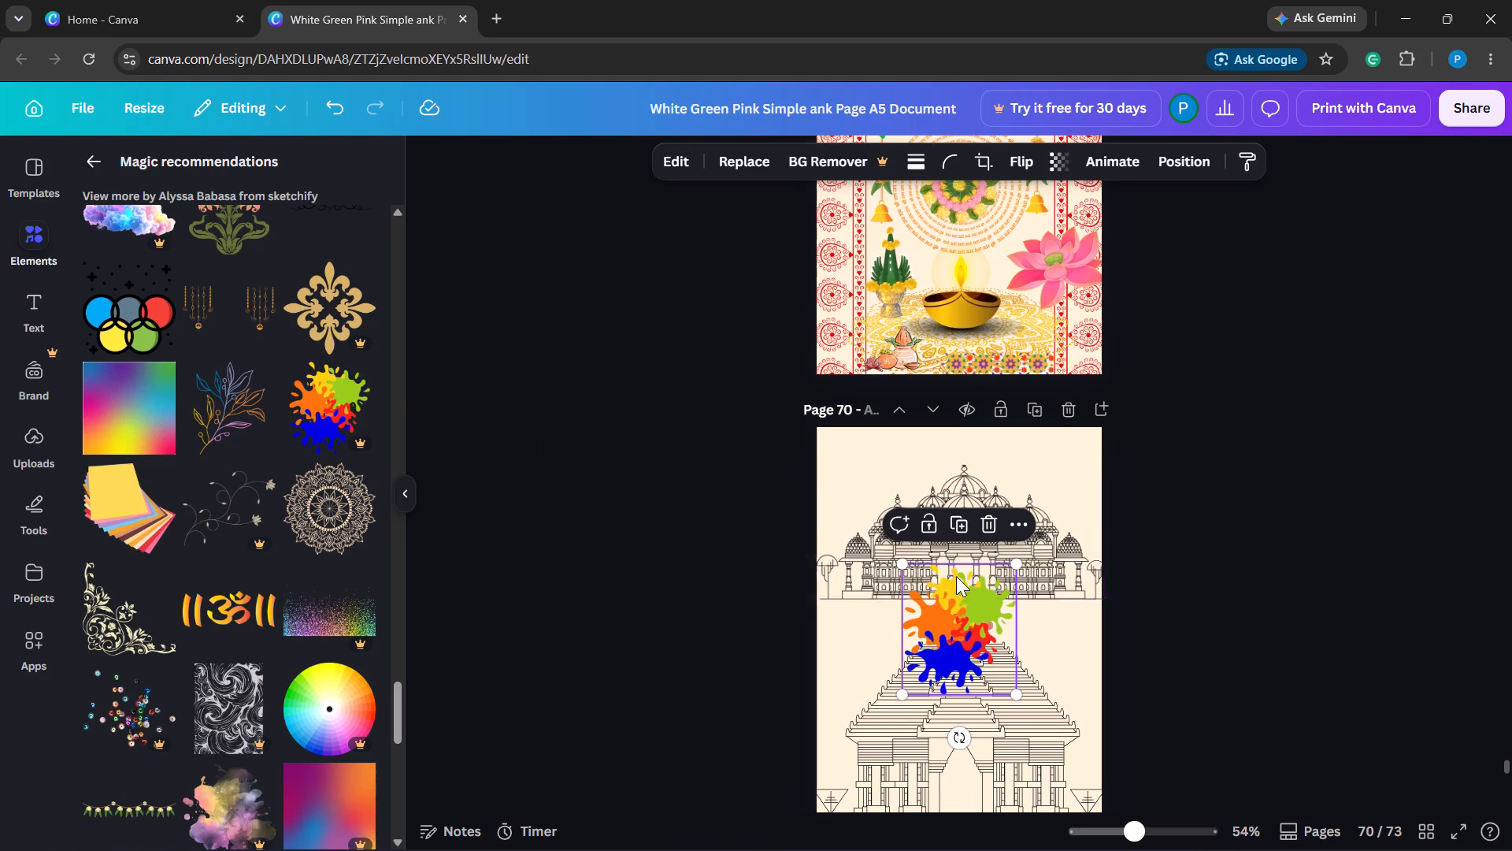
pyautogui.moveTo(956, 630); pyautogui.dragTo(1081, 459)
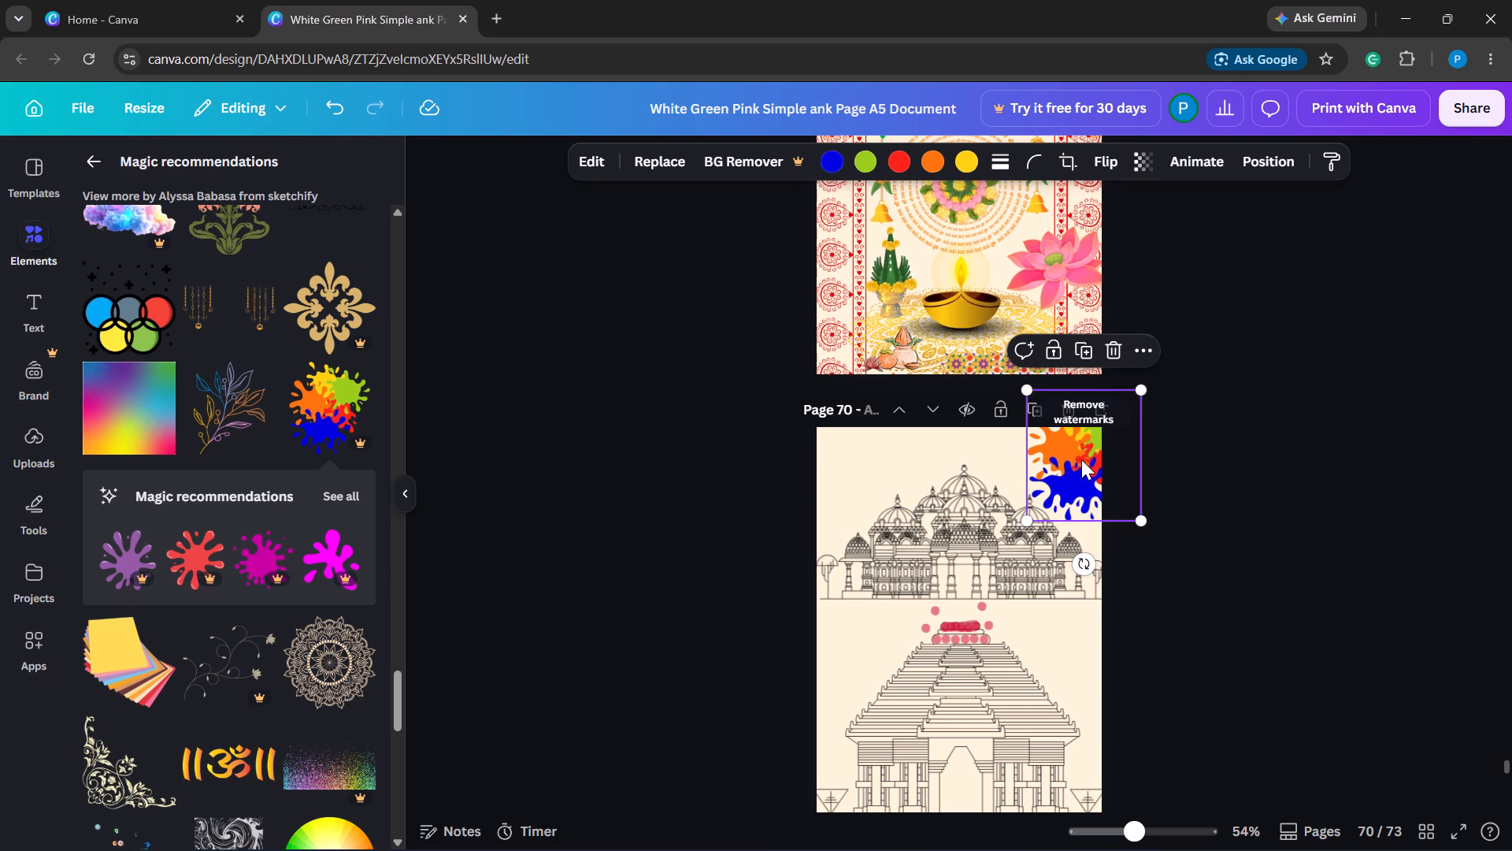
# Add the purple splat from the paint splash's related recommendations to page 70 and place it partly over the page's top-left corner.
pyautogui.scroll(-3, 349, 608)
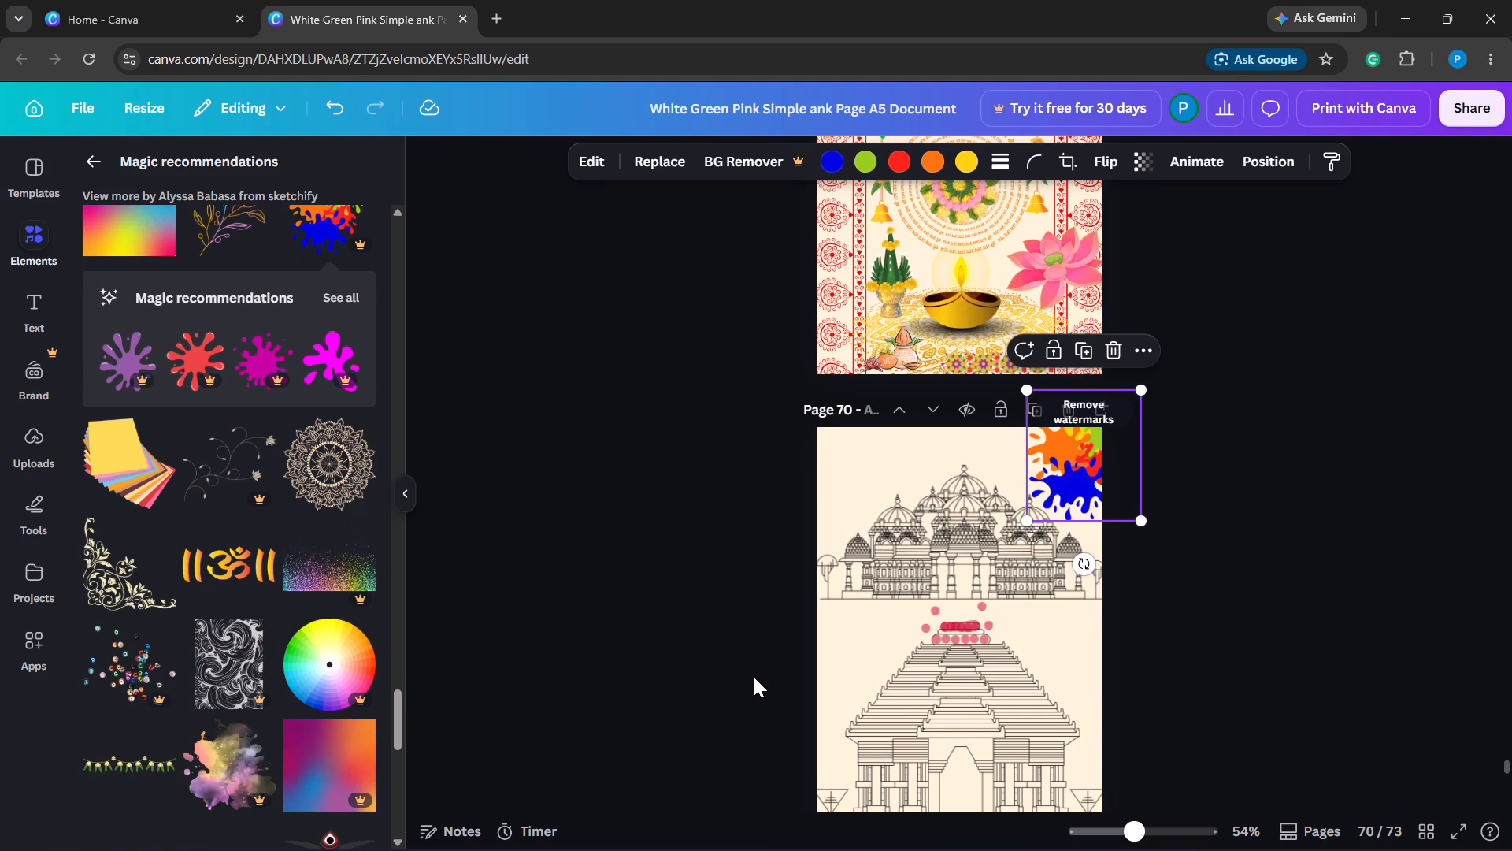
pyautogui.scroll(-2, 754, 677)
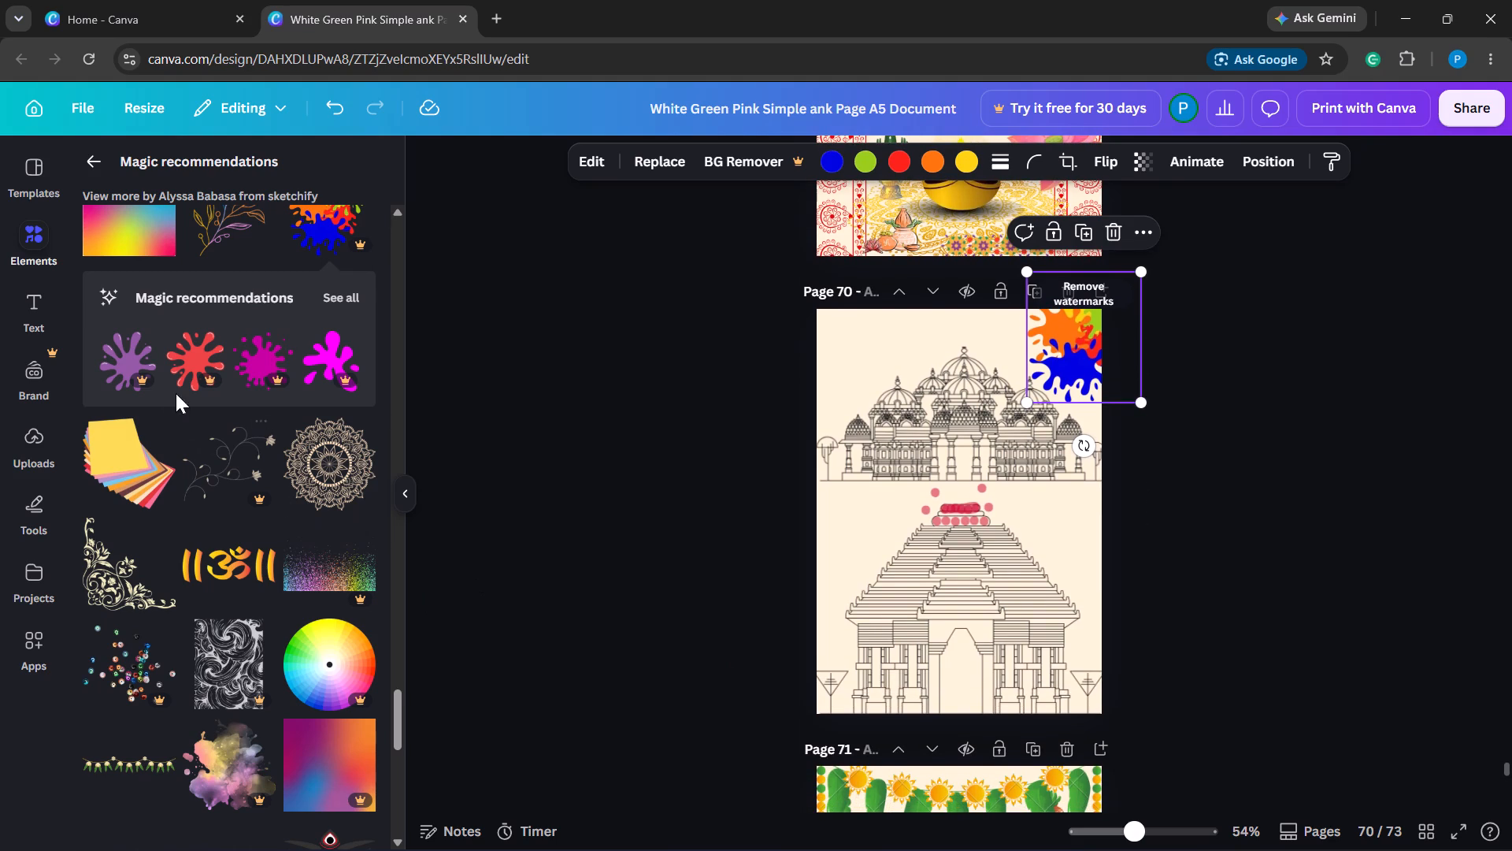
pyautogui.click(142, 332)
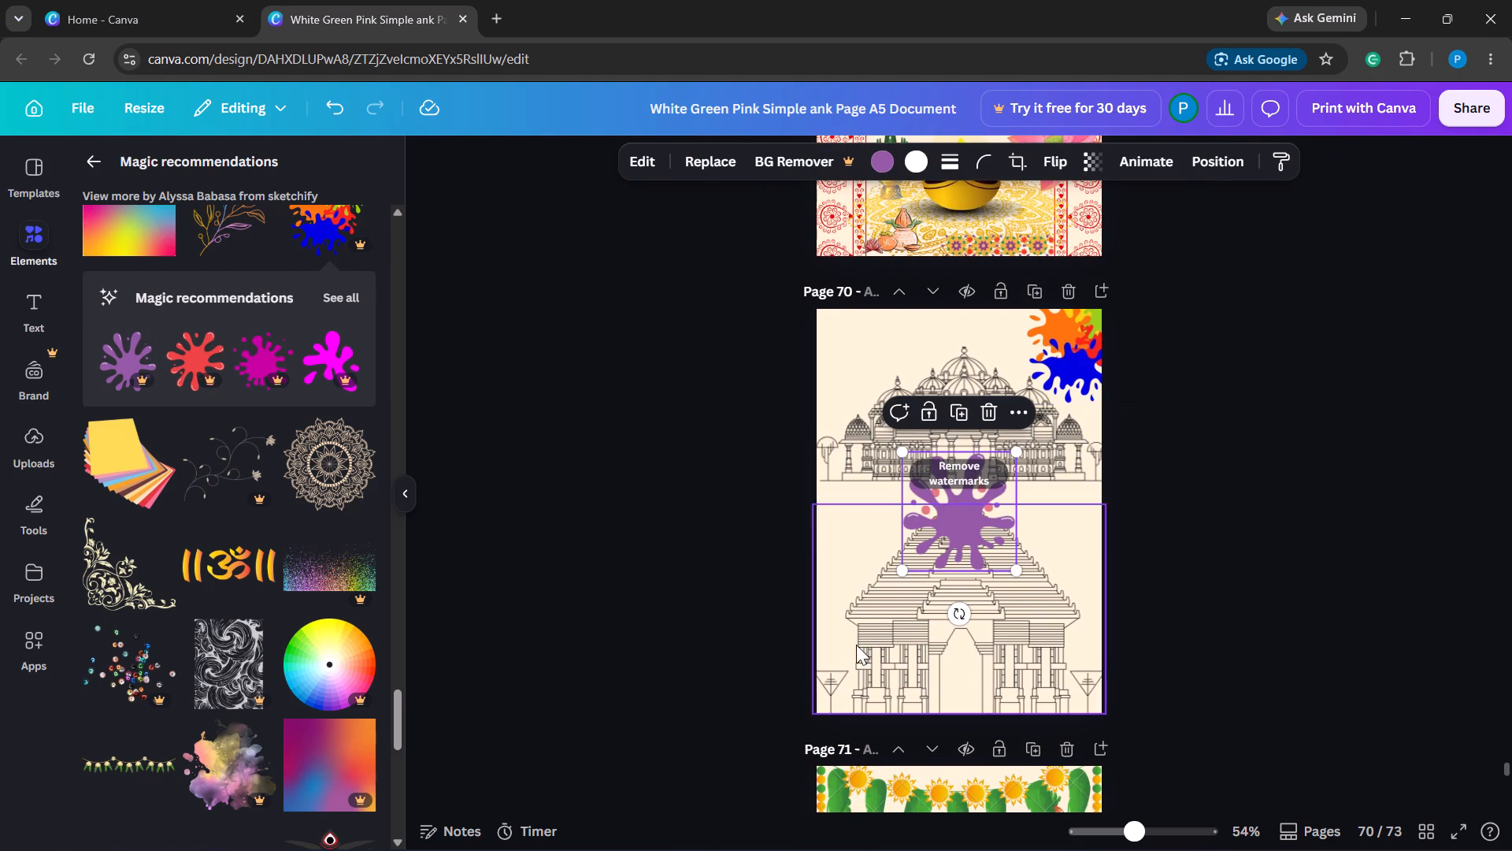
pyautogui.moveTo(946, 554); pyautogui.dragTo(818, 340)
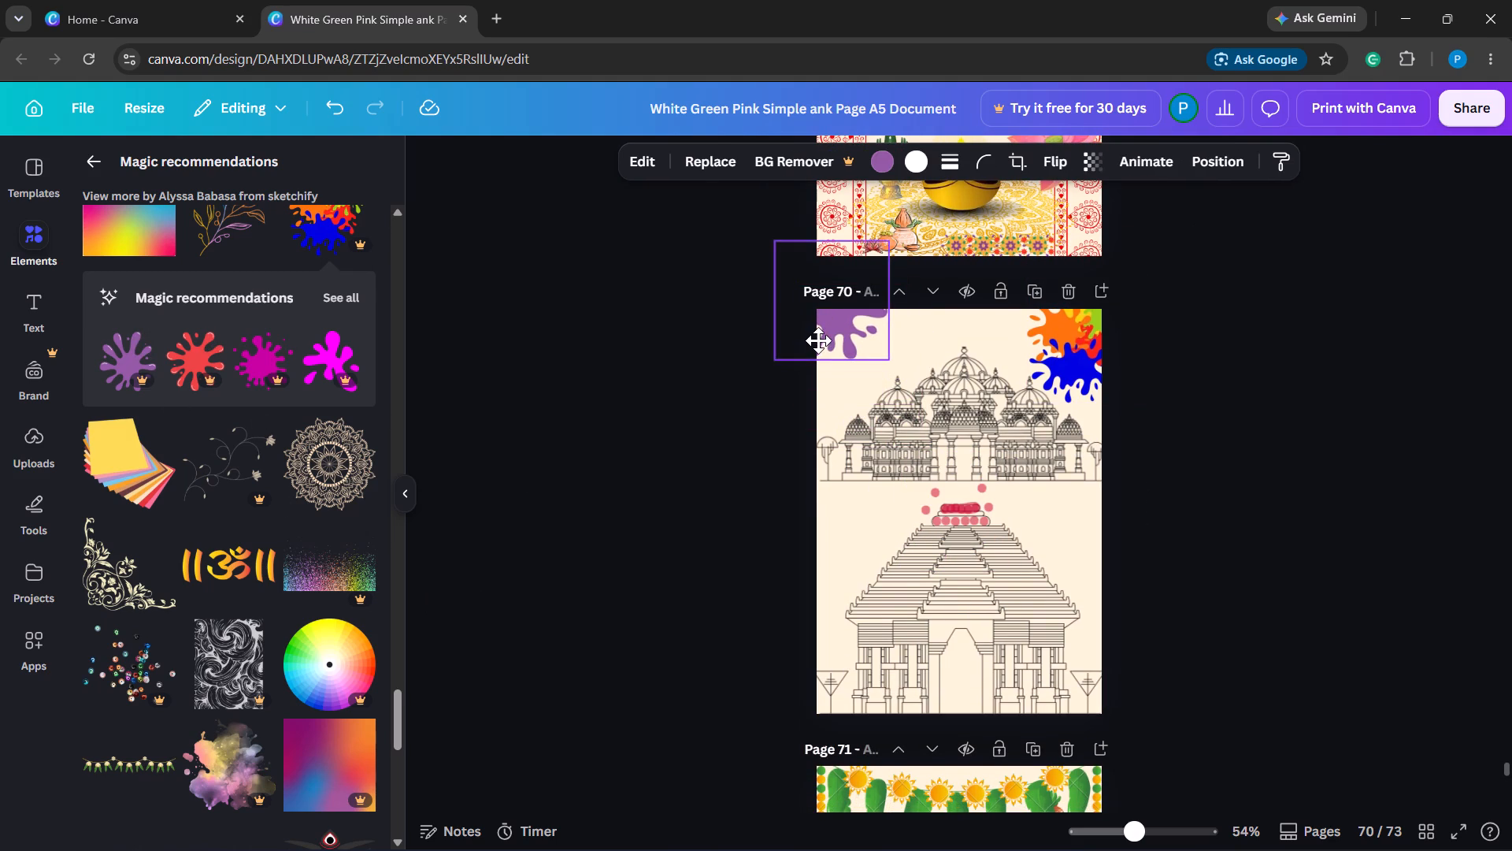
pyautogui.moveTo(818, 340); pyautogui.dragTo(818, 339)
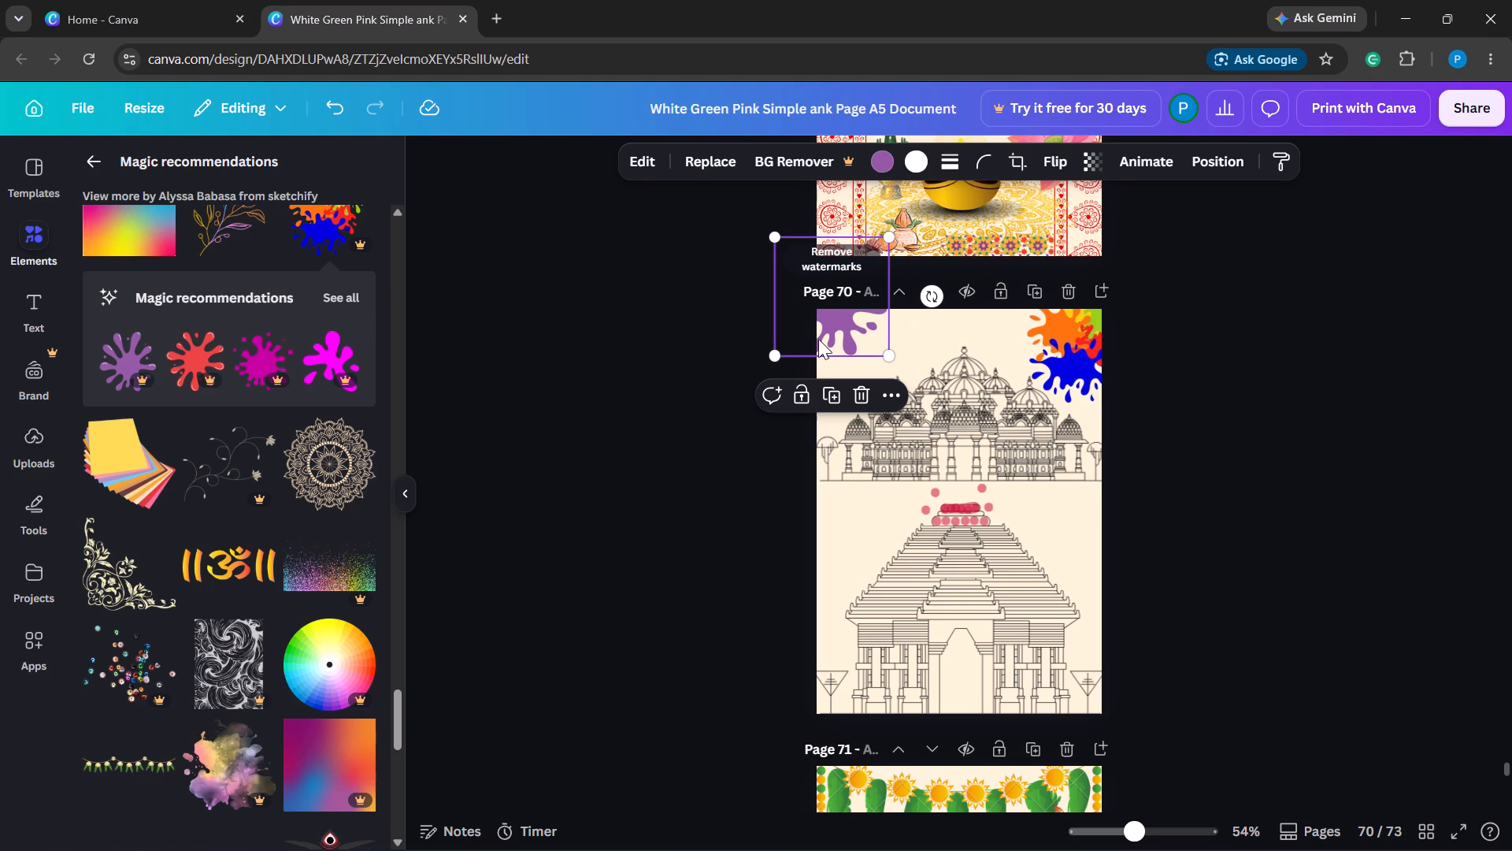
# Add a second multicolour paint splash to page 70 and place it in the top-left corner over the purple splat.
pyautogui.click(317, 224)
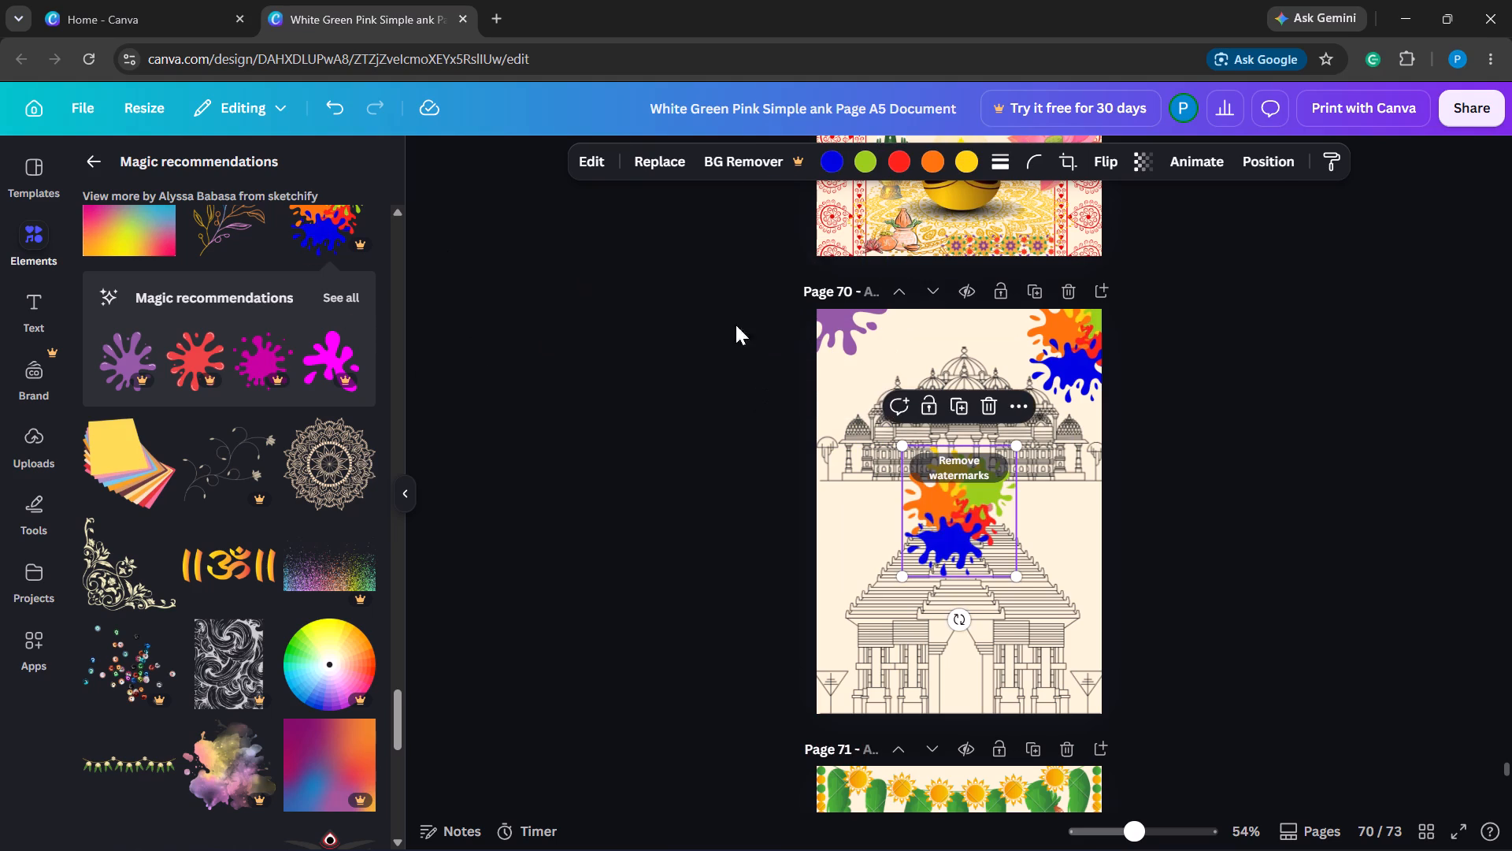
pyautogui.moveTo(920, 509); pyautogui.dragTo(820, 346)
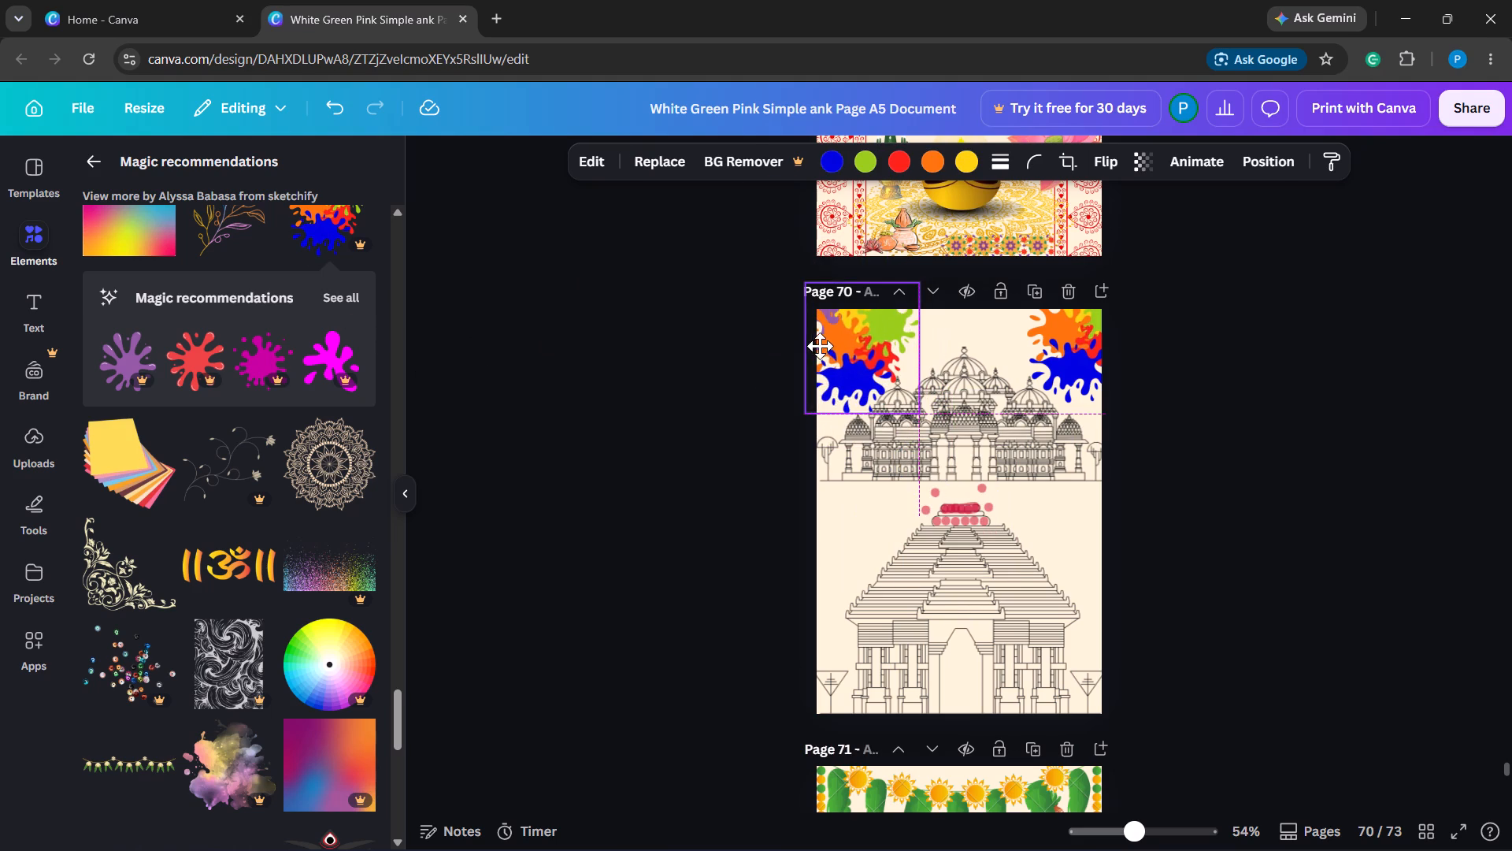
pyautogui.moveTo(820, 346); pyautogui.dragTo(818, 345)
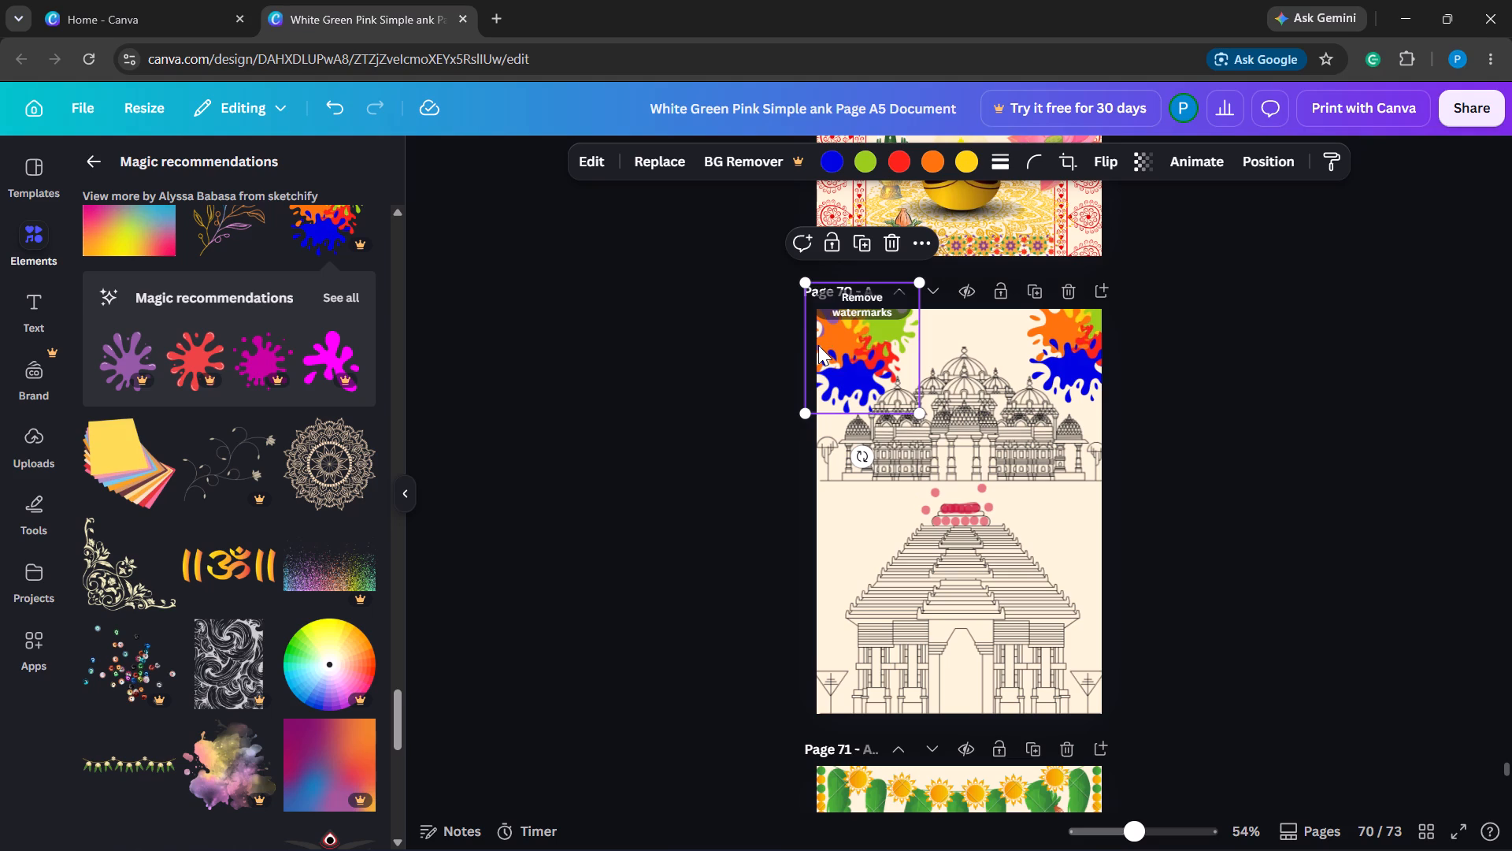
# Show all splash recommendations, add the dark pink splat with long drips to page 70 and place it across the top edge near the centre.
pyautogui.click(358, 298)
pyautogui.scroll(-2, 237, 427)
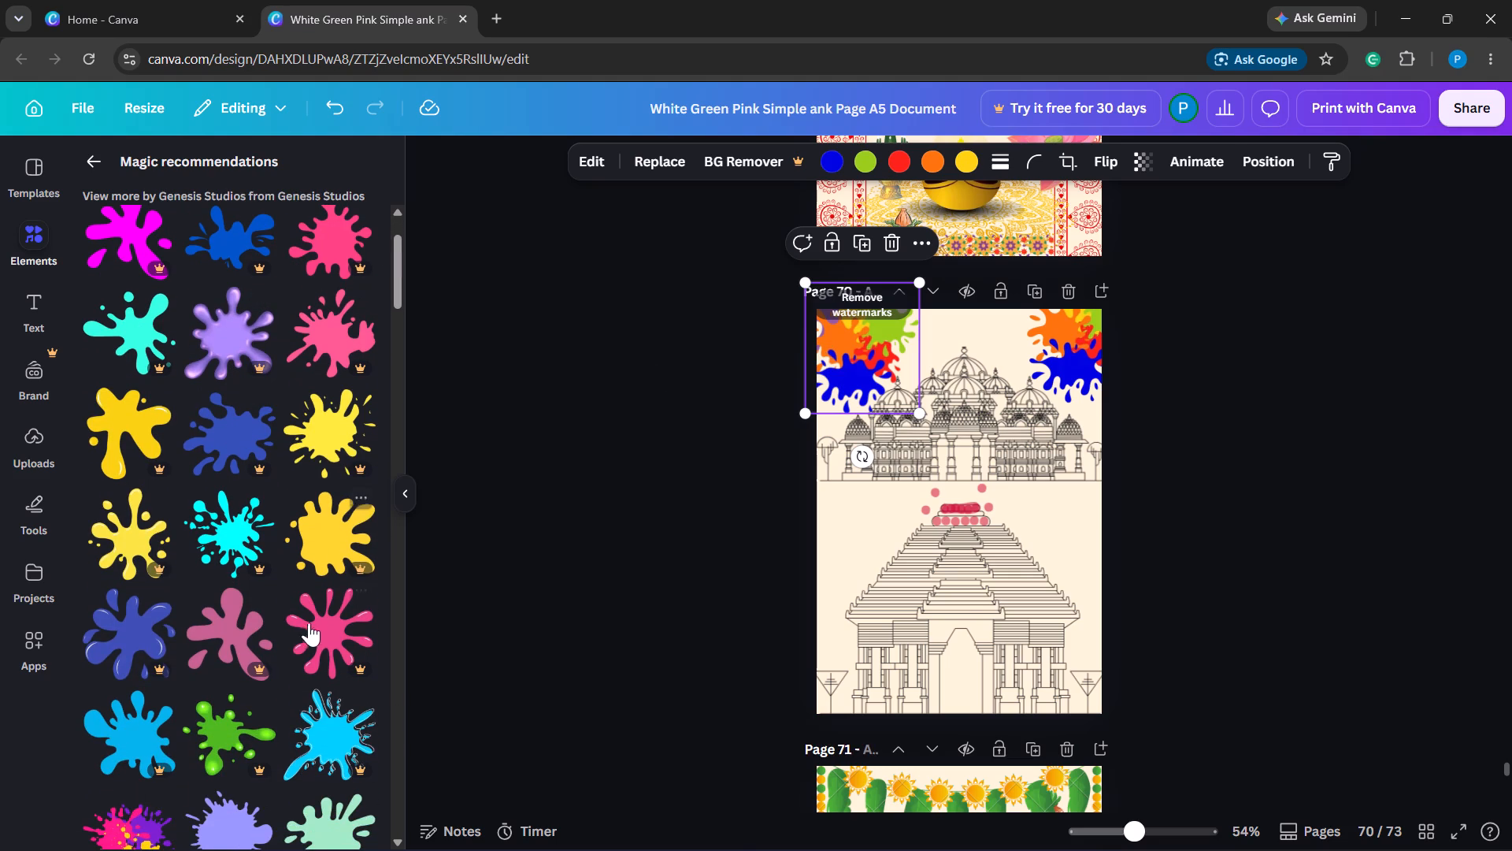
pyautogui.click(308, 630)
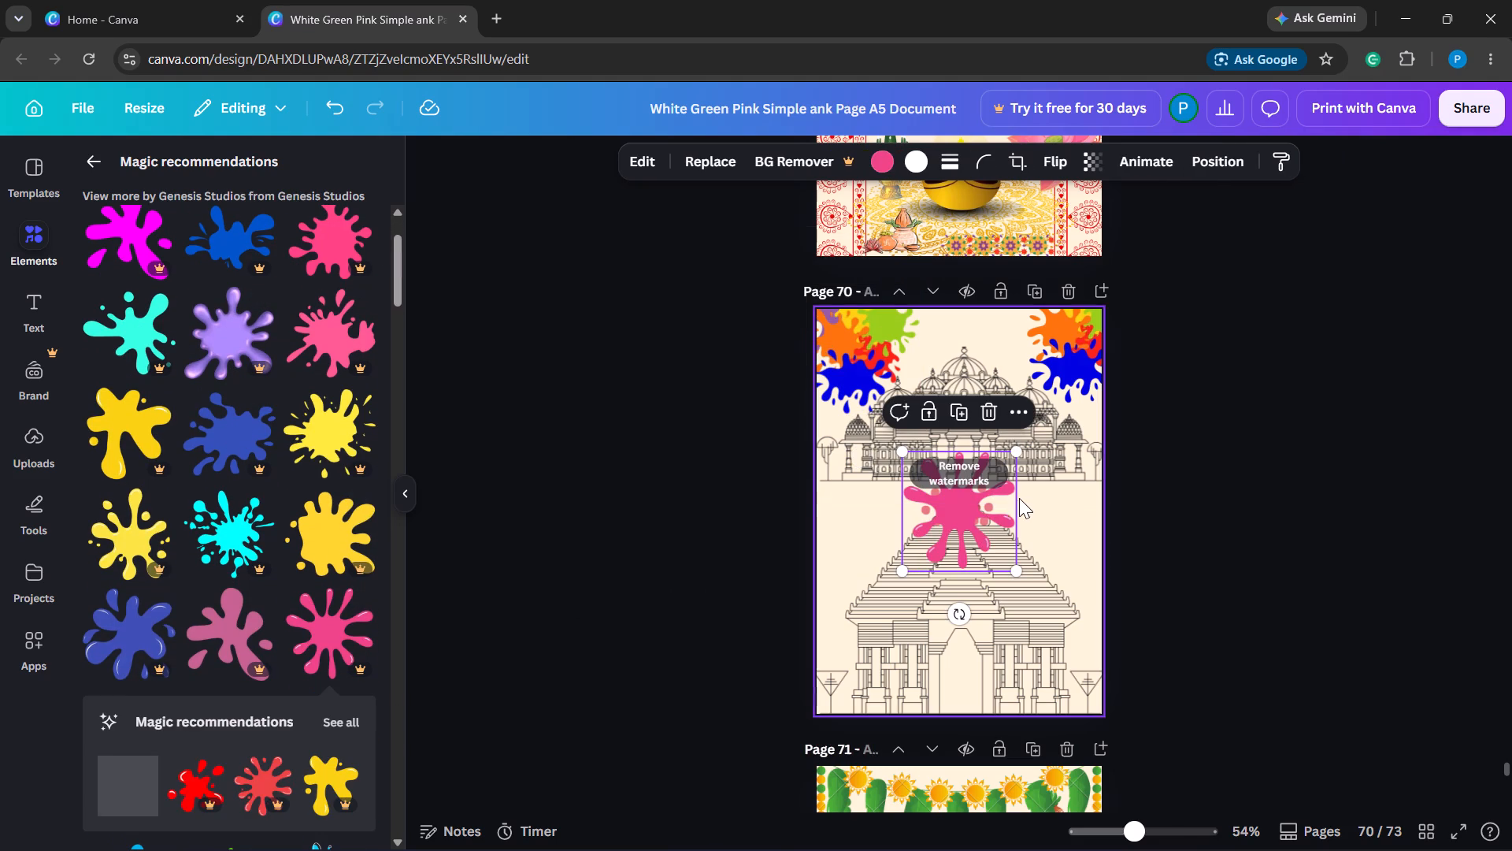
pyautogui.moveTo(973, 515); pyautogui.dragTo(947, 307)
# Add the lighter pink splatter to page 70 and place it across the top edge between the dark pink splat and the right-hand multicolour splash.
pyautogui.click(326, 335)
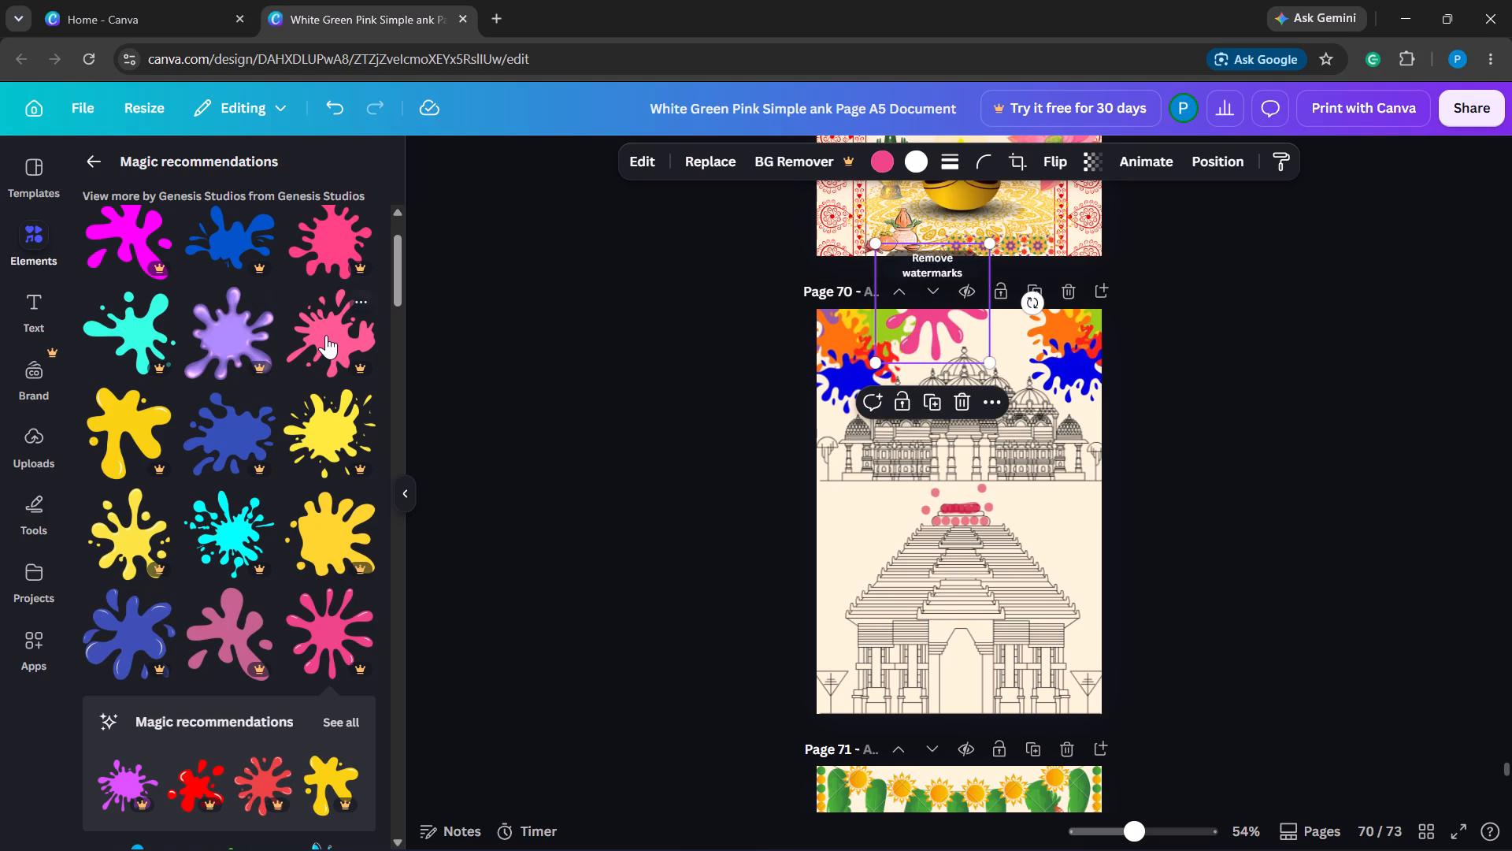
pyautogui.moveTo(947, 506); pyautogui.dragTo(996, 359)
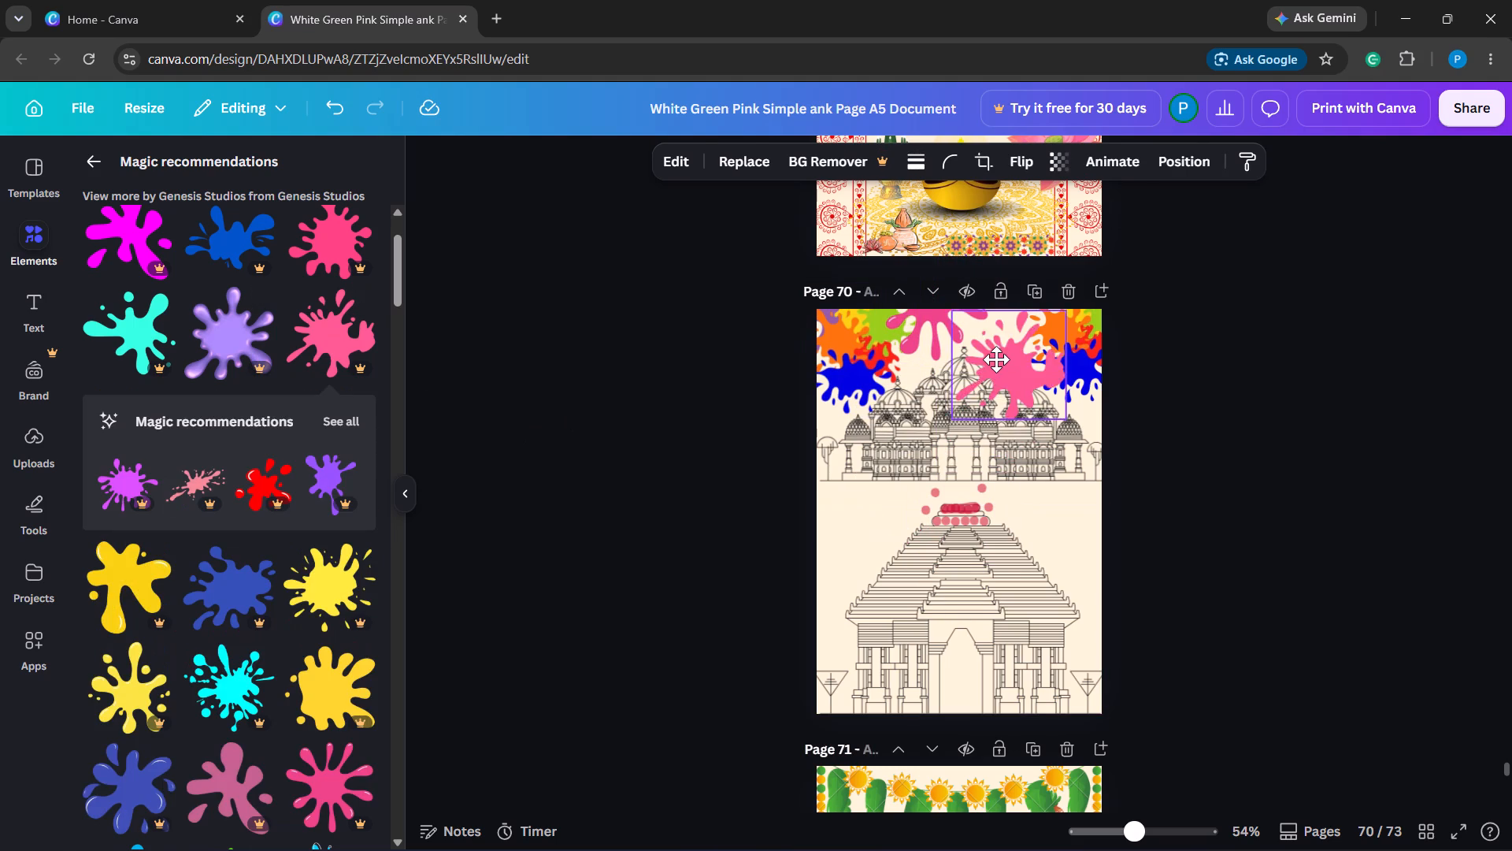
pyautogui.moveTo(996, 359); pyautogui.dragTo(1005, 302)
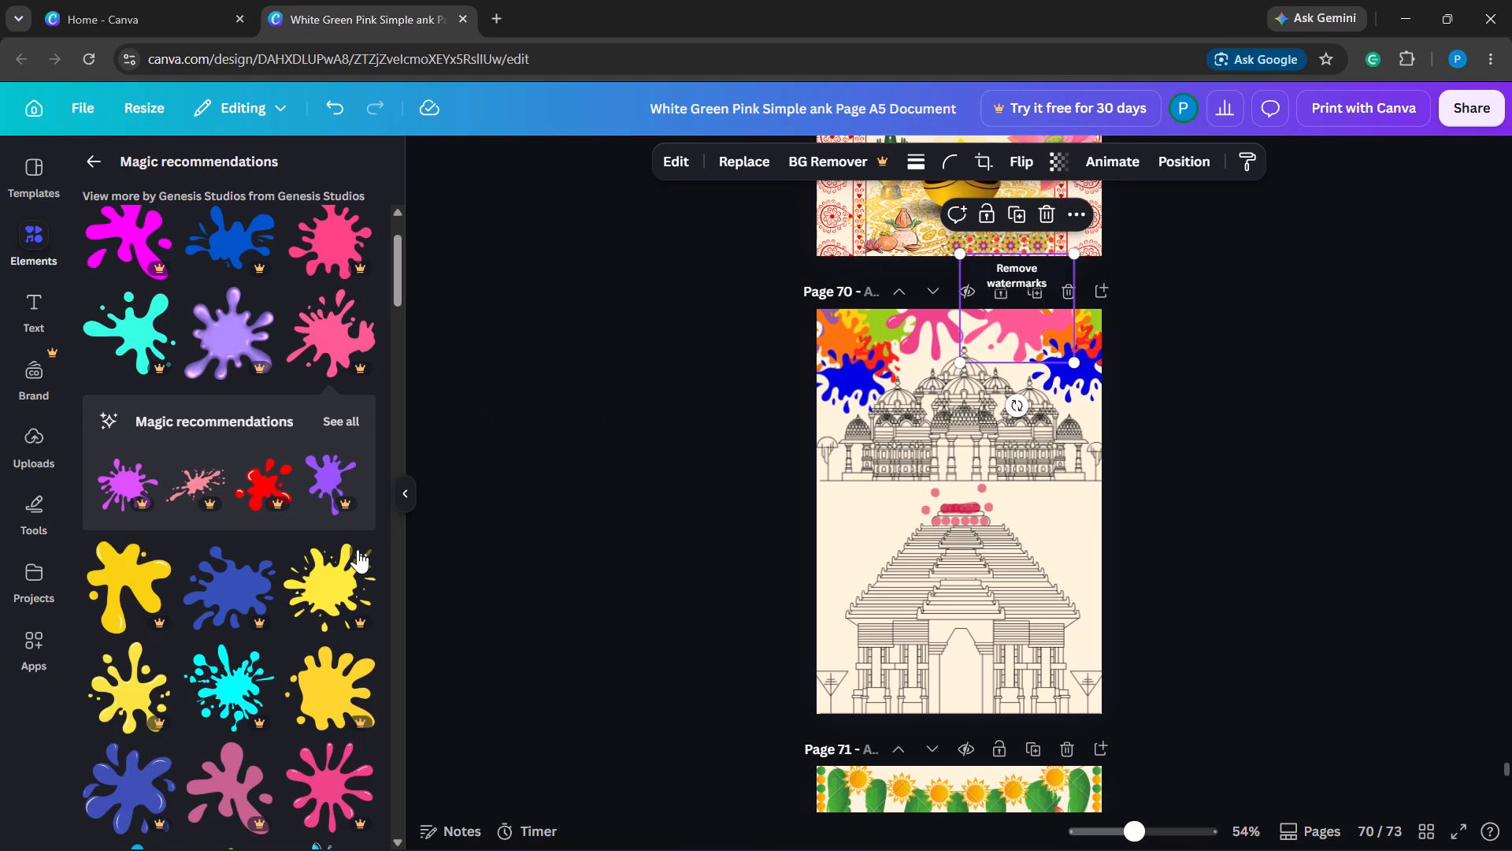
# Look through the remaining recommended paint splashes, water splashes and spray graphics to the end of the list.
pyautogui.scroll(-15, 358, 549)
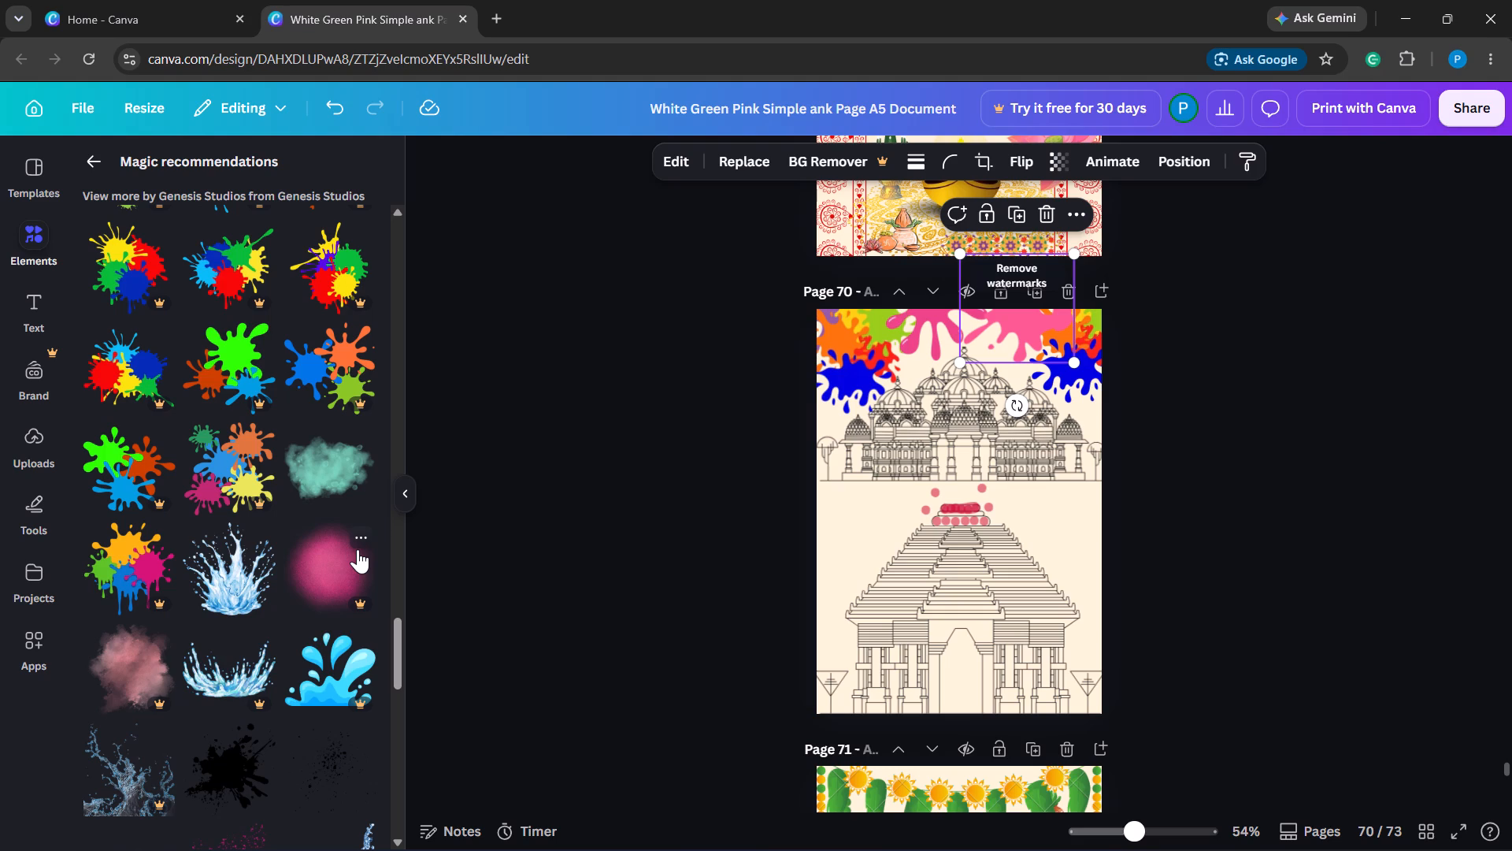
pyautogui.scroll(2, 276, 535)
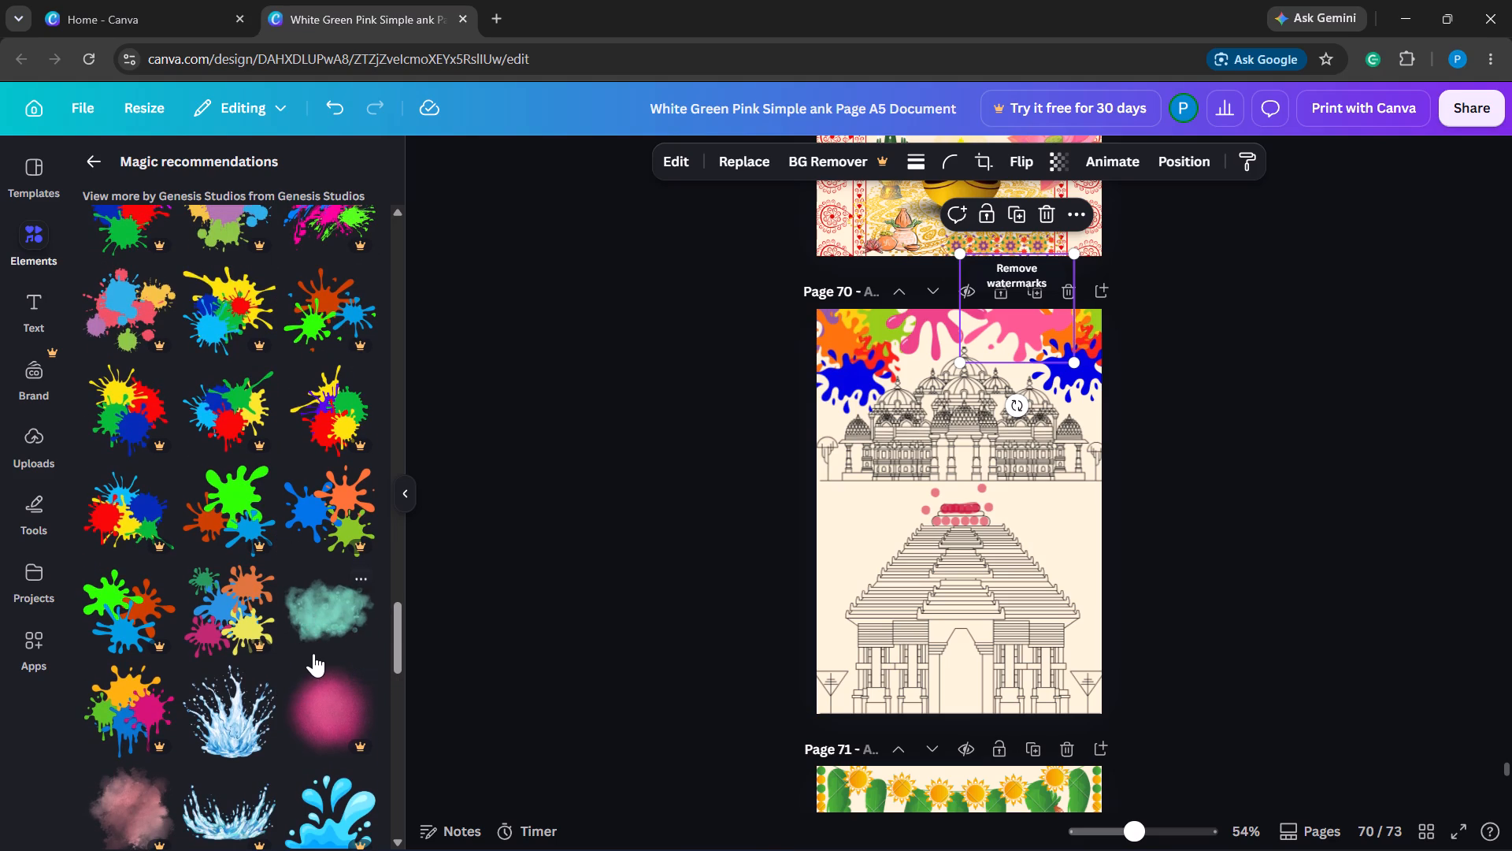
pyautogui.scroll(-5, 313, 653)
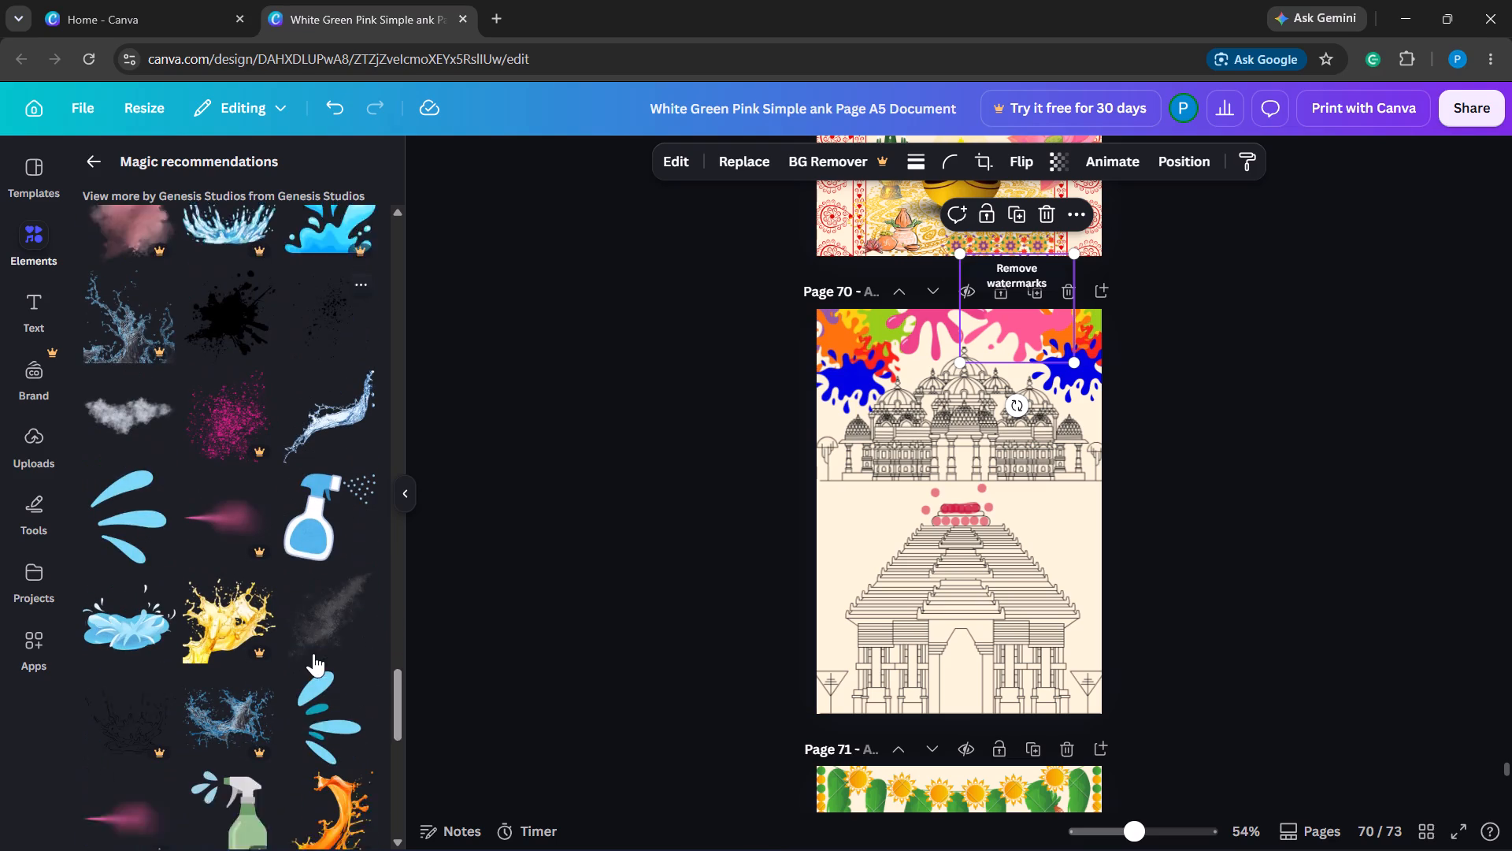
pyautogui.scroll(-1, 313, 653)
pyautogui.scroll(-3, 214, 549)
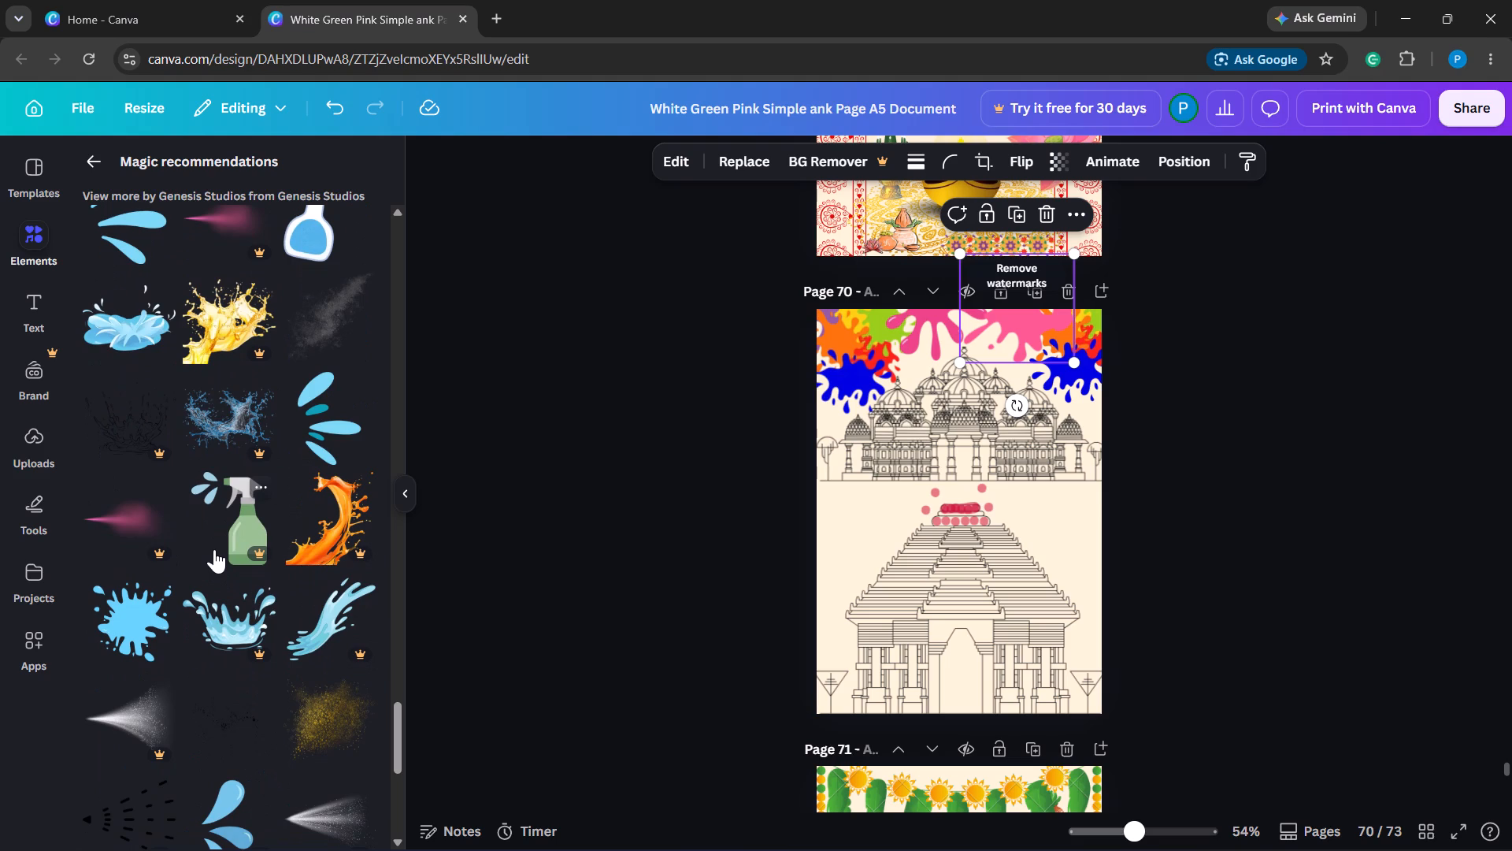
pyautogui.scroll(-8, 214, 549)
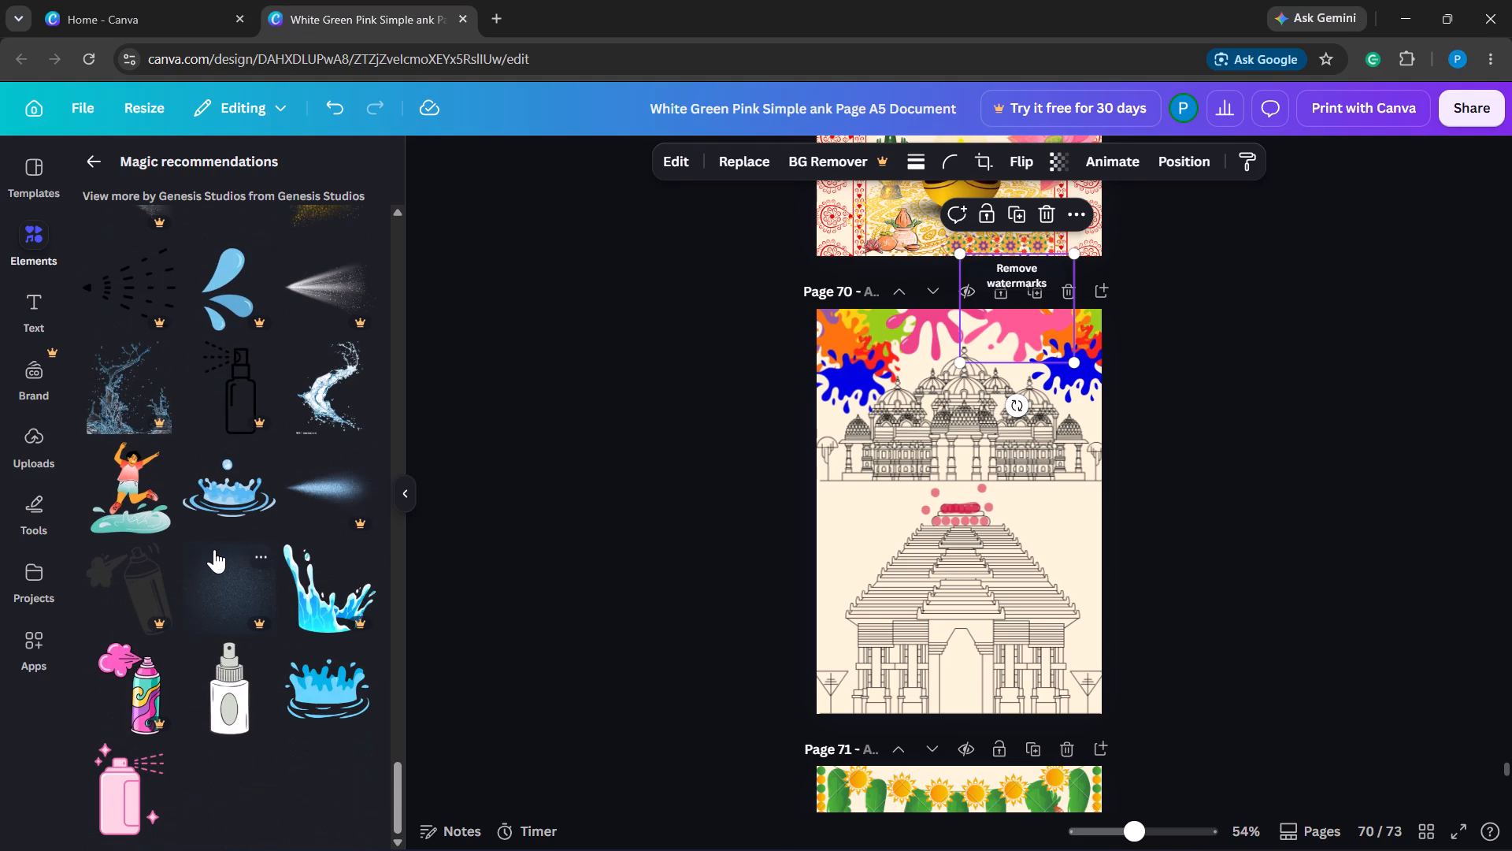
# Add the pastel pink, orange and green splatter to page 70 and place it on the left edge beside the lower temple's top.
pyautogui.scroll(13, 214, 549)
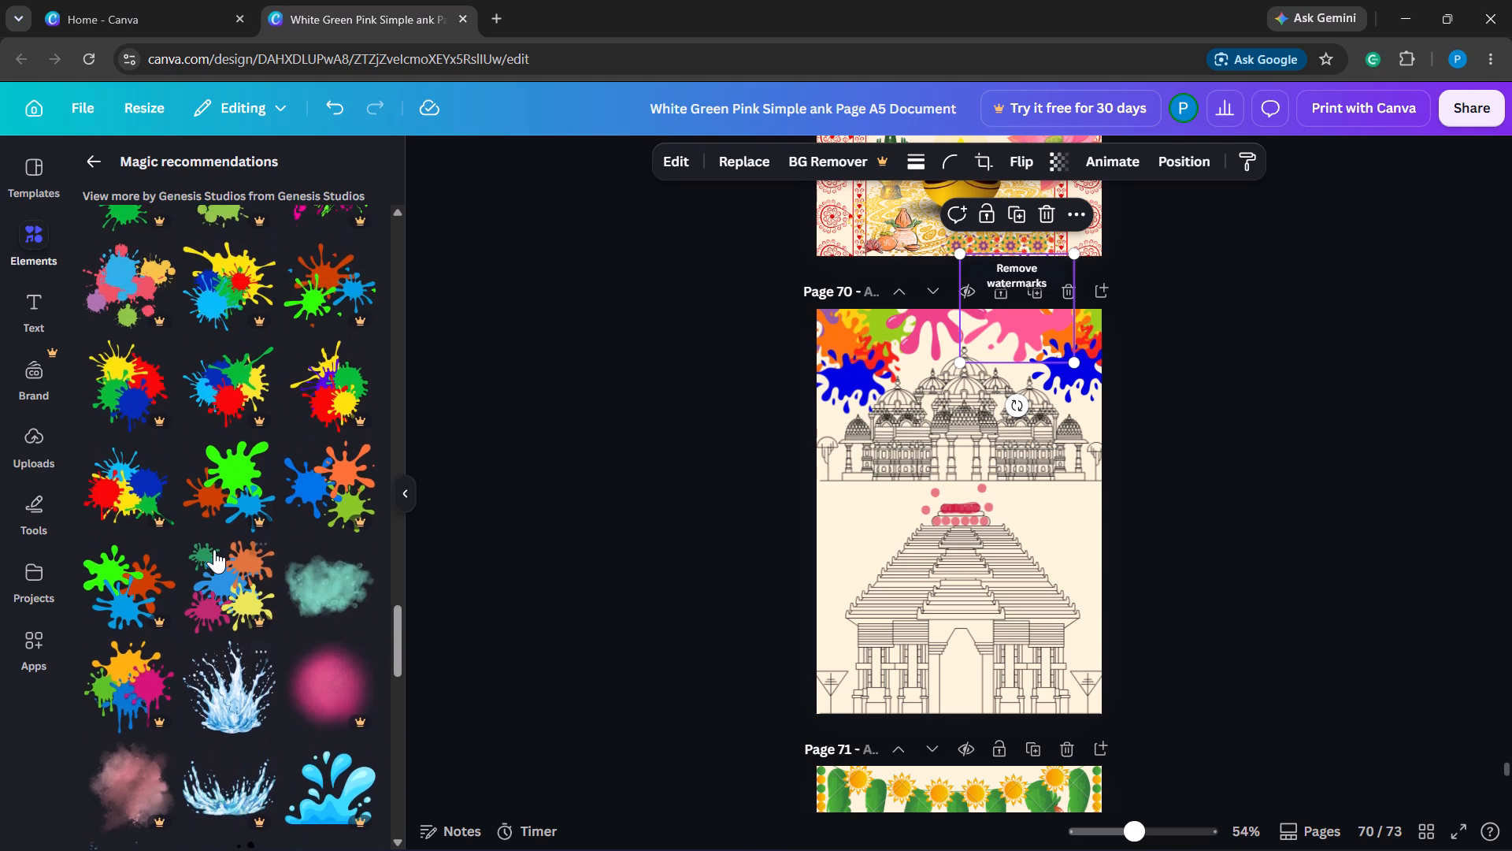
pyautogui.scroll(4, 214, 549)
pyautogui.click(343, 459)
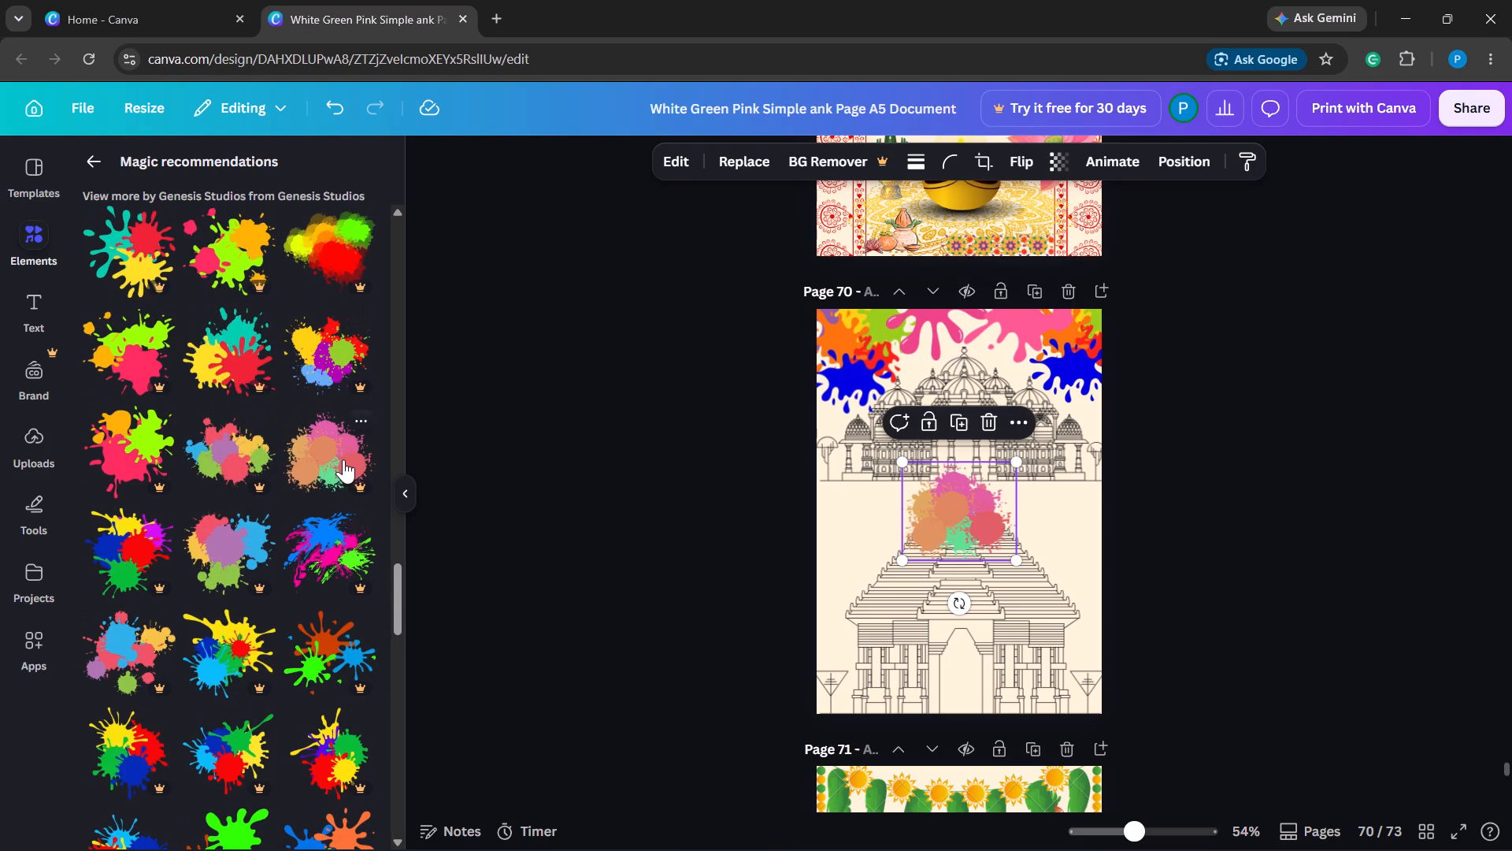
pyautogui.moveTo(989, 532); pyautogui.dragTo(888, 550)
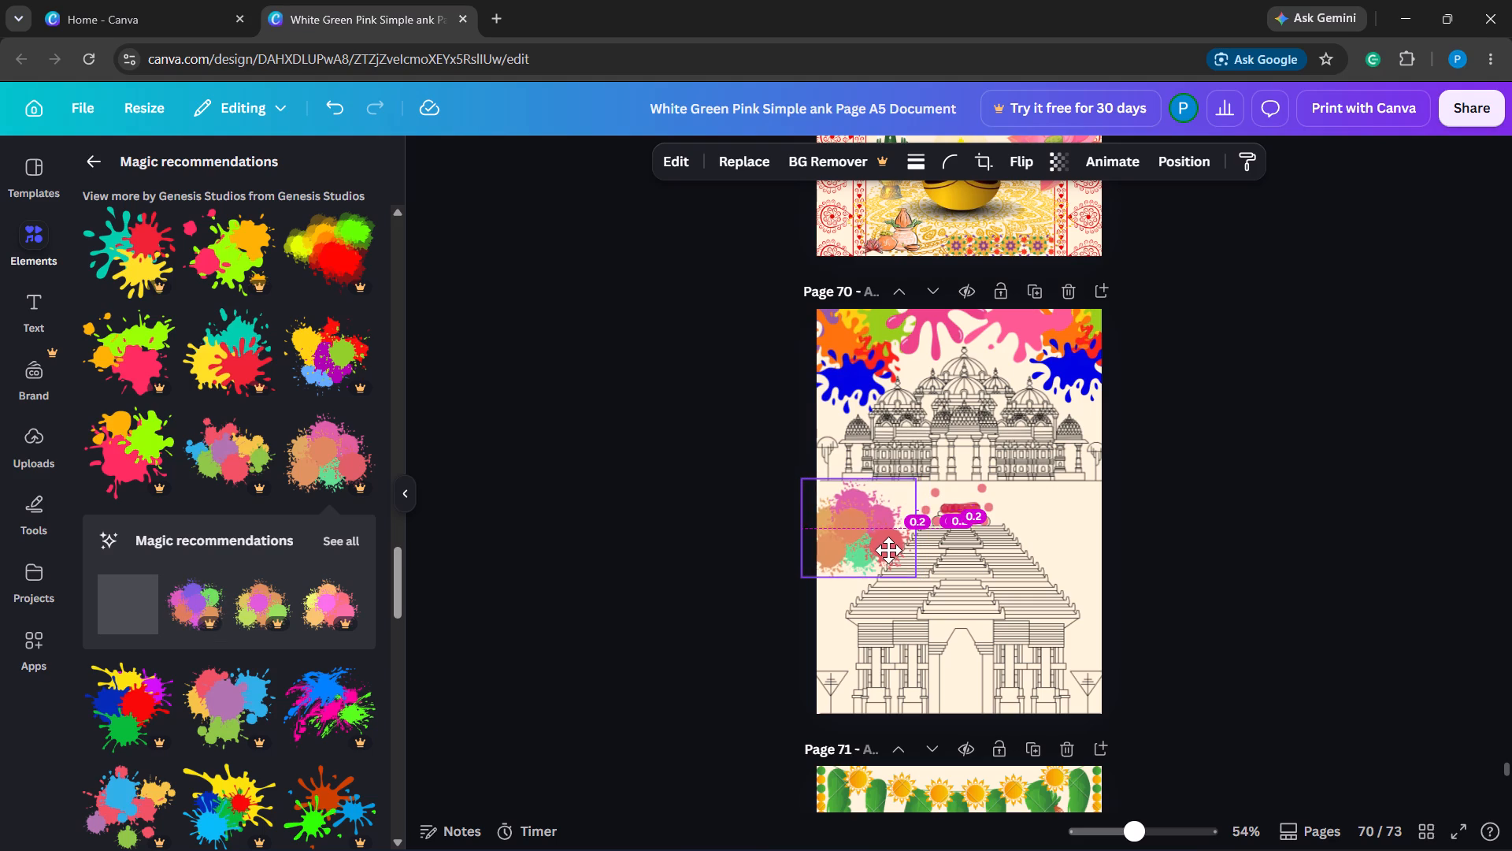
pyautogui.moveTo(888, 550); pyautogui.dragTo(882, 537)
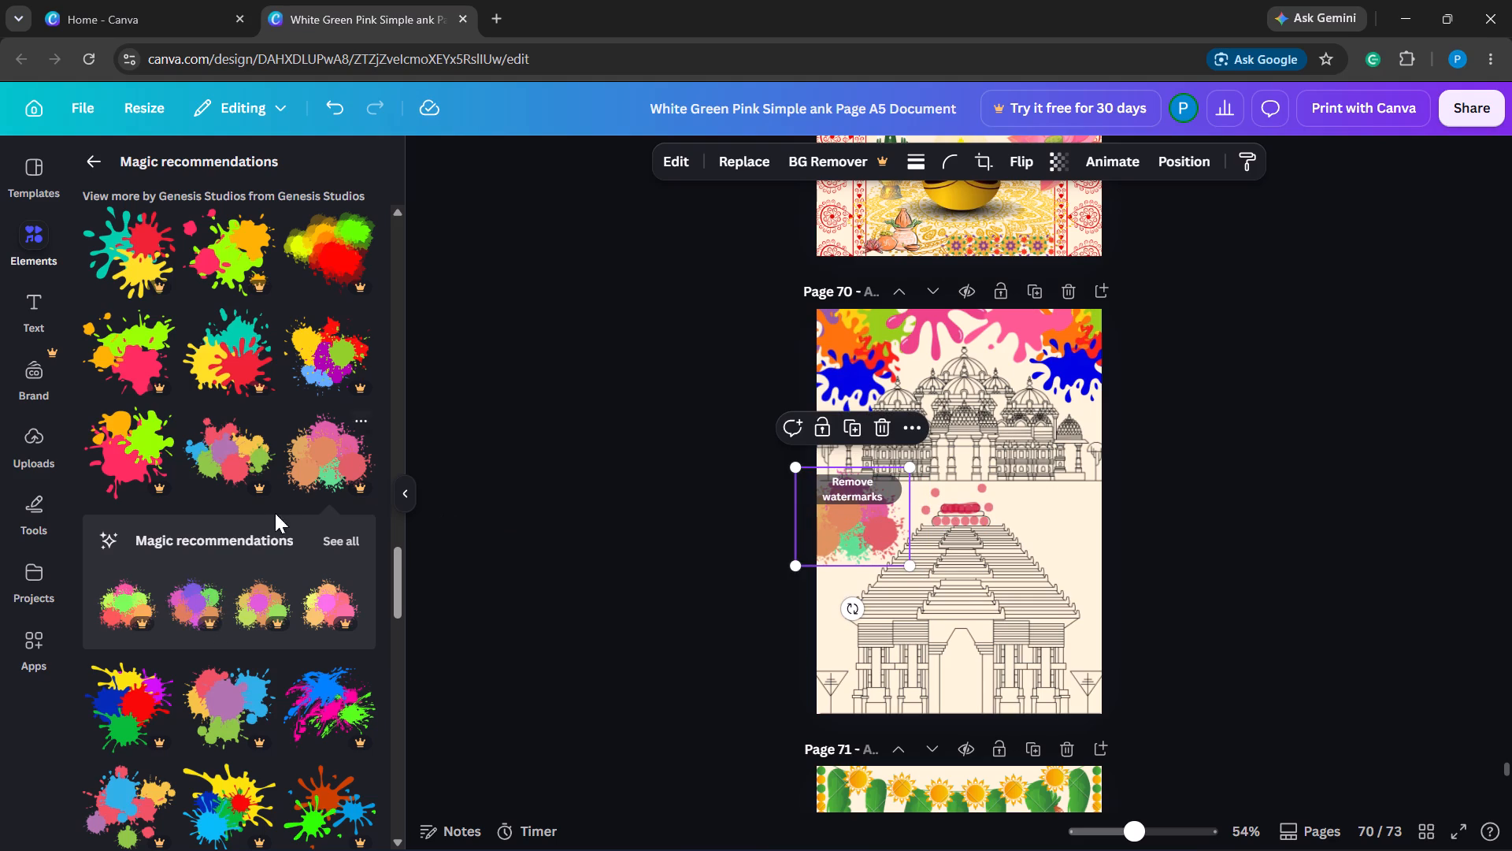
# Add a second pastel splatter to page 70 and place it on the right edge, level with the first one.
pyautogui.click(321, 440)
pyautogui.moveTo(968, 510); pyautogui.dragTo(1107, 515)
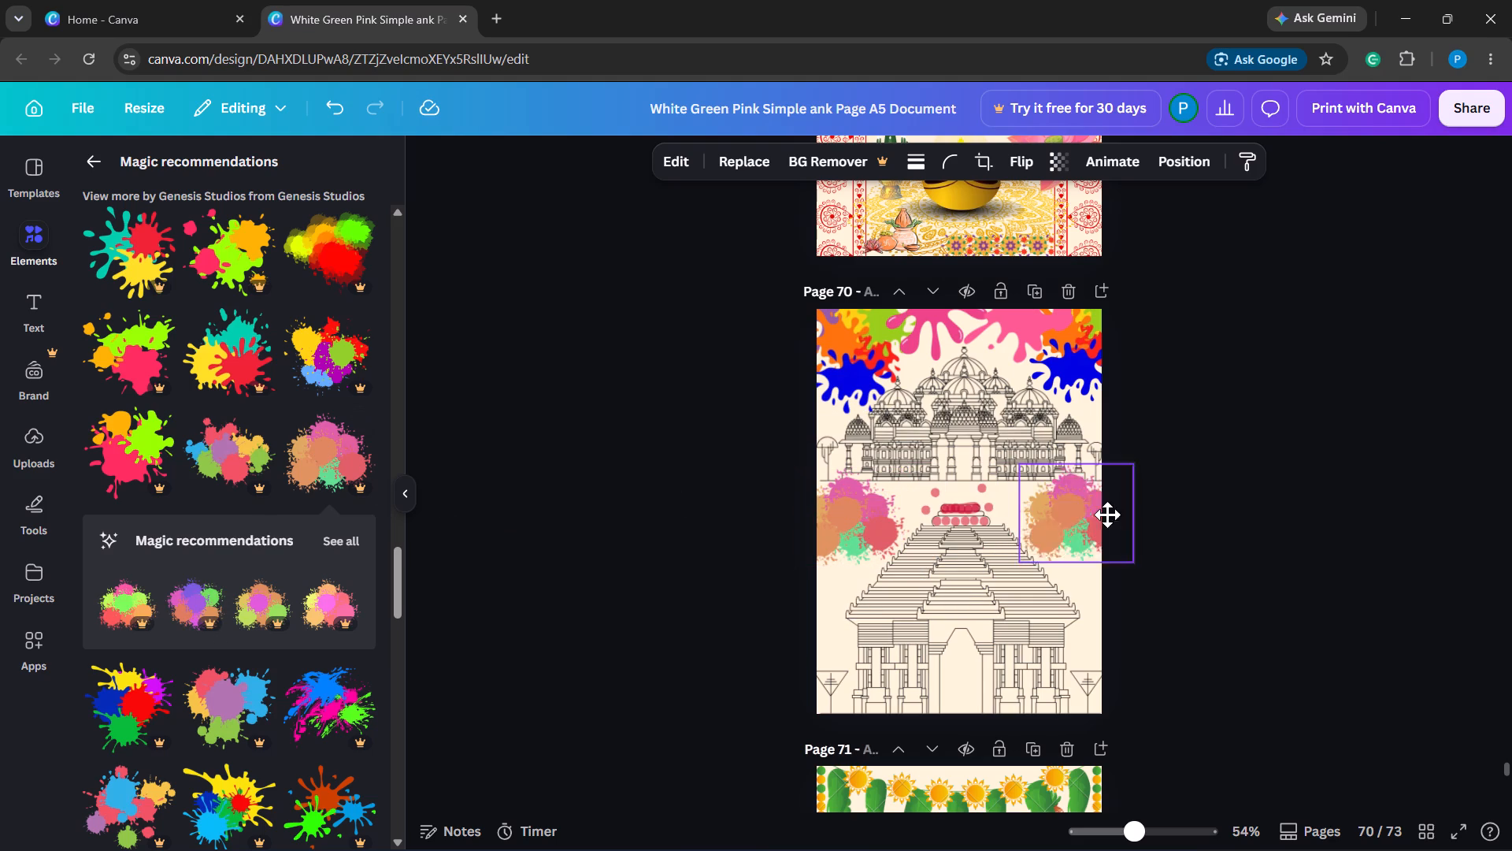
pyautogui.moveTo(1107, 515); pyautogui.dragTo(1087, 513)
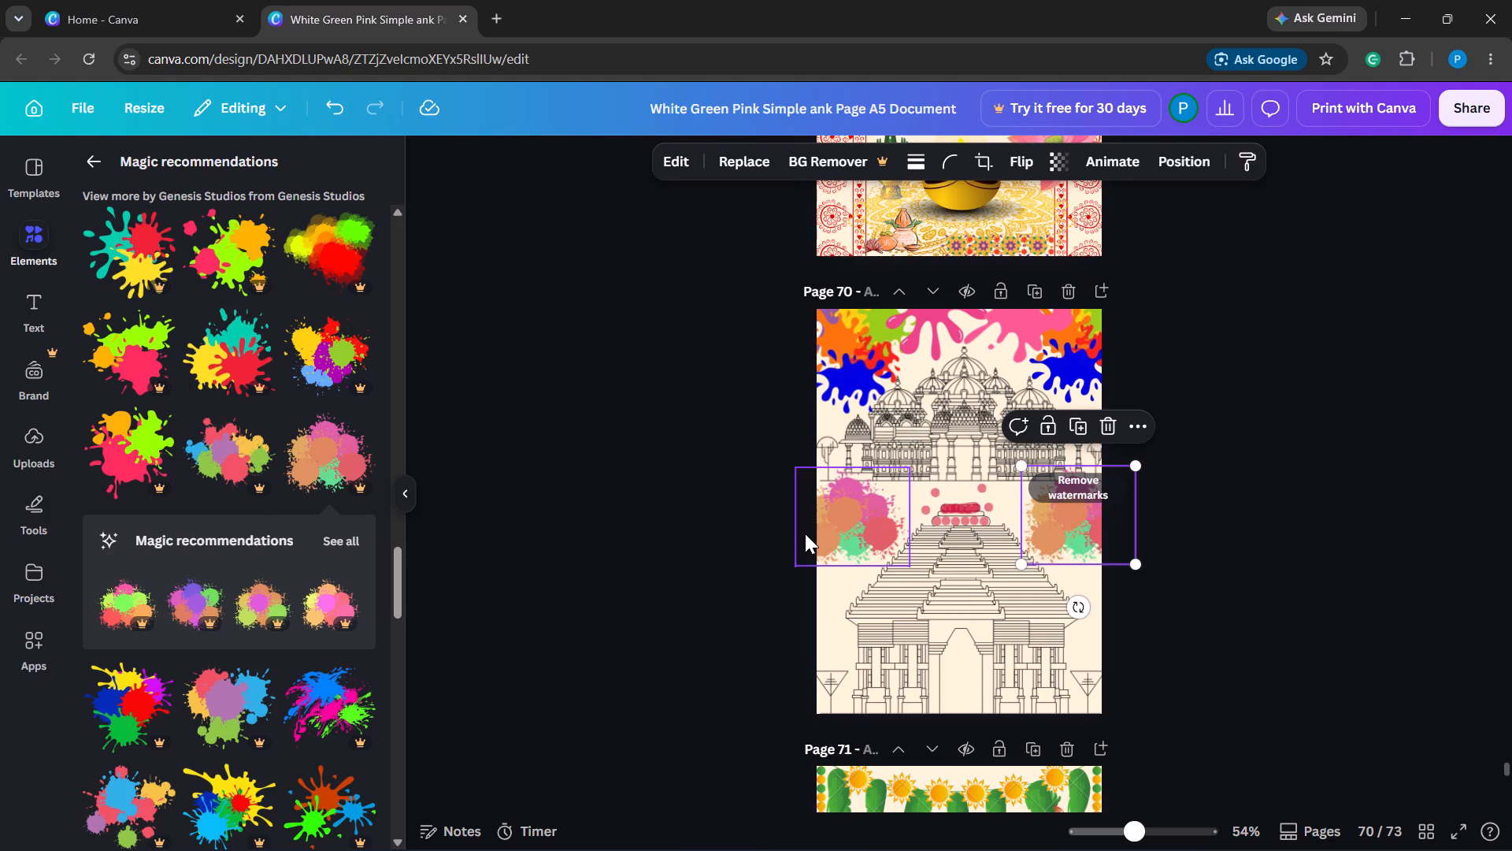
# Add the teal smoke cloud to page 70 and place it over the lower temple's stepped roof.
pyautogui.scroll(-1, 706, 582)
pyautogui.scroll(-2, 303, 608)
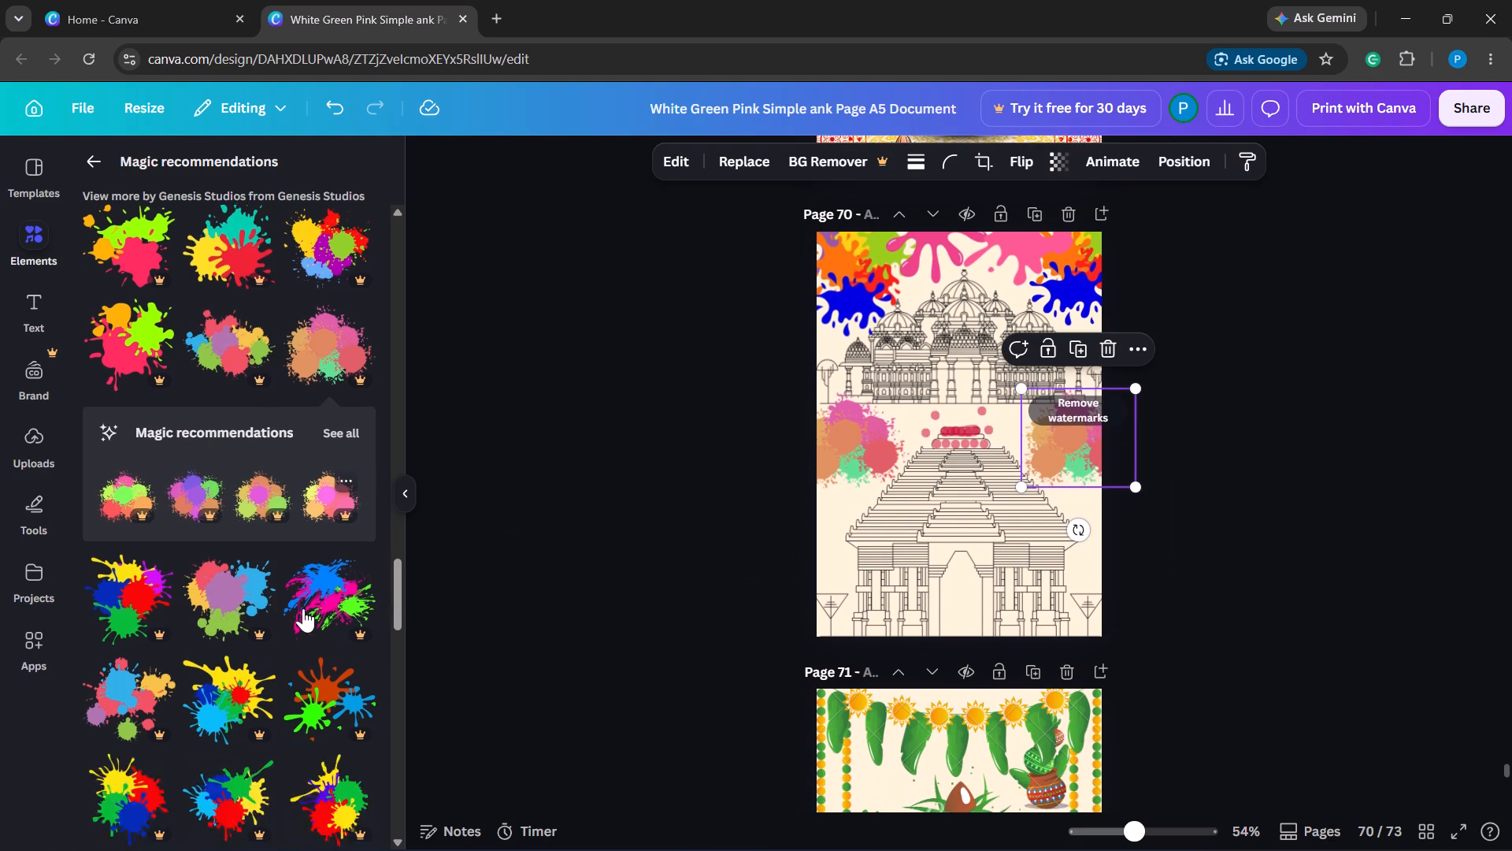
pyautogui.scroll(-1, 303, 608)
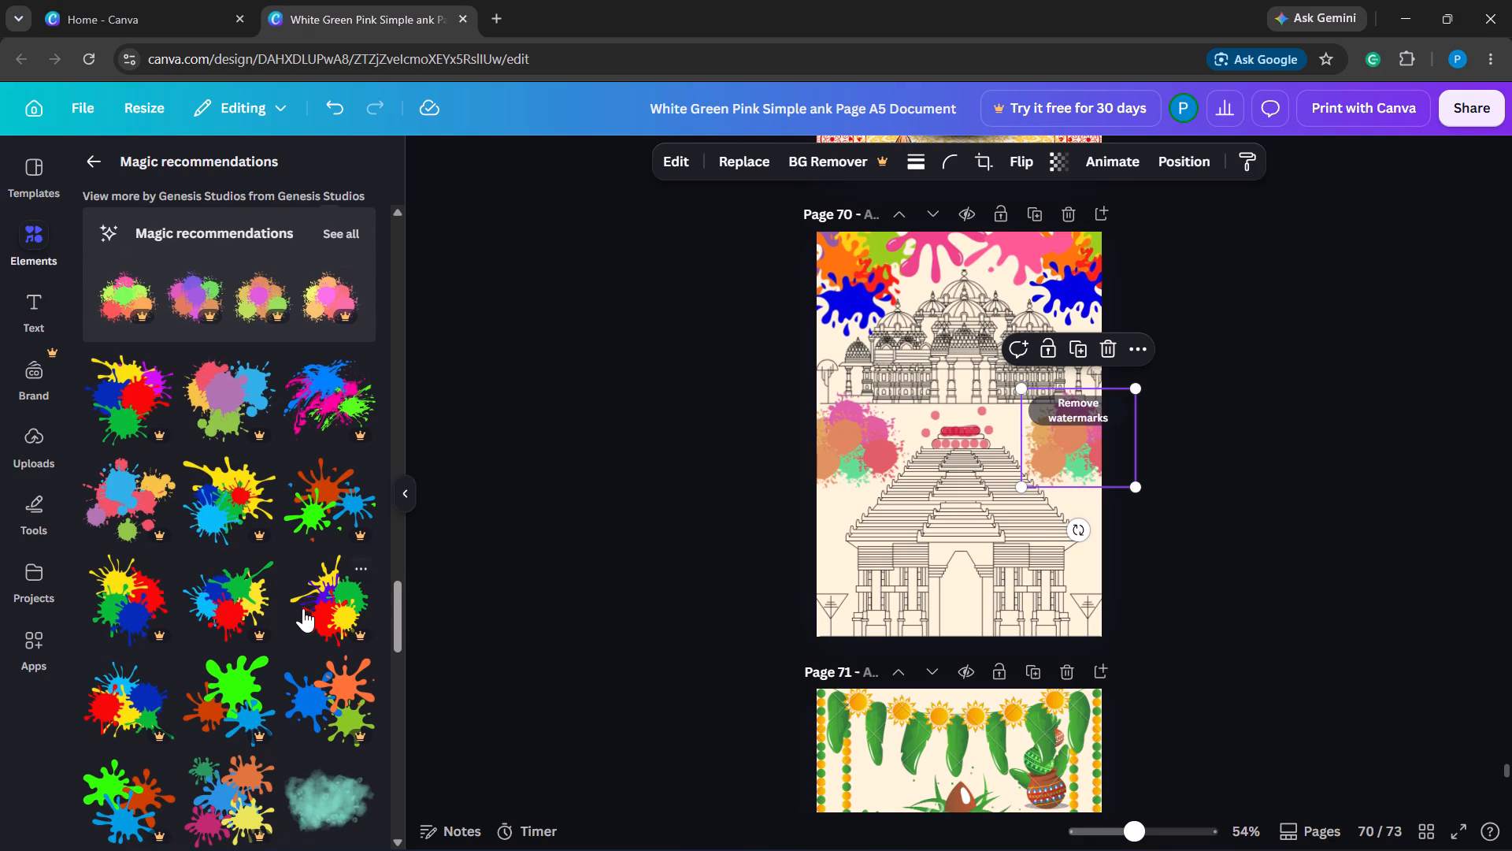
pyautogui.scroll(-2, 303, 608)
pyautogui.click(313, 686)
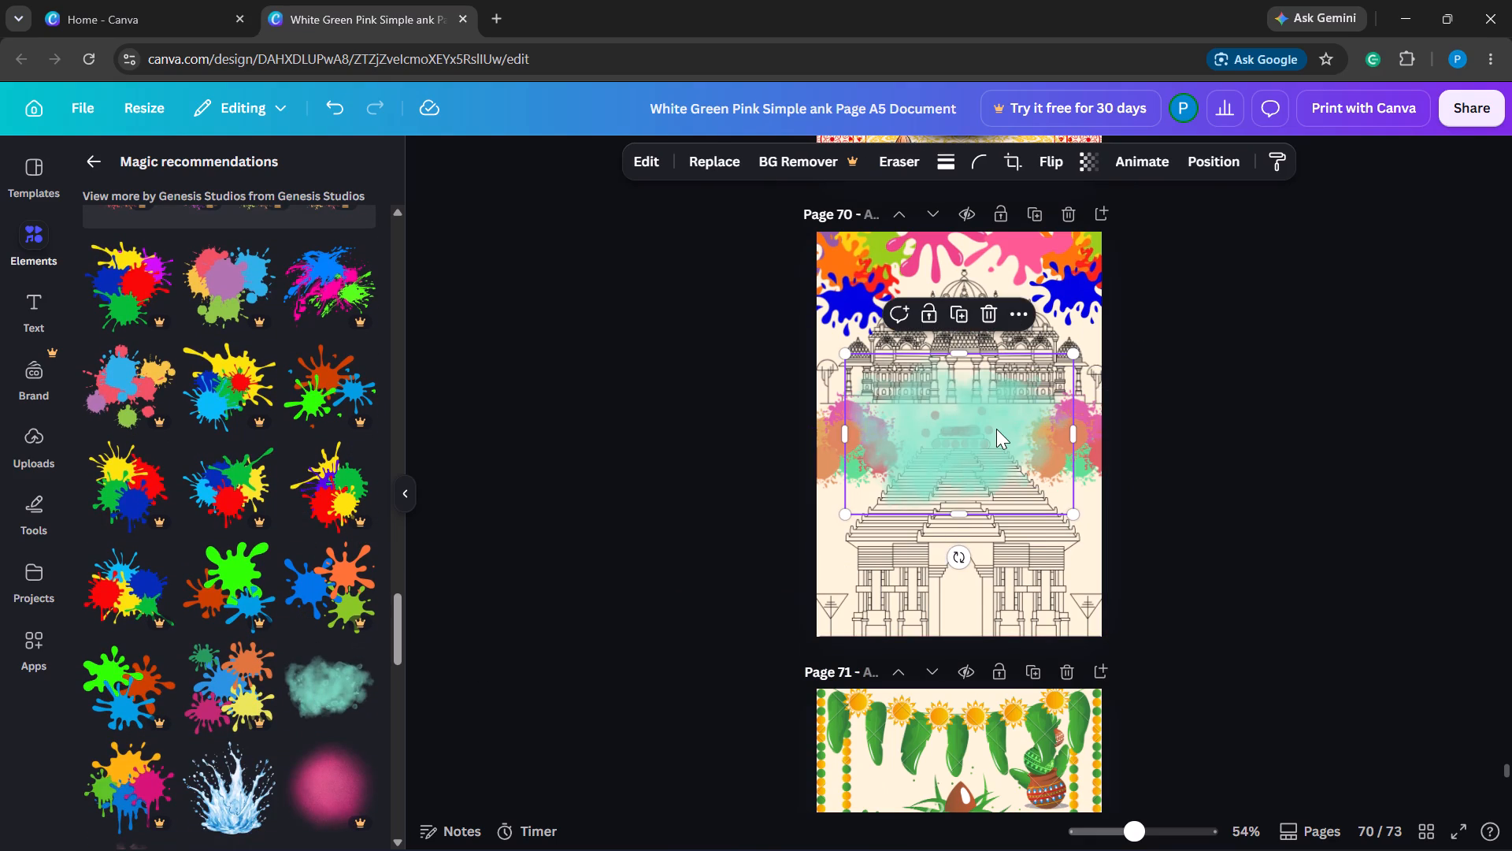
pyautogui.moveTo(996, 429); pyautogui.dragTo(997, 488)
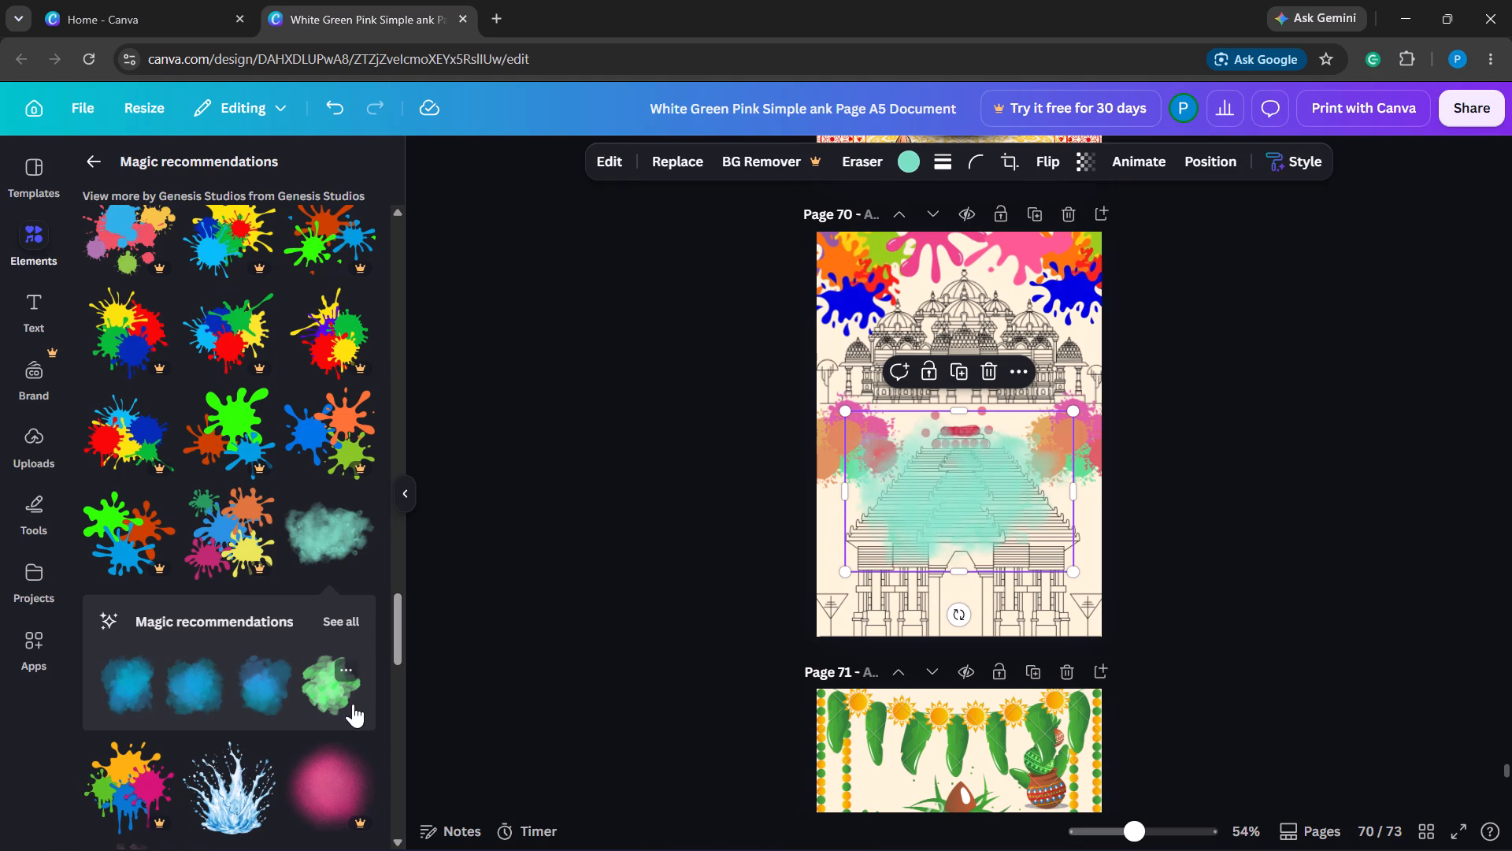
# Add the blurred pink spray to page 70 and place it in the bottom-left corner, partly off the page.
pyautogui.click(325, 808)
pyautogui.moveTo(967, 409); pyautogui.dragTo(883, 526)
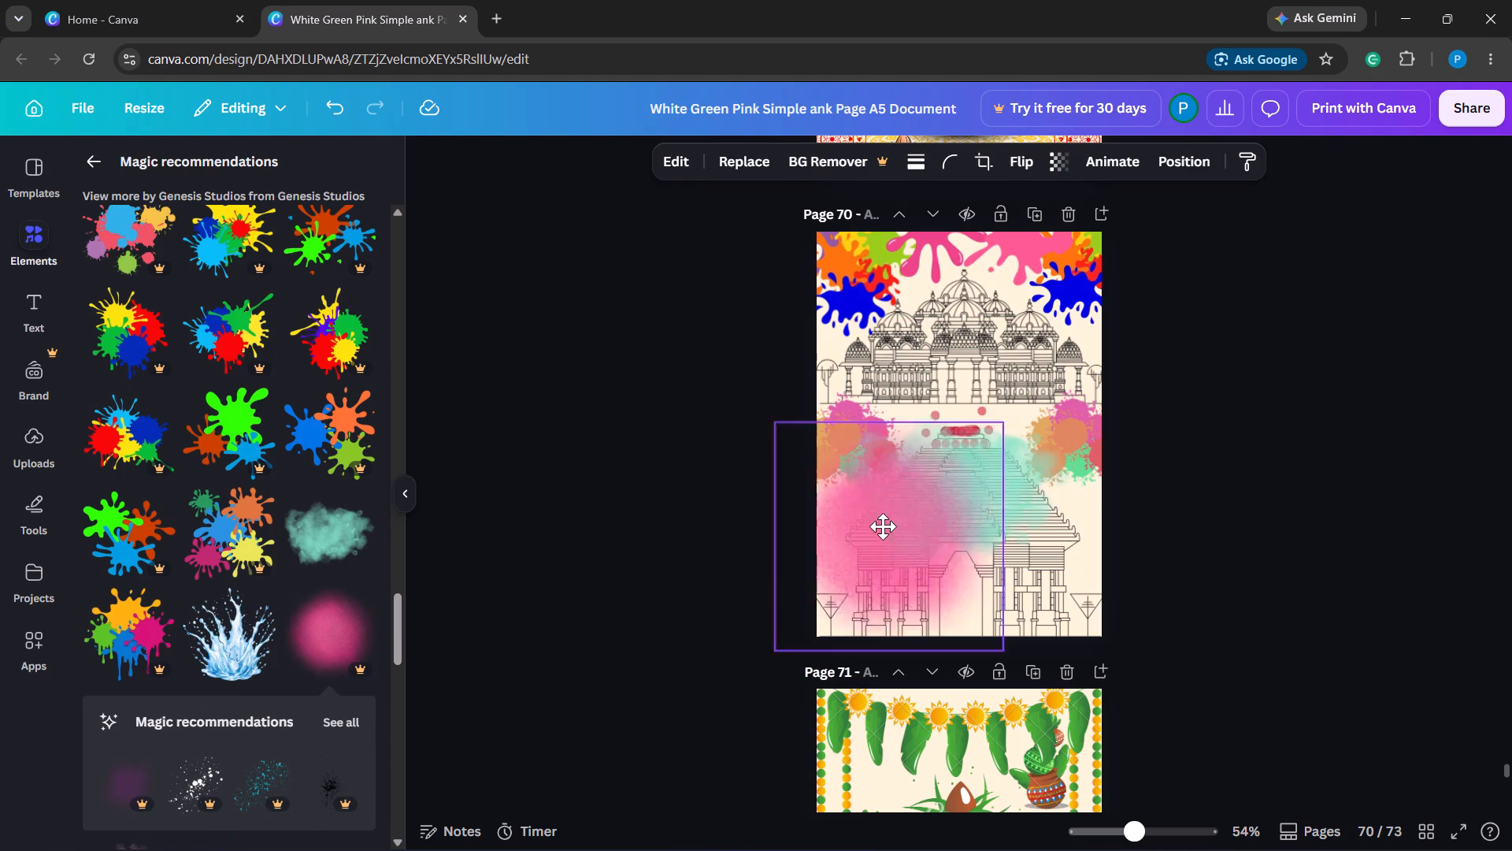
pyautogui.moveTo(883, 526); pyautogui.dragTo(866, 571)
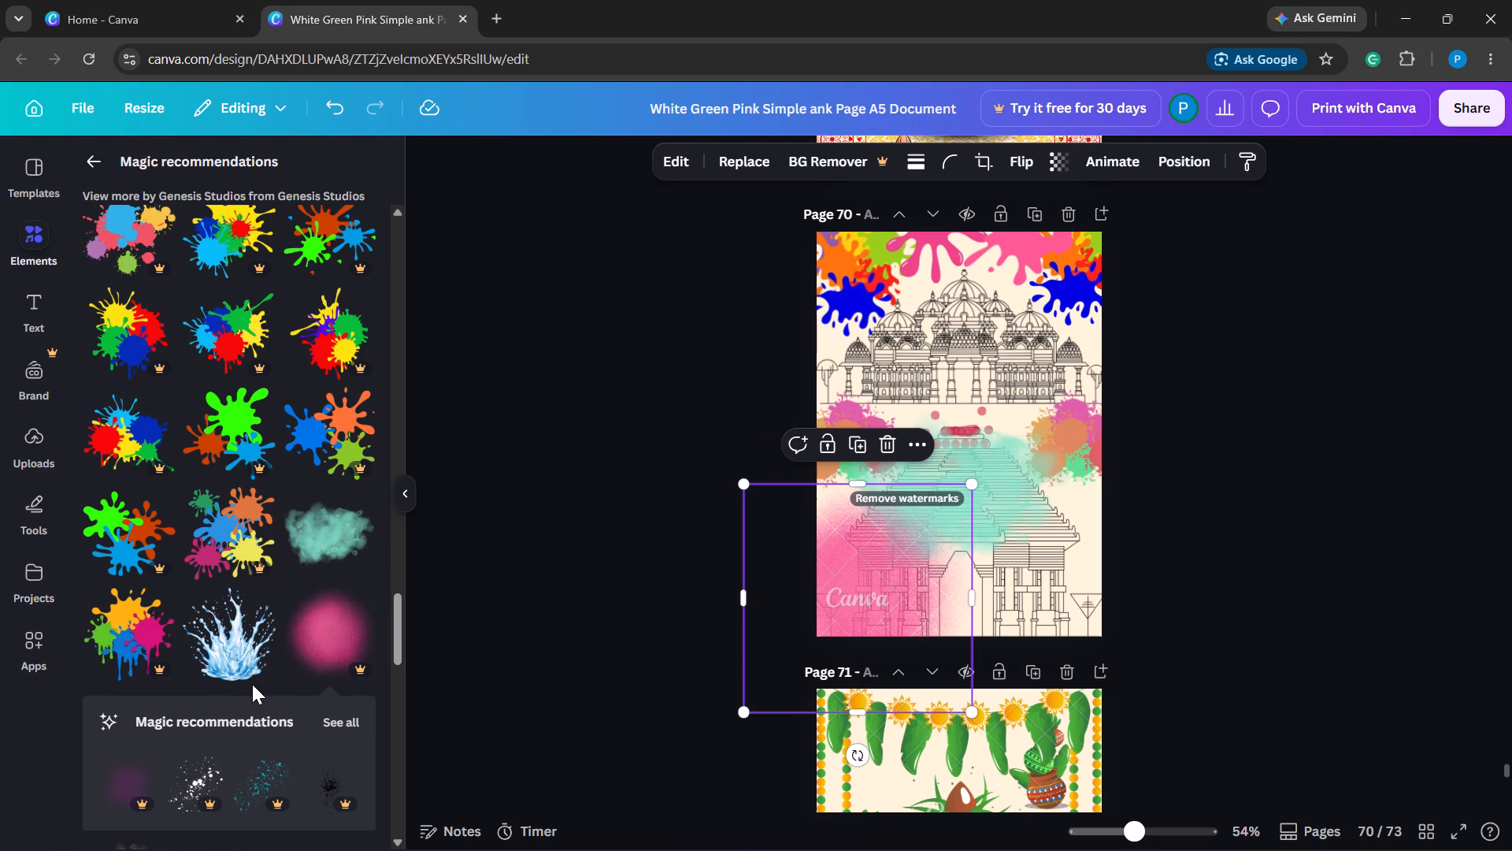
# Add a second teal smoke cloud to page 70 and place it in the bottom-right corner, partly off the page.
pyautogui.scroll(-1, 252, 684)
pyautogui.click(331, 452)
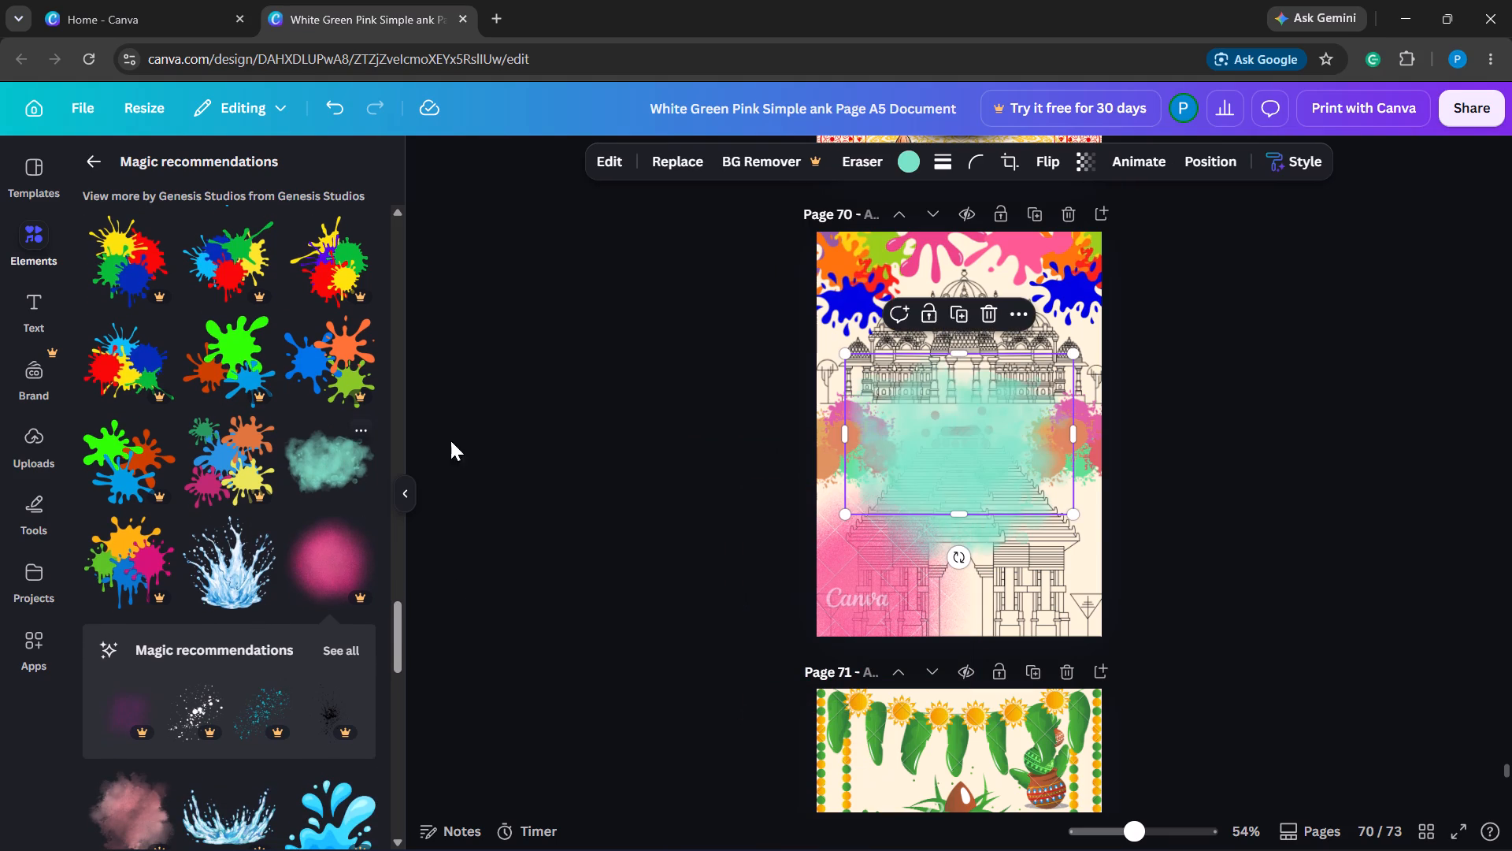
pyautogui.moveTo(985, 427); pyautogui.dragTo(1117, 575)
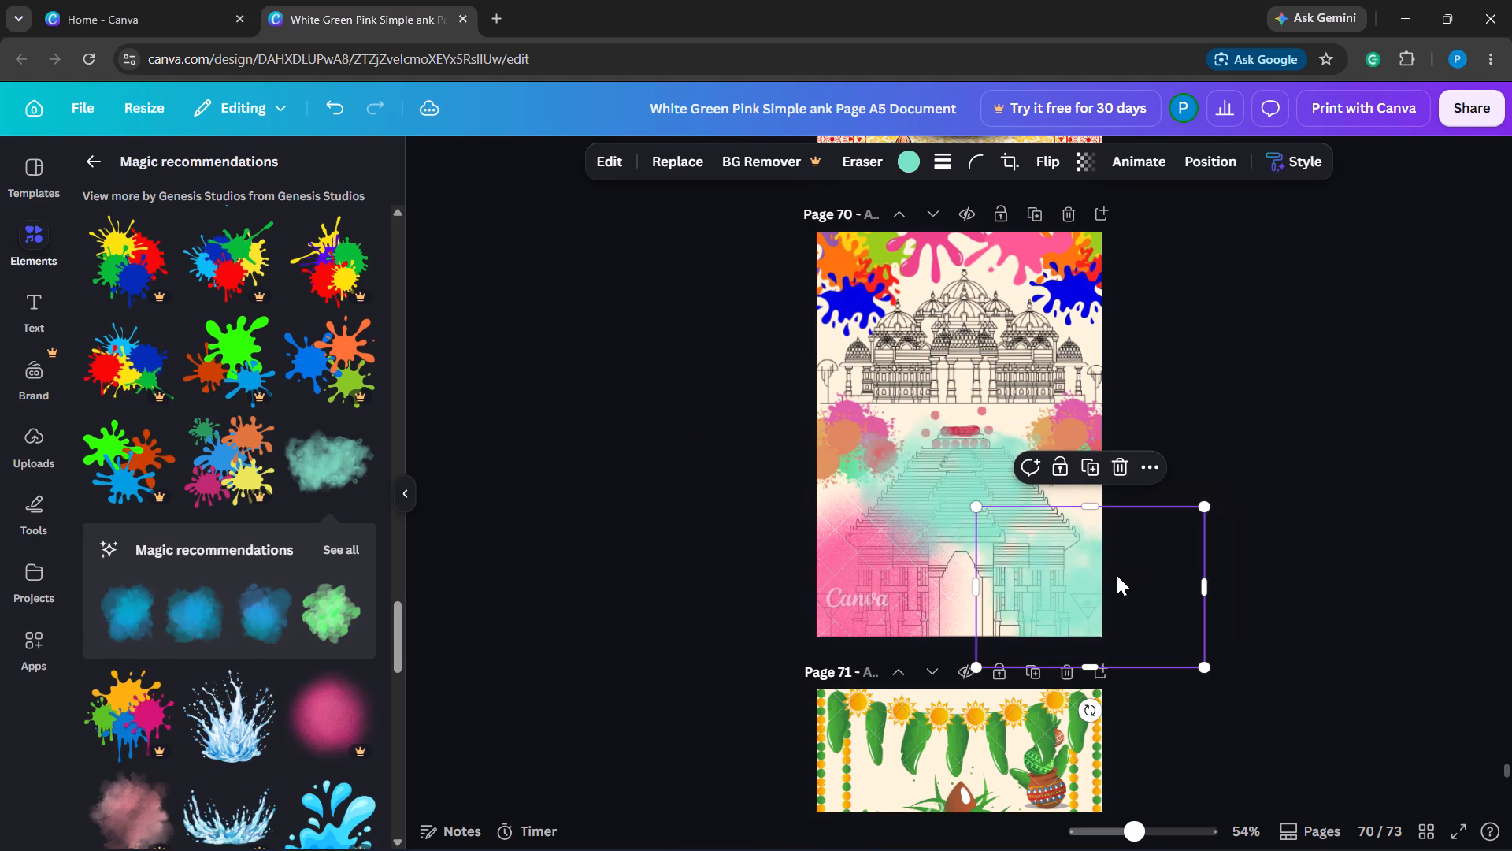
pyautogui.click(1247, 552)
# Add the blue water splash to page 70, shrink it and centre it at the bottom in front of the lower temple's doorway.
pyautogui.scroll(-3, 982, 537)
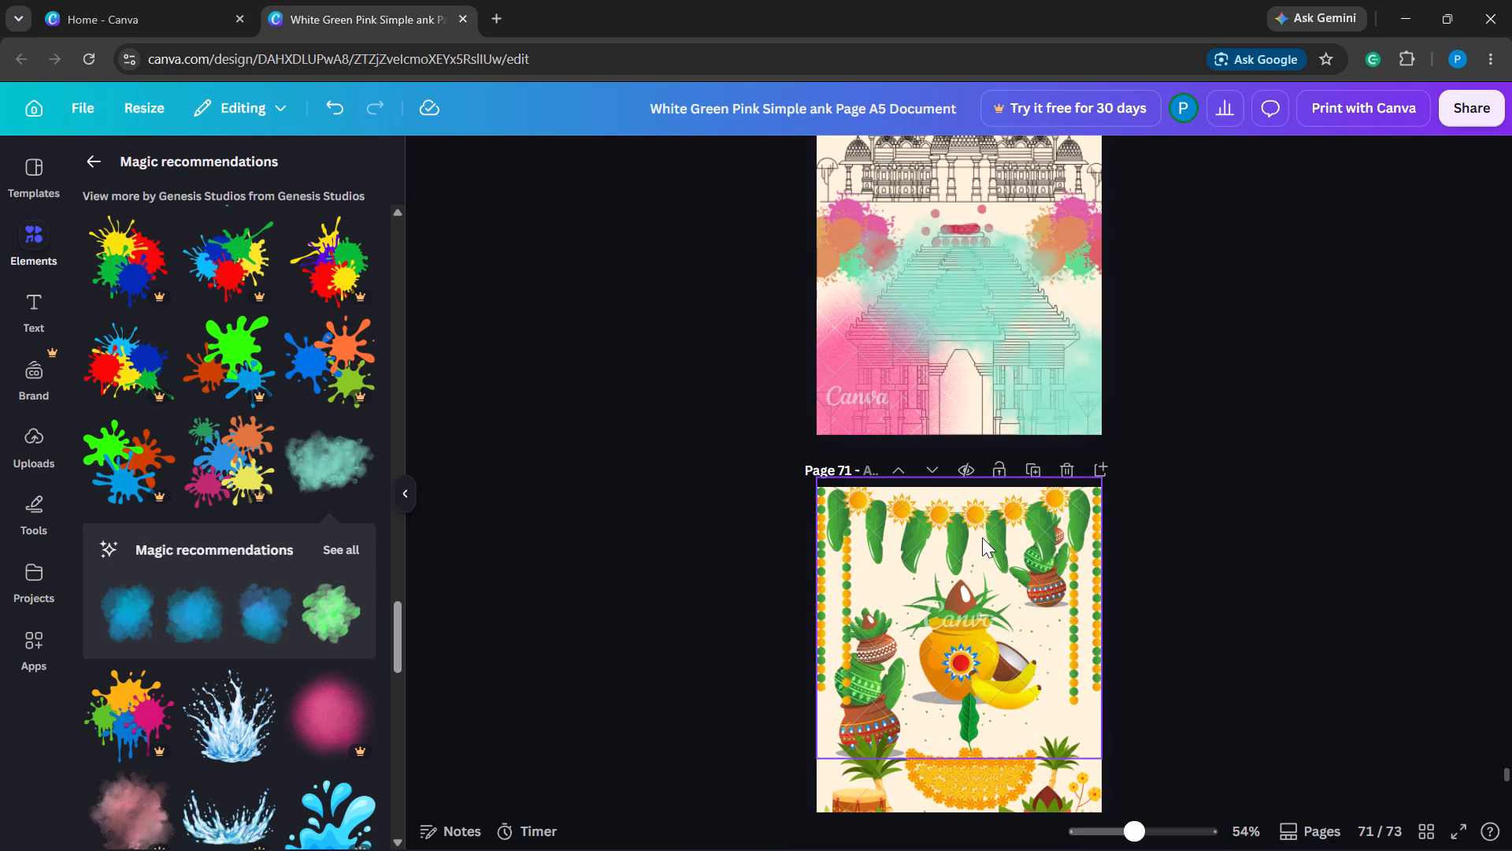
pyautogui.scroll(-3, 318, 705)
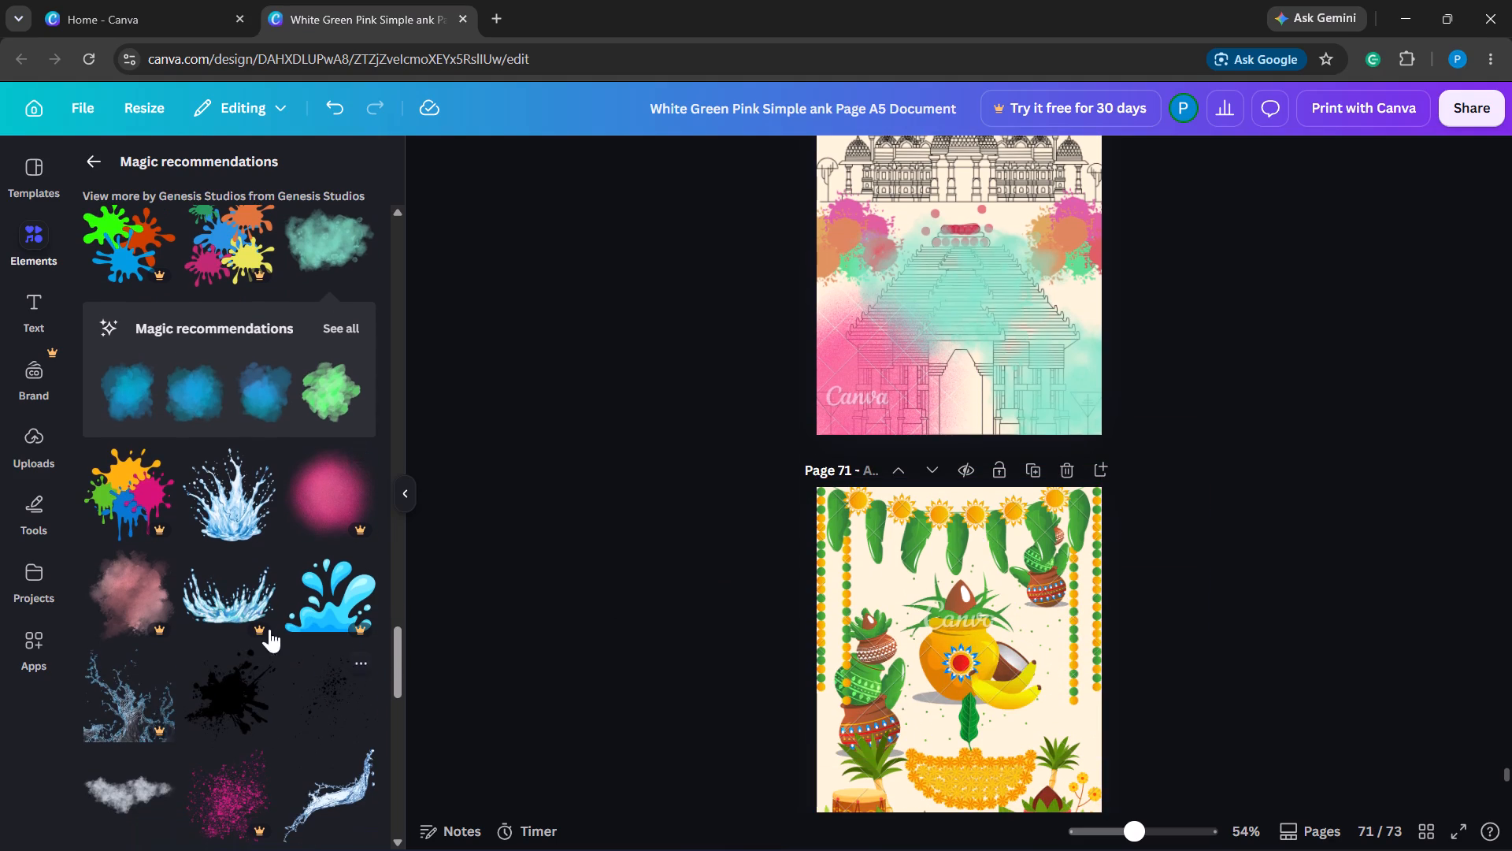
pyautogui.click(232, 526)
pyautogui.moveTo(951, 719); pyautogui.dragTo(966, 284)
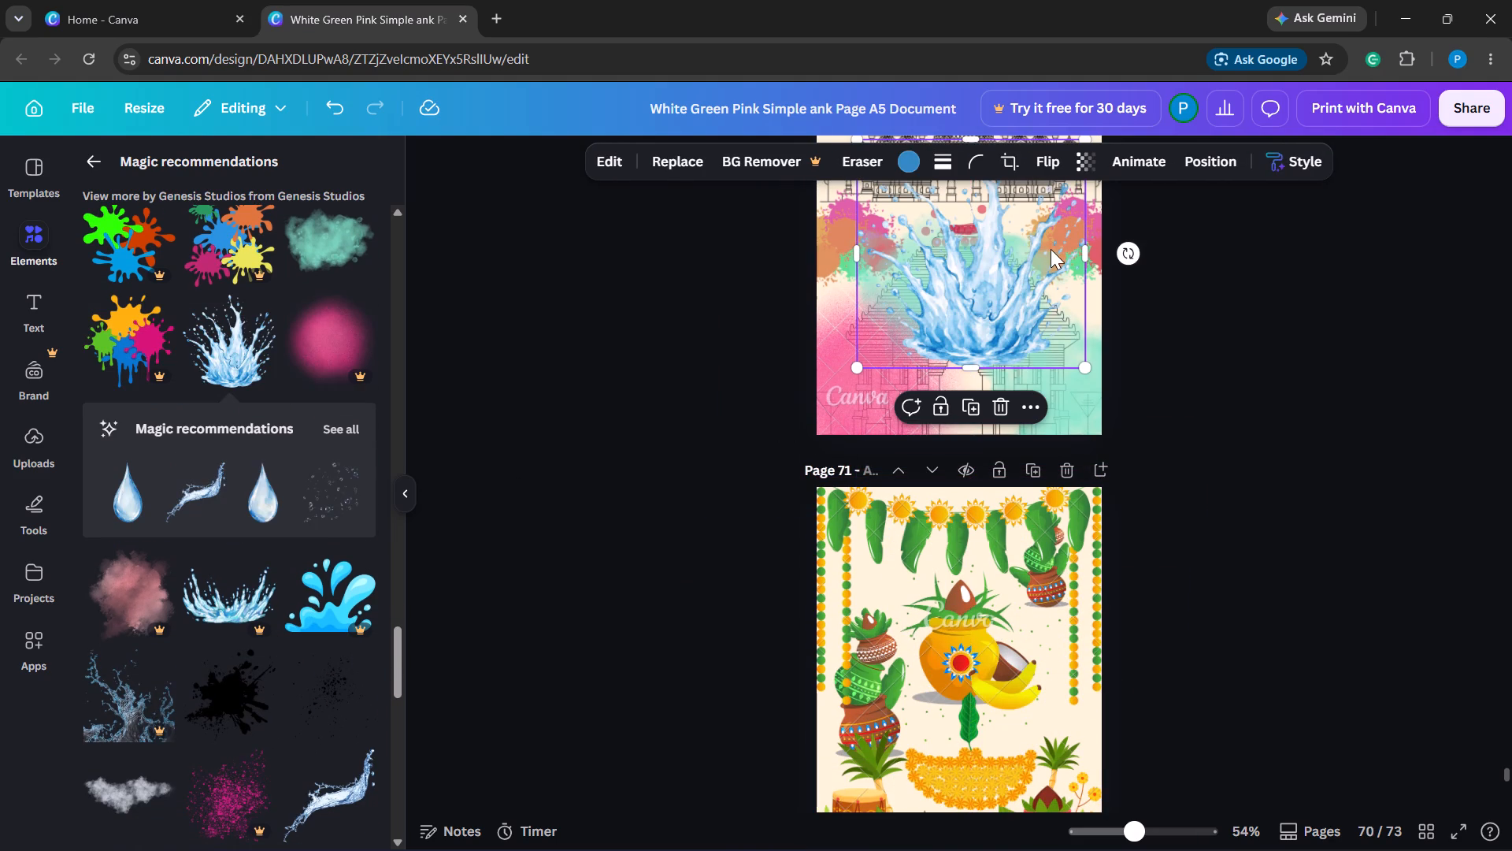
pyautogui.moveTo(1051, 249); pyautogui.dragTo(1044, 325)
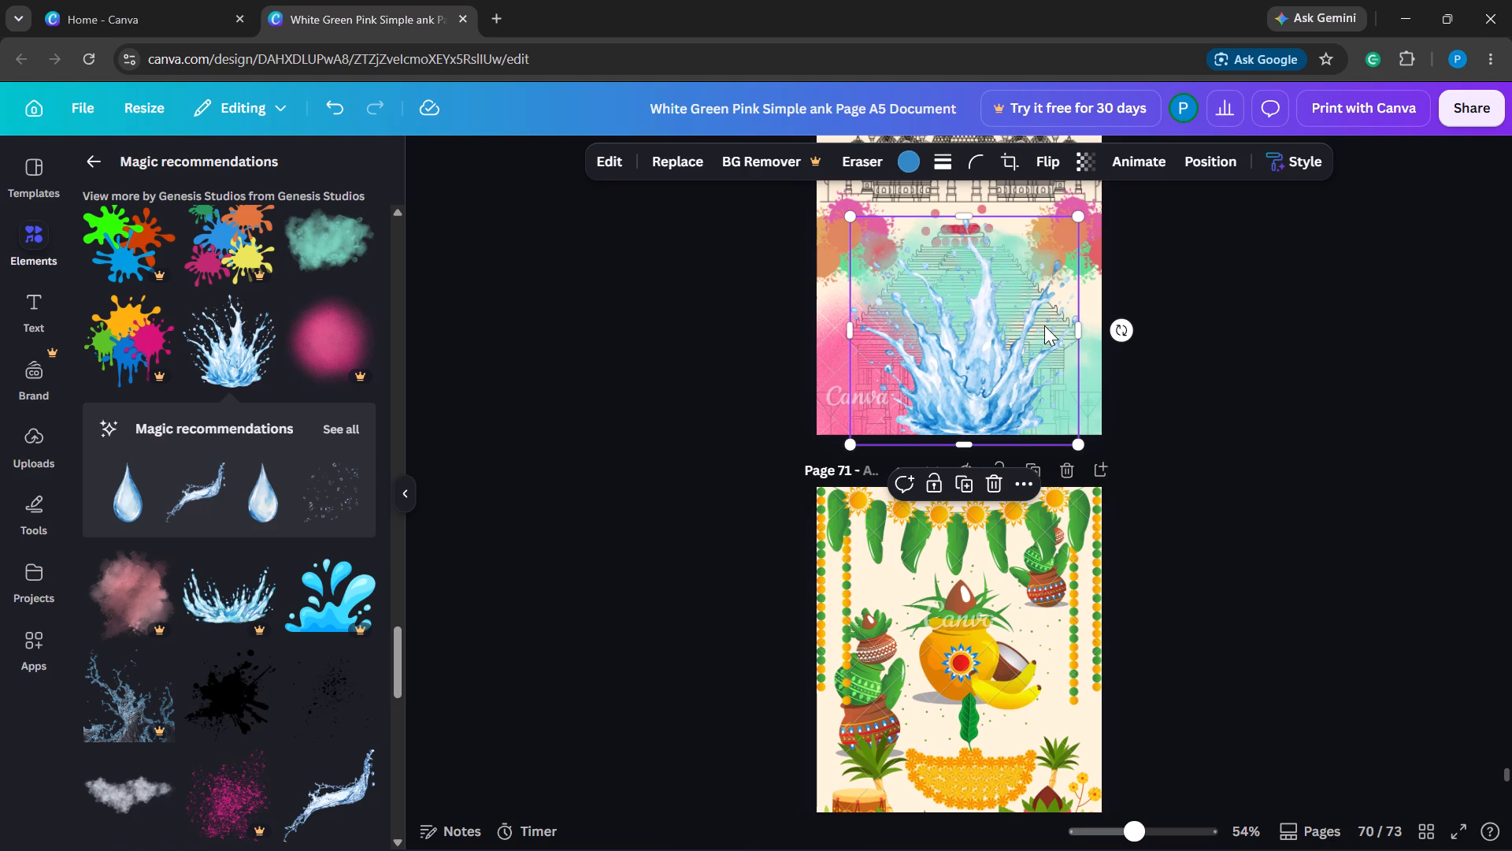
pyautogui.scroll(1, 1044, 325)
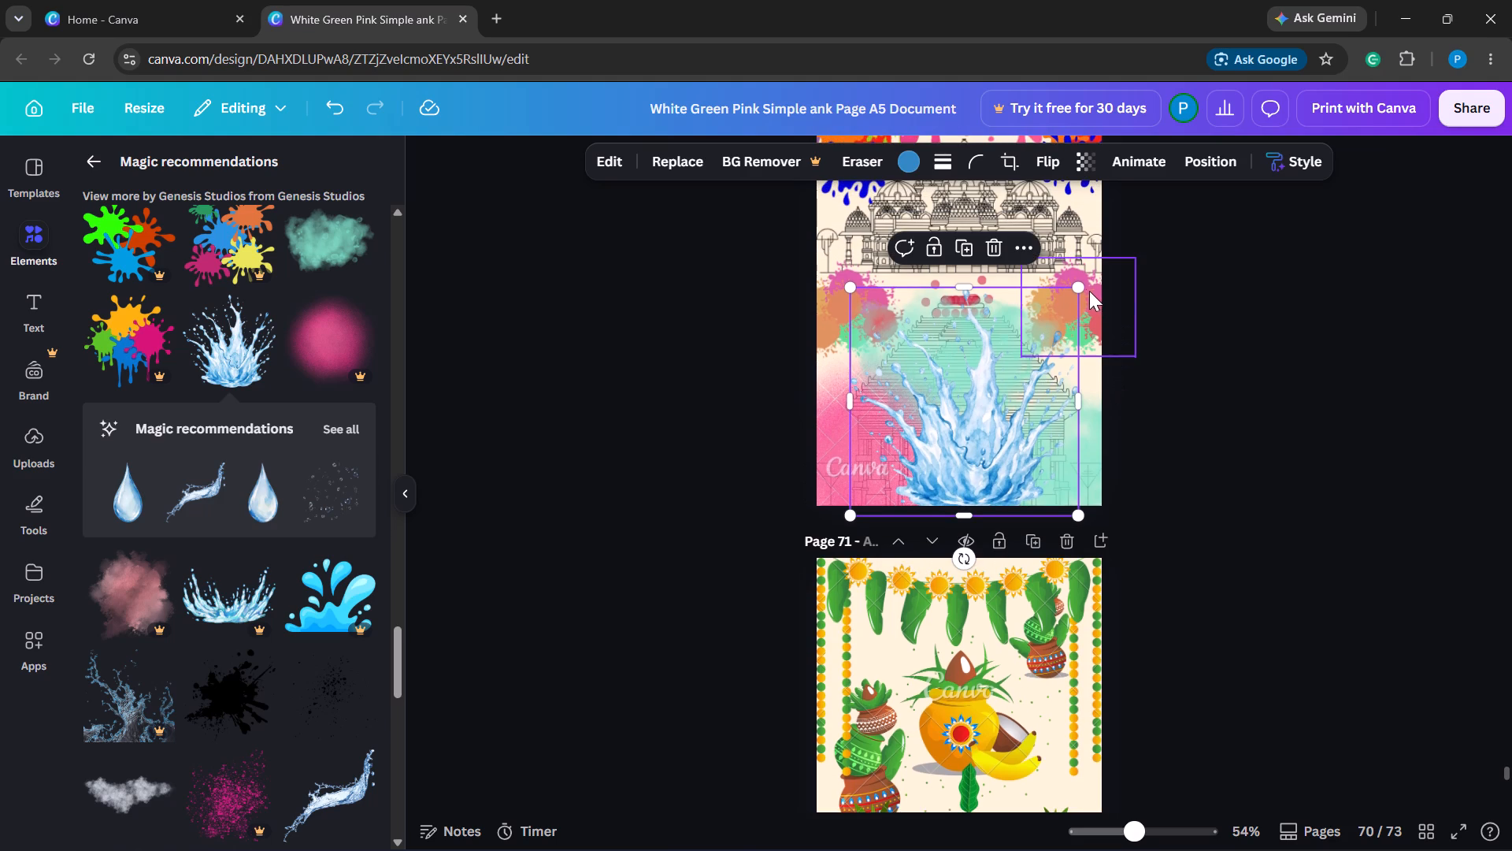
pyautogui.moveTo(1079, 286); pyautogui.dragTo(944, 419)
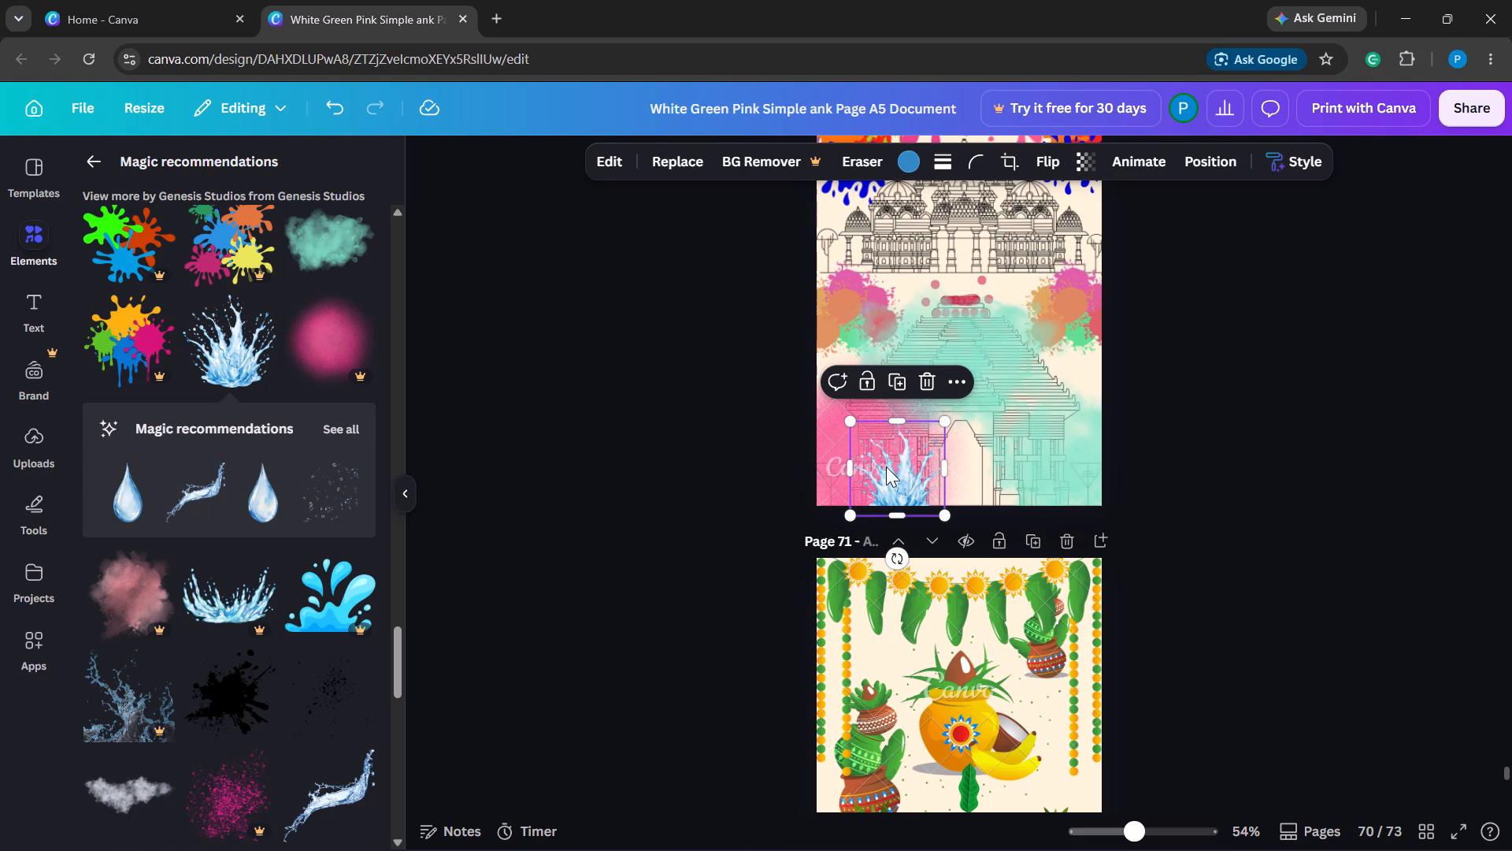
pyautogui.click(886, 466)
pyautogui.moveTo(886, 466); pyautogui.dragTo(943, 469)
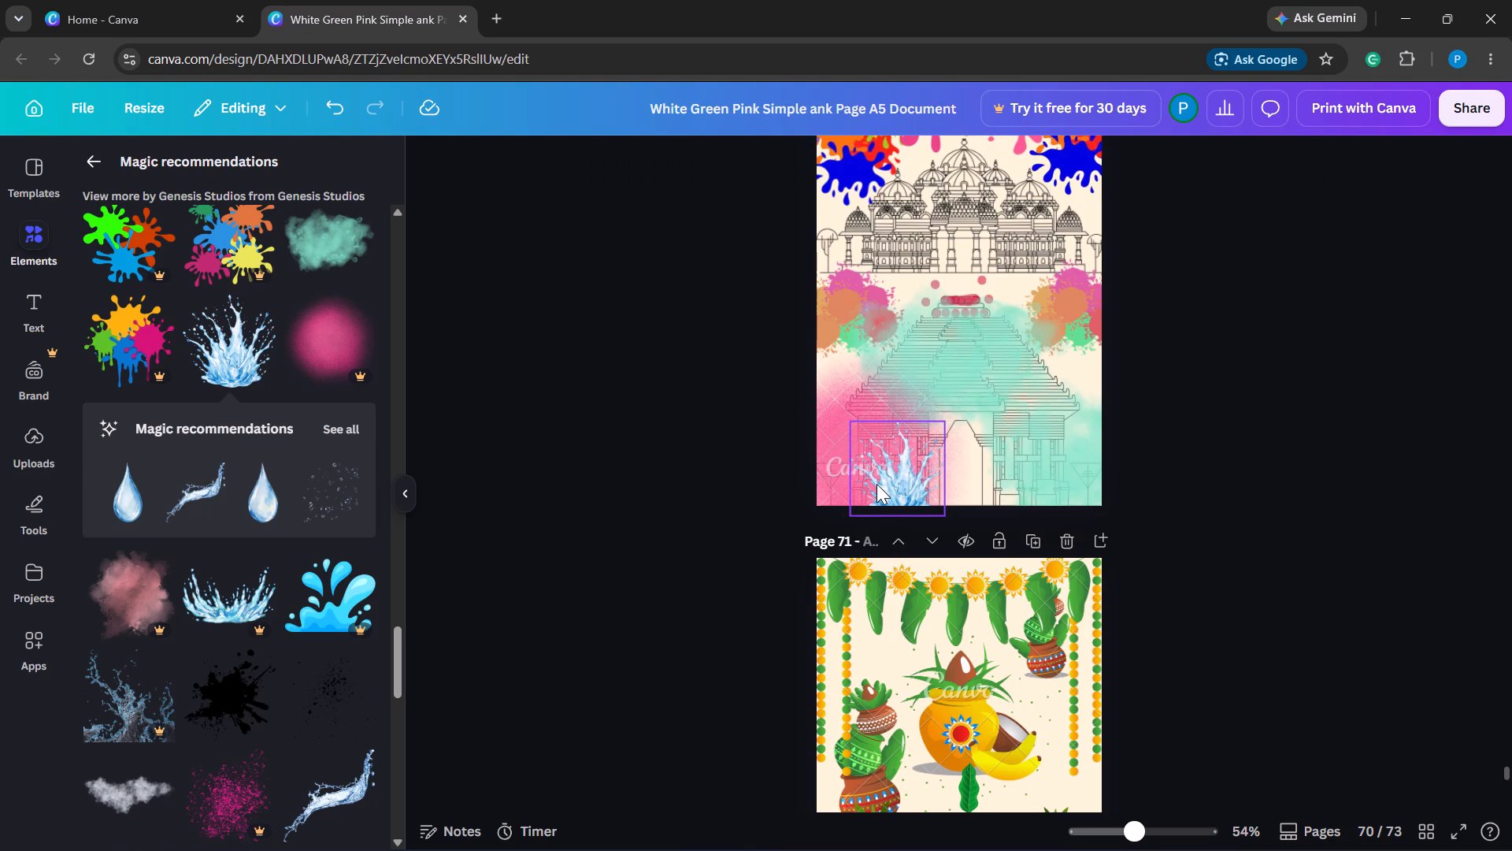
pyautogui.moveTo(876, 484); pyautogui.dragTo(942, 477)
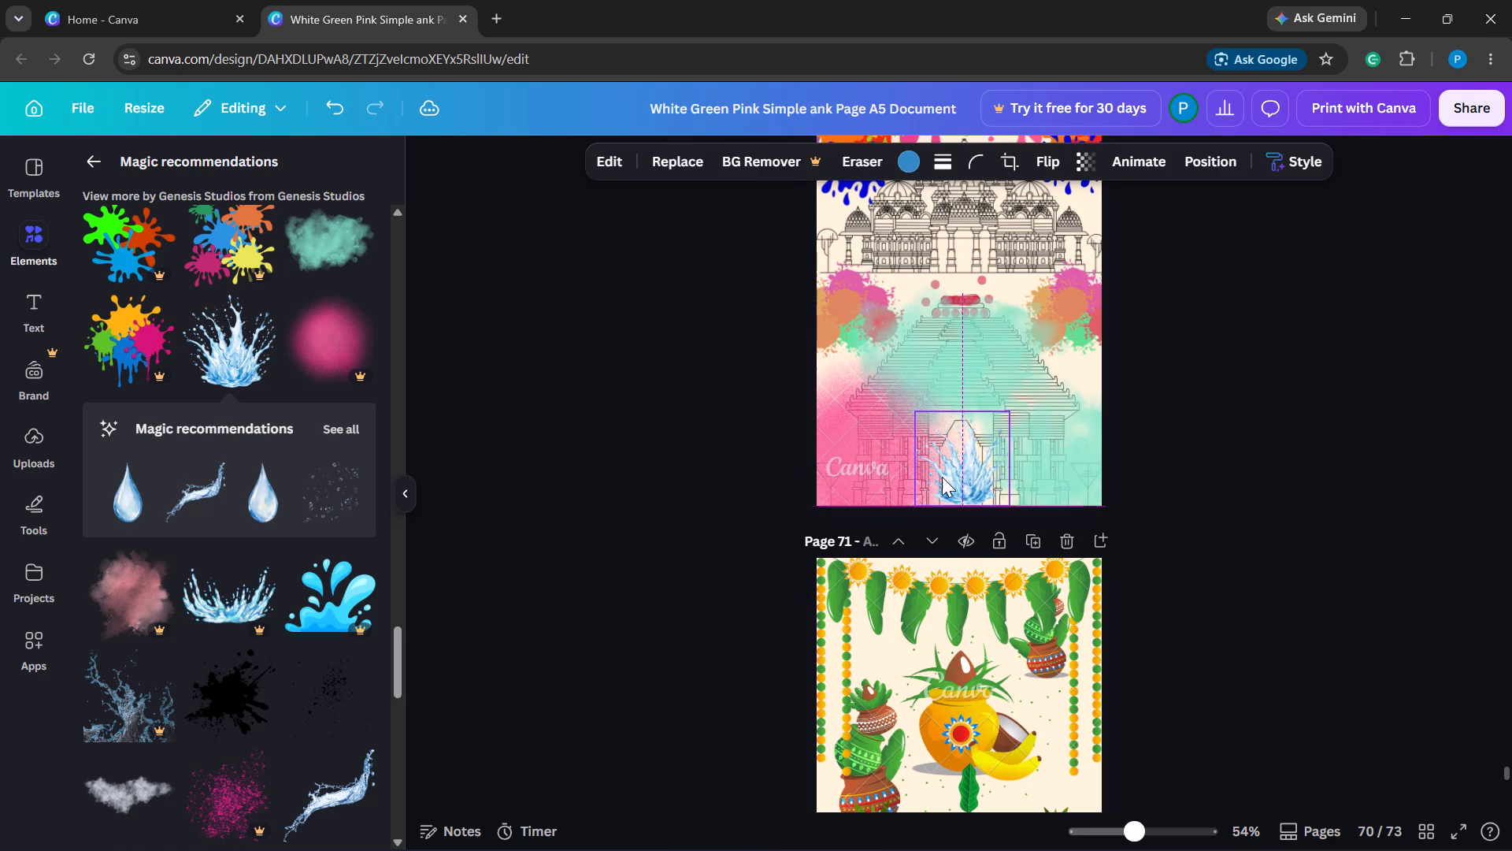
pyautogui.click(1169, 545)
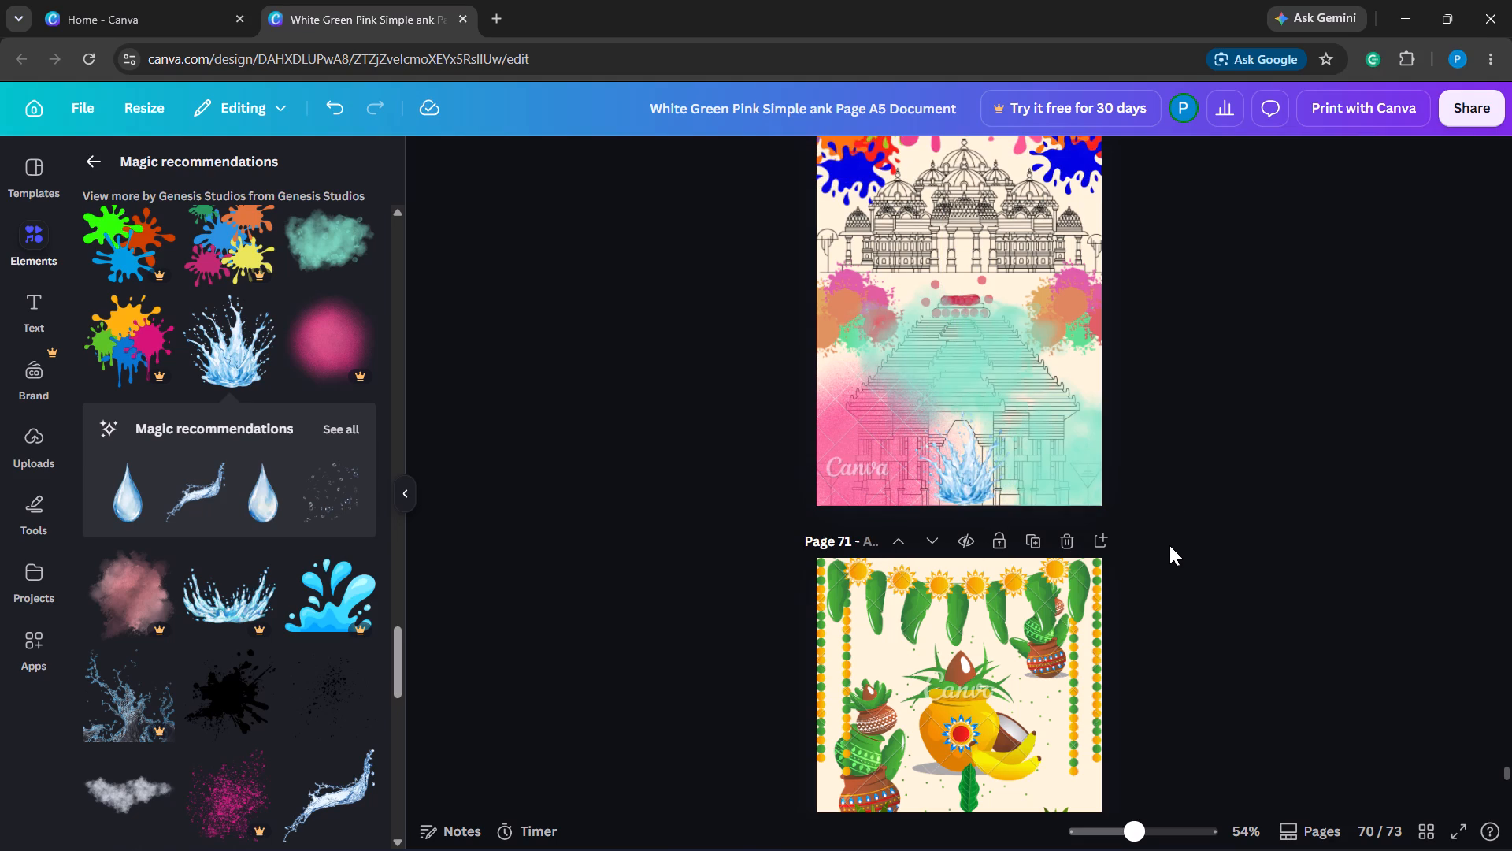
# Add the blurred pink spray to page 72, shrink it and place it on the left edge just below the balloon row.
pyautogui.scroll(-3, 1169, 545)
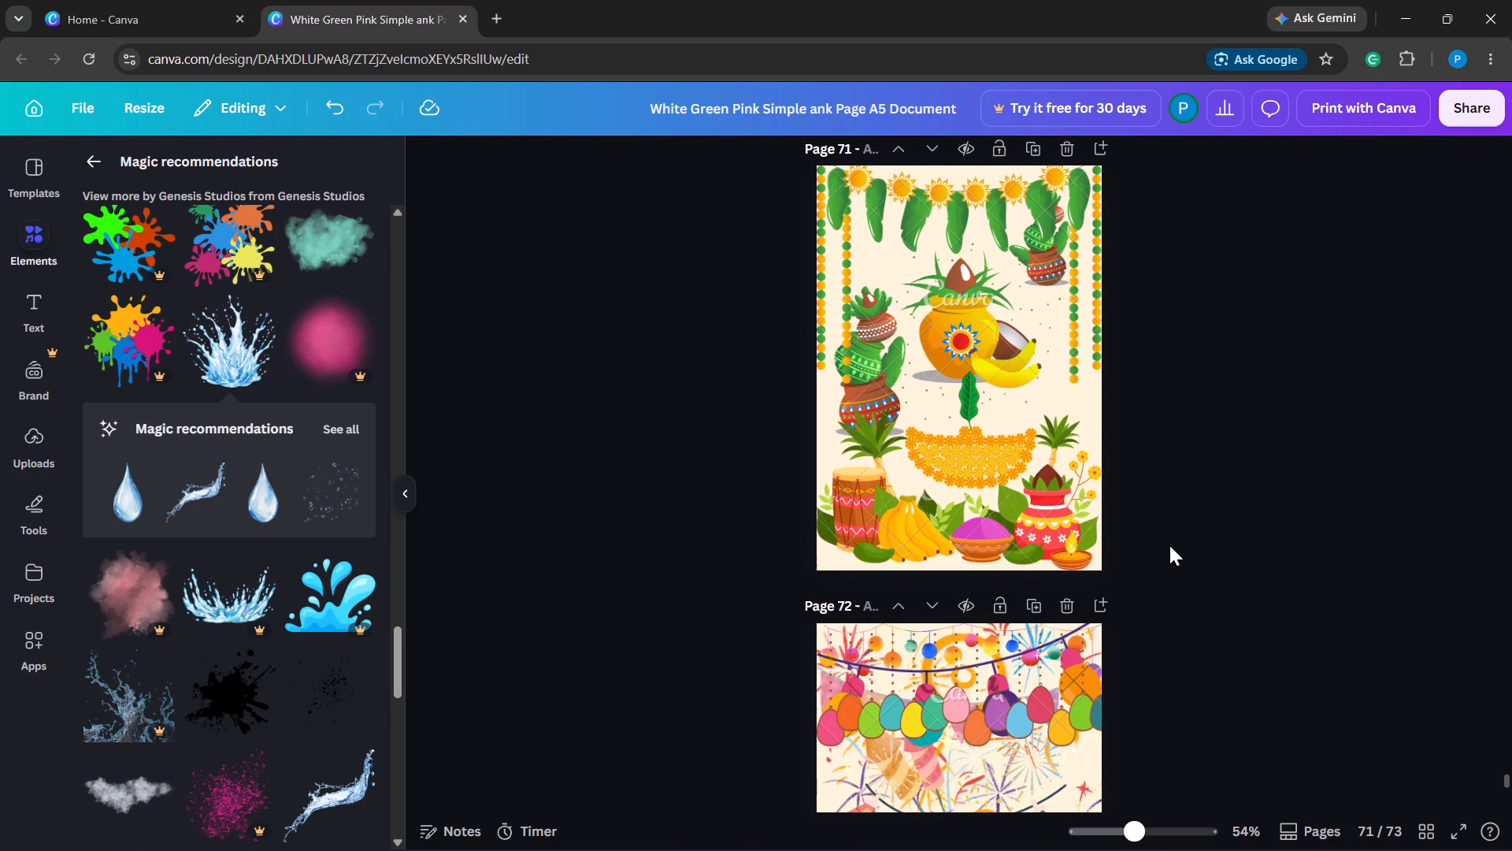
pyautogui.scroll(-1, 1169, 545)
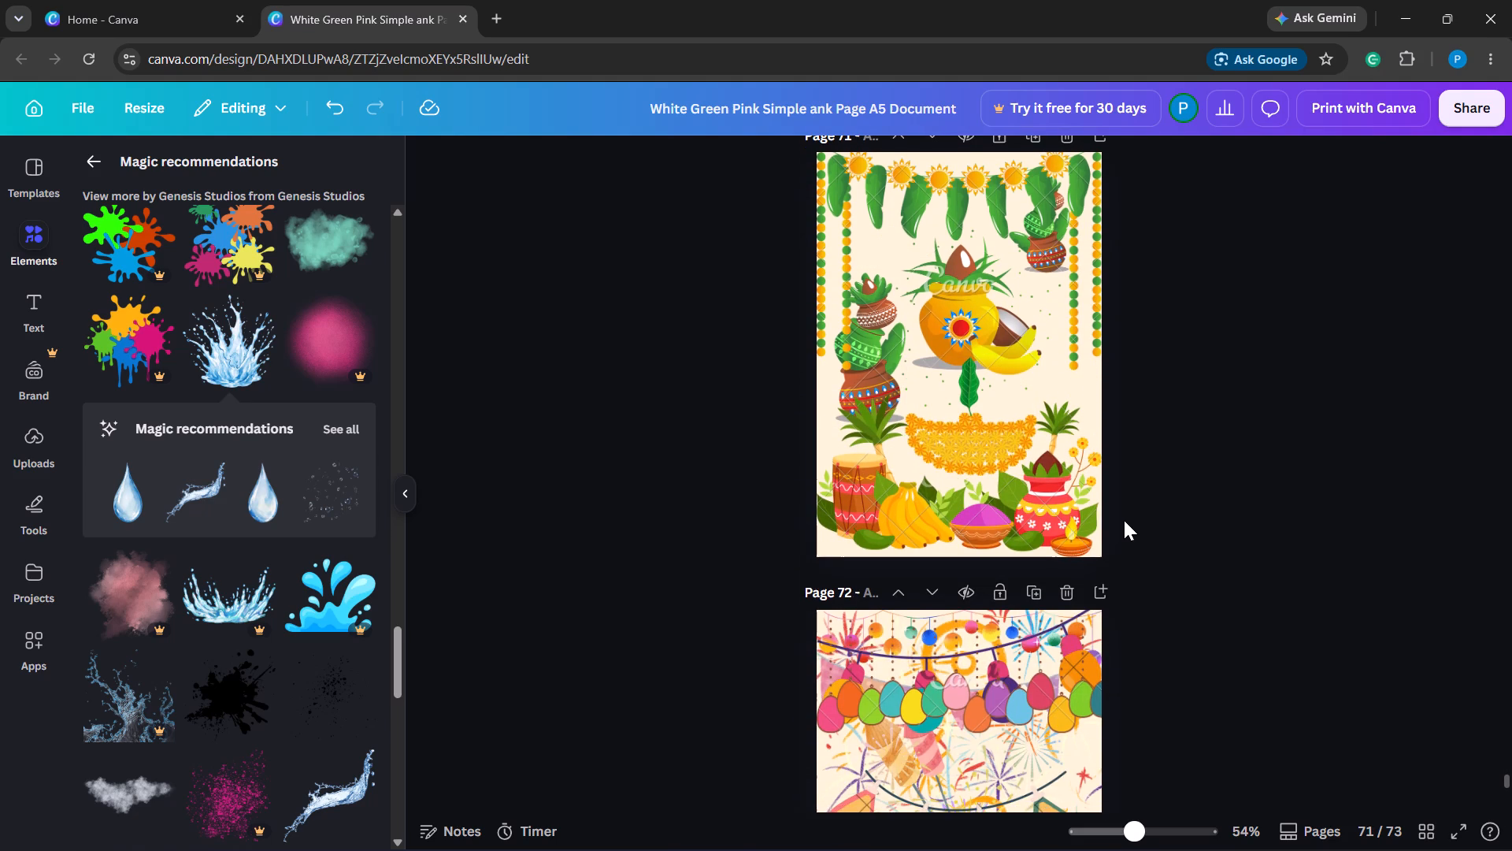
pyautogui.scroll(-4, 1124, 520)
pyautogui.scroll(2, 1124, 520)
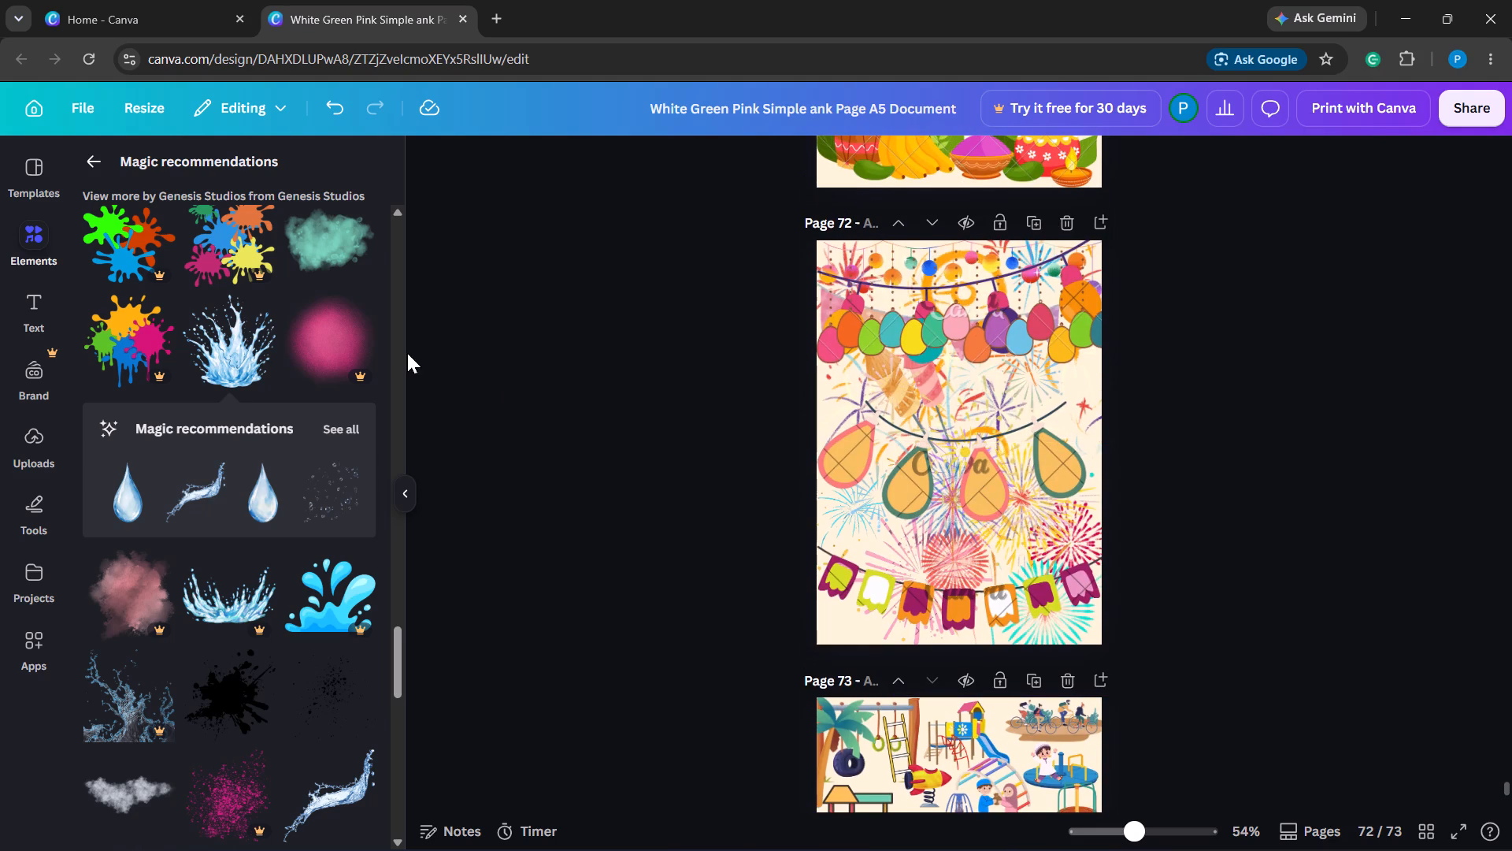
pyautogui.click(320, 355)
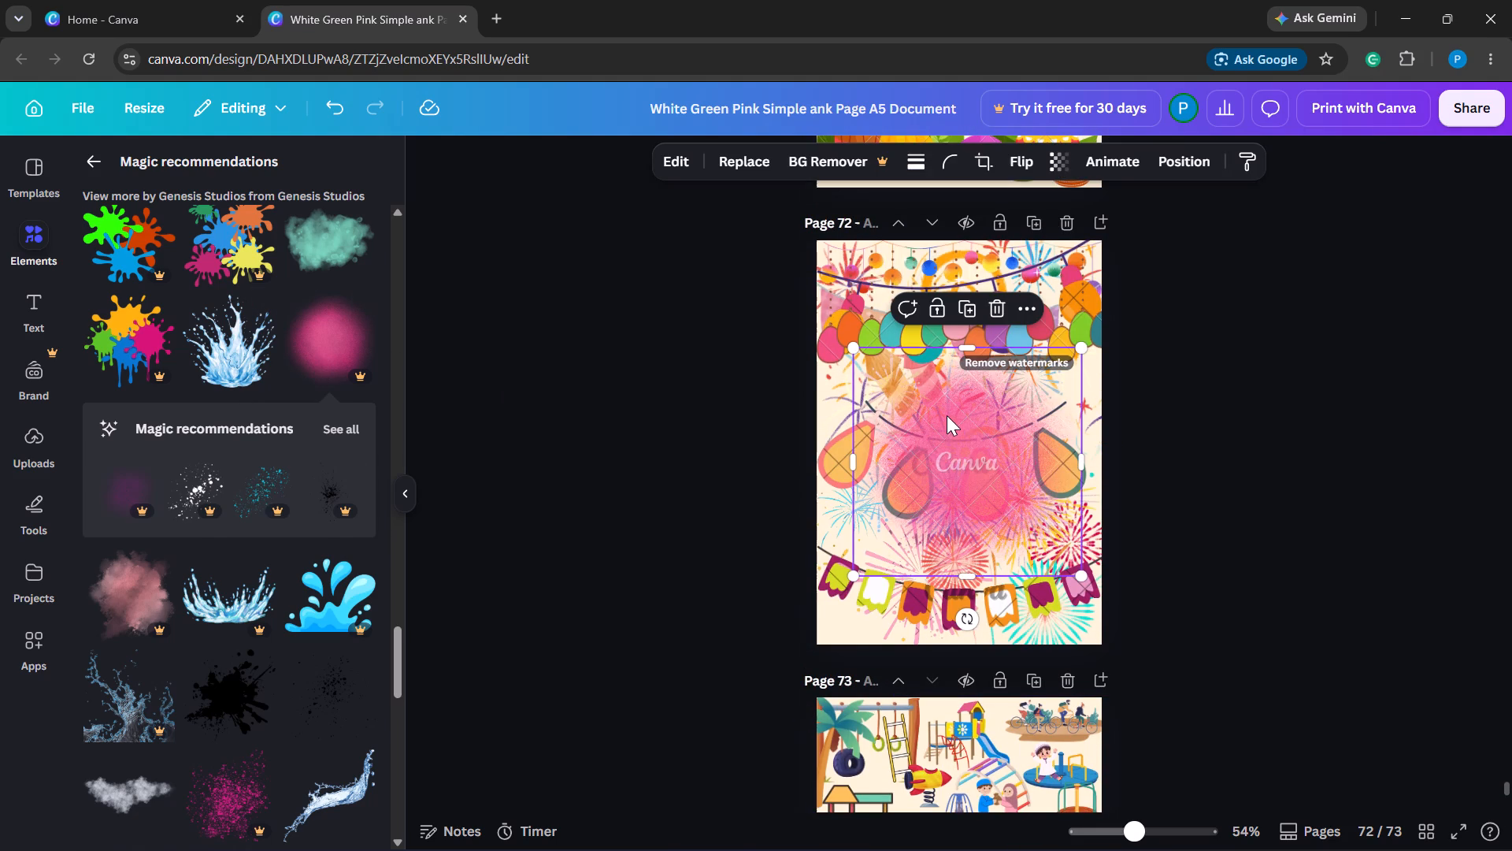
pyautogui.moveTo(947, 415); pyautogui.dragTo(917, 318)
pyautogui.moveTo(1052, 248); pyautogui.dragTo(906, 393)
pyautogui.moveTo(856, 434); pyautogui.dragTo(834, 385)
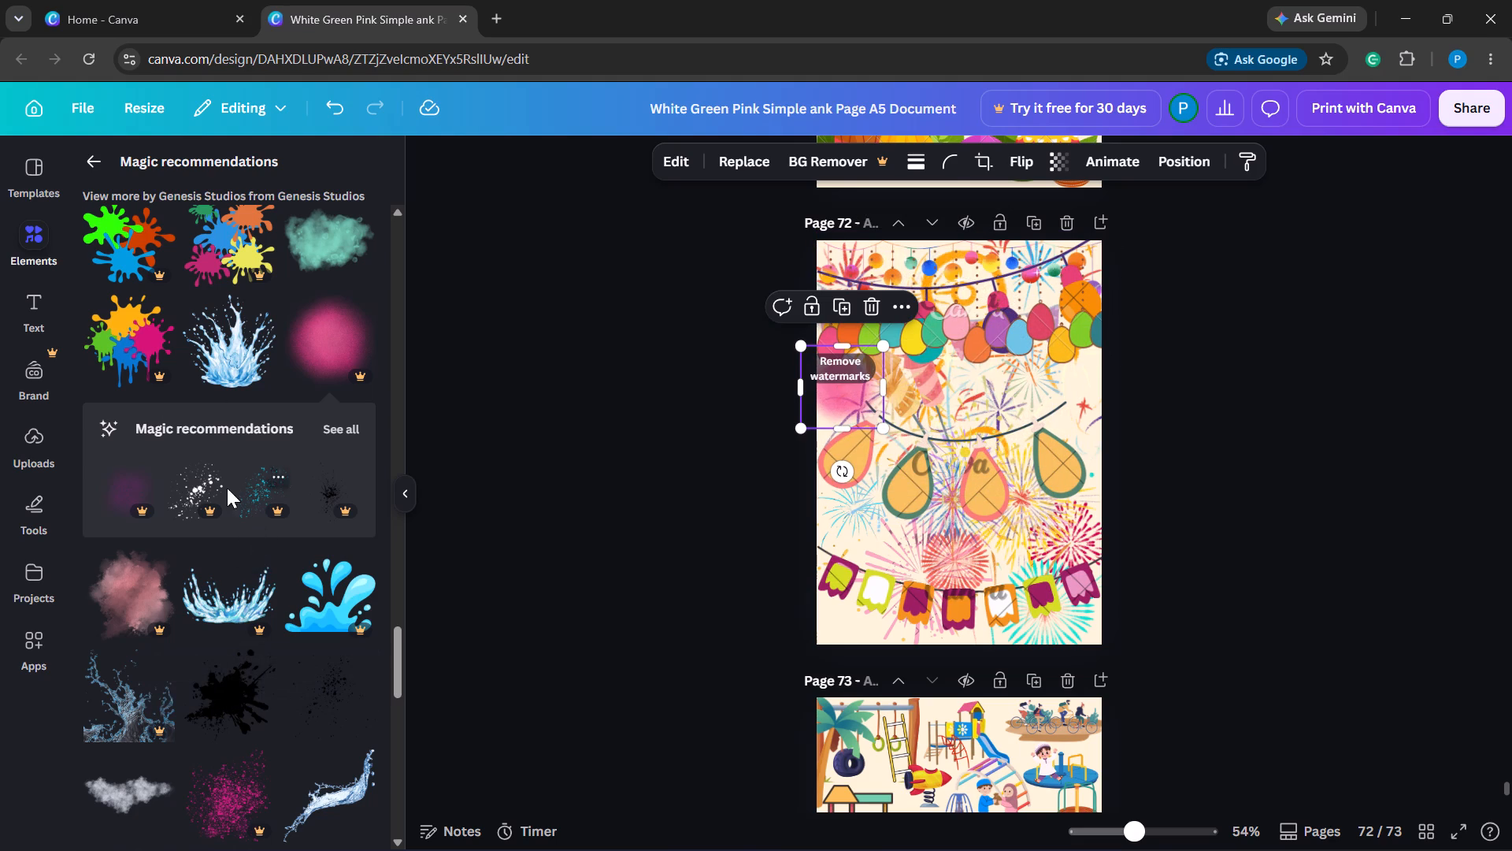
# Add the recommended teal speckle splatter to the middle of page 72.
pyautogui.click(261, 501)
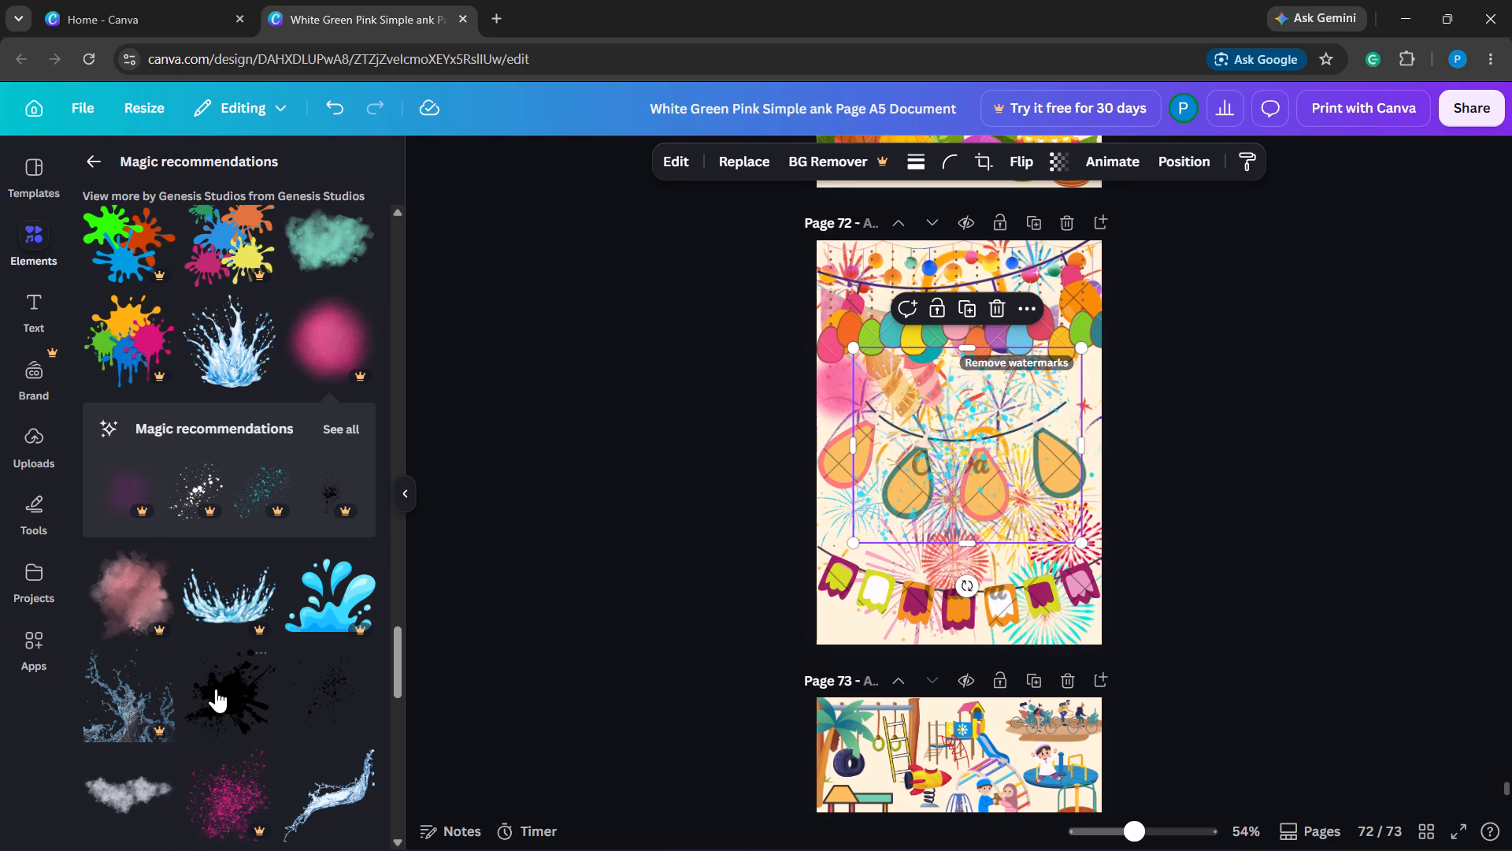
pyautogui.scroll(-7, 916, 604)
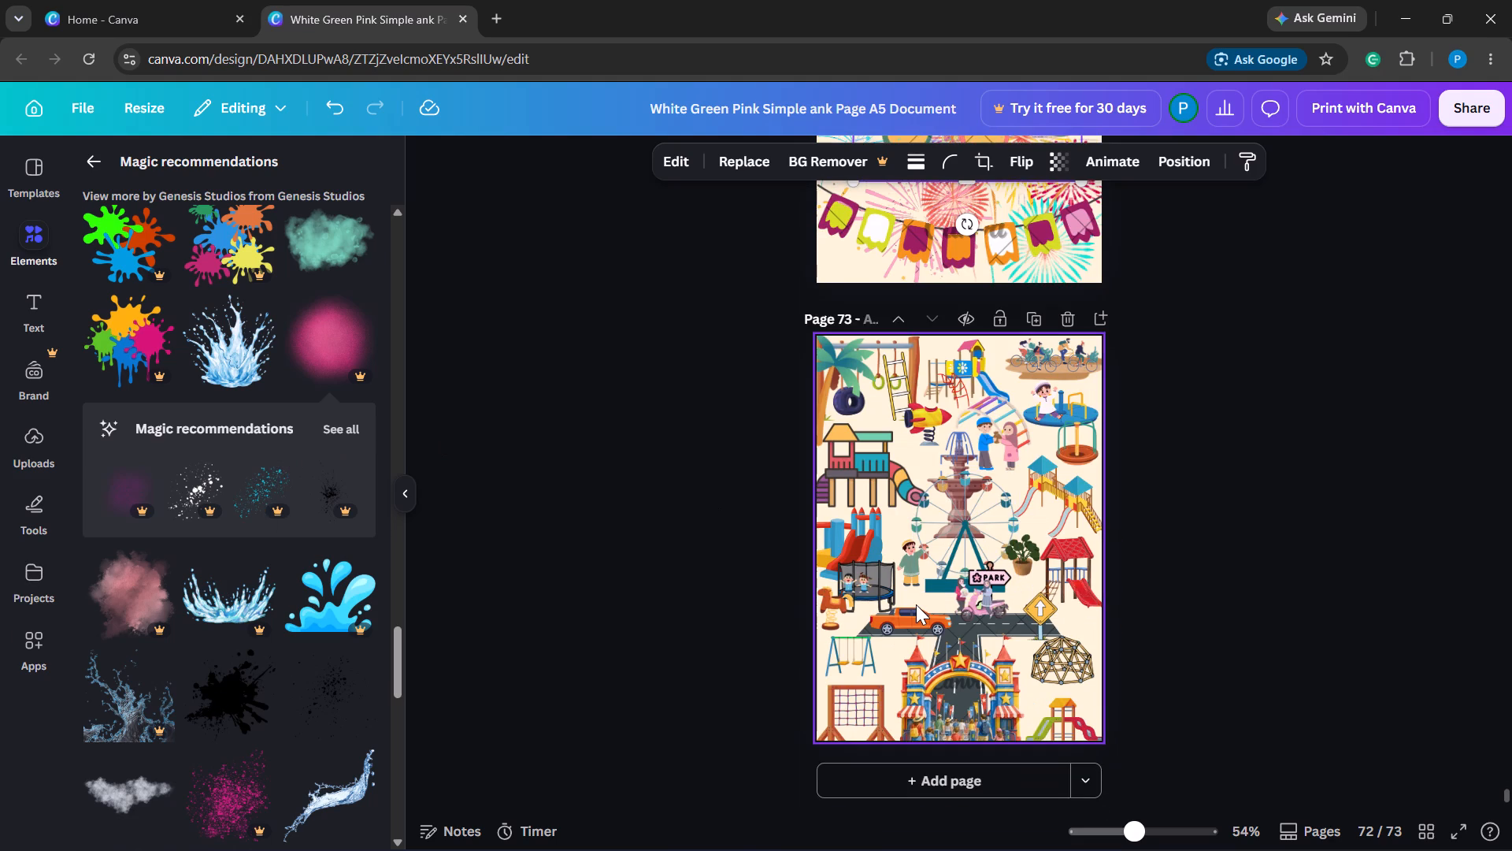
pyautogui.scroll(5, 916, 604)
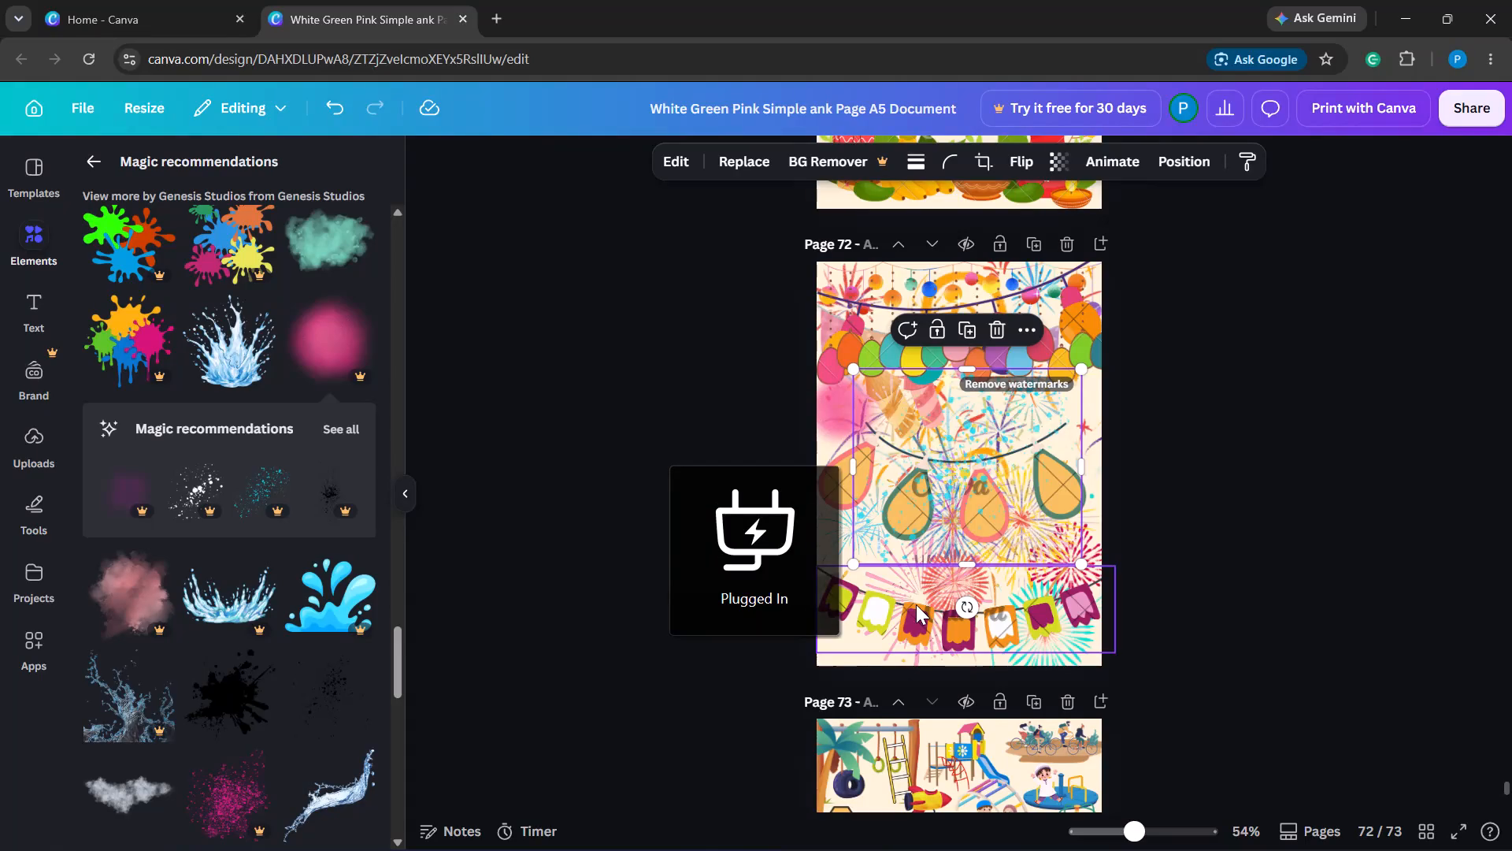
pyautogui.scroll(-3, 243, 606)
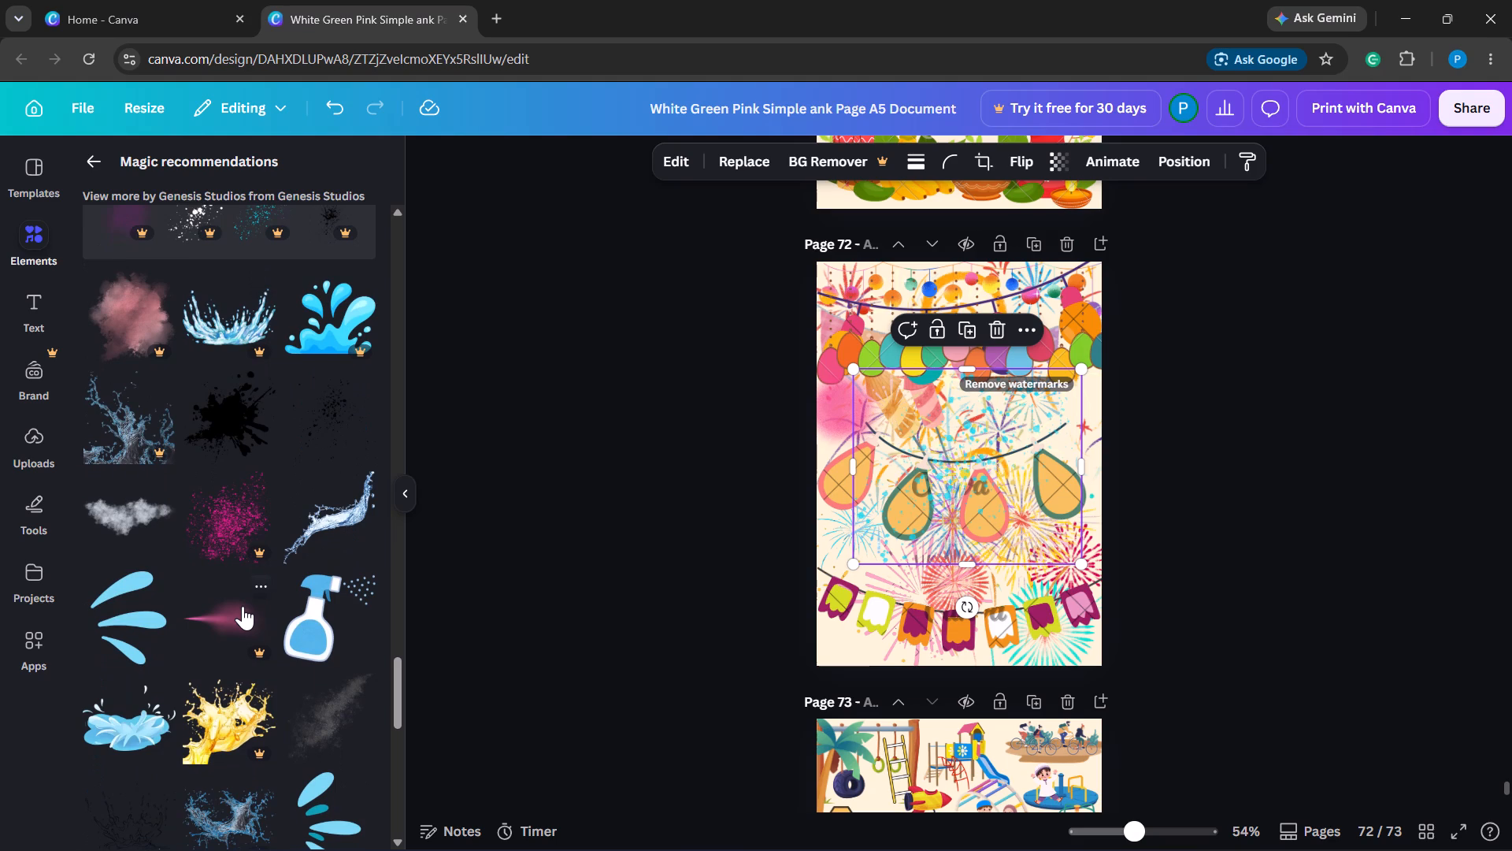
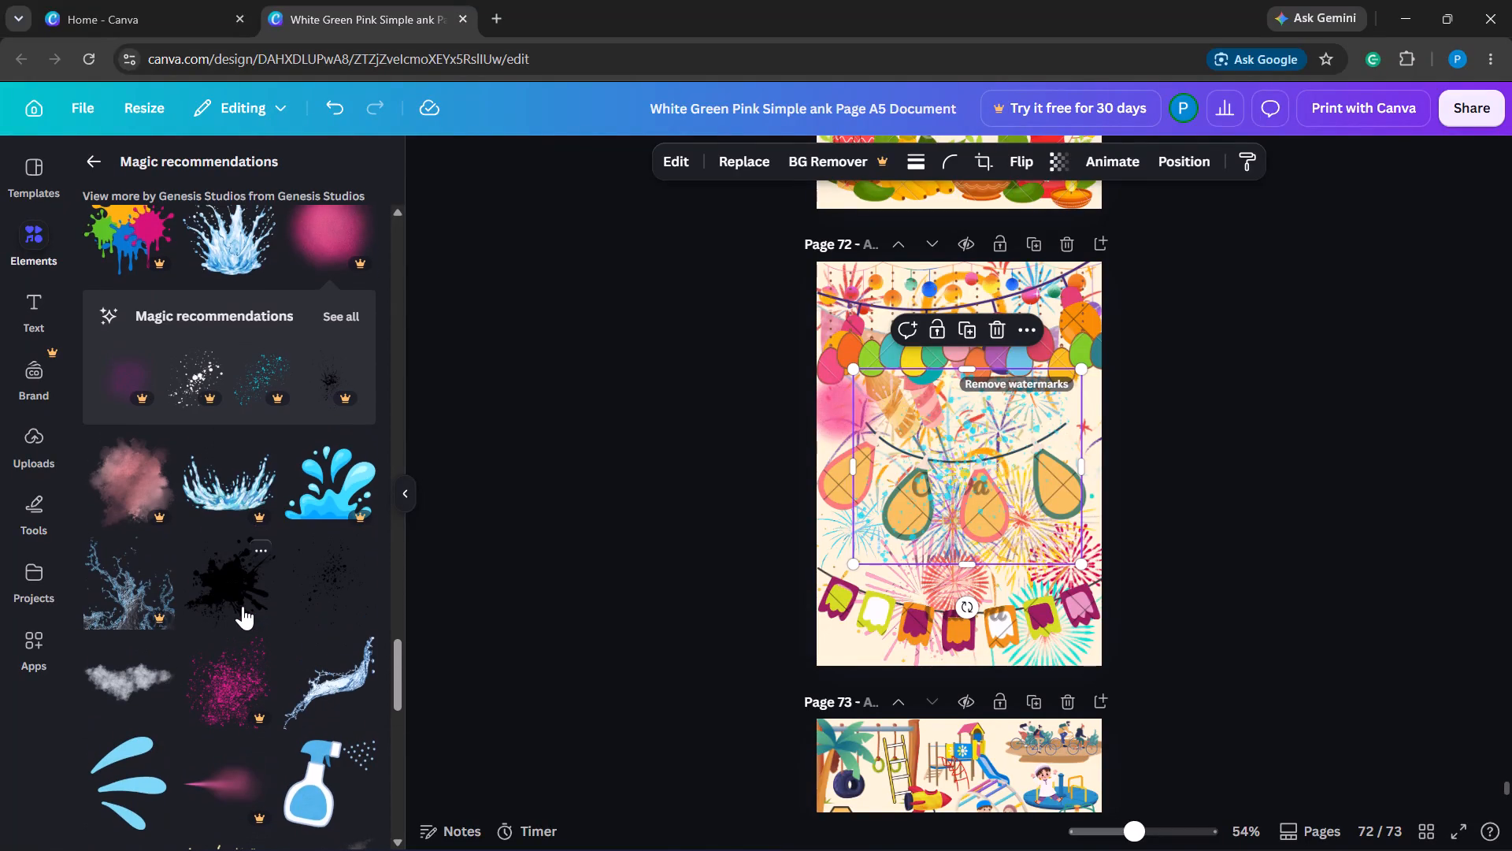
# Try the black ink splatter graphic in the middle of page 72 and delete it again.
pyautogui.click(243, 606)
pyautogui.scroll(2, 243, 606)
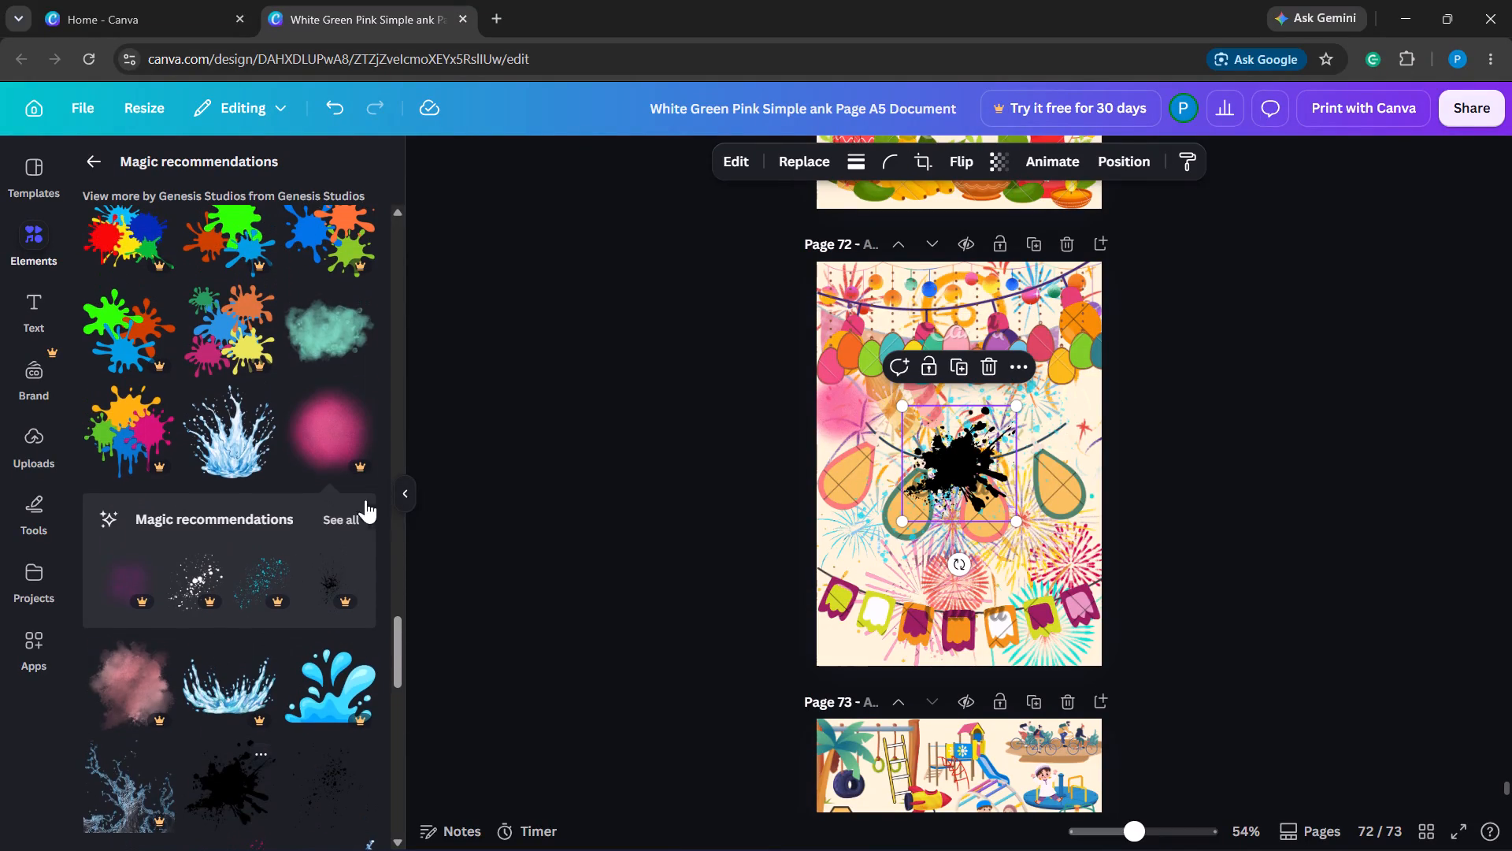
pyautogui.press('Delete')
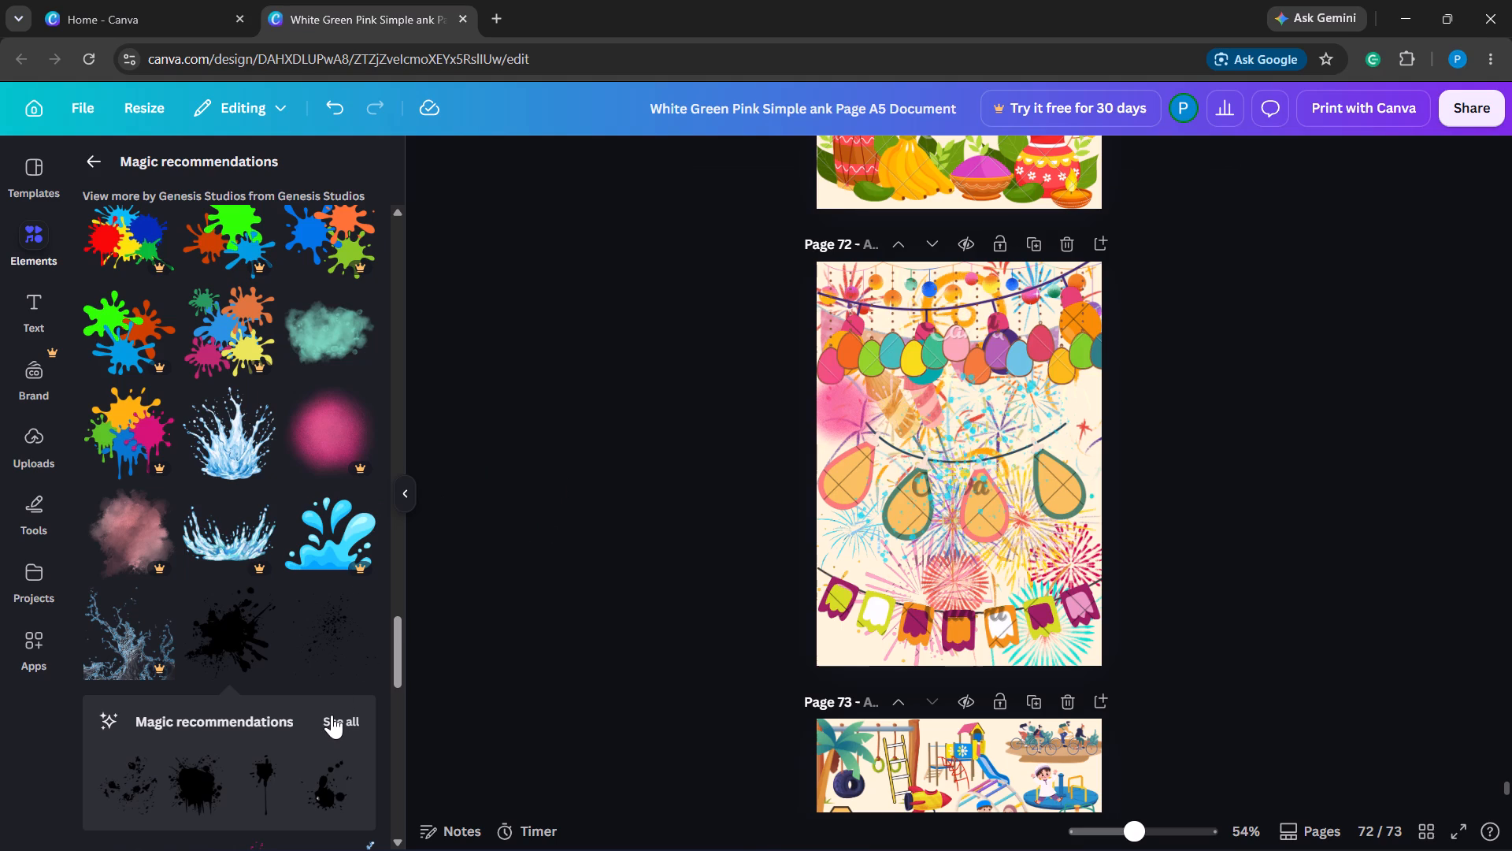
# Return from the splatter recommendations to the Indian festival recommendations and browse through to the end of that collection.
pyautogui.scroll(16, 332, 717)
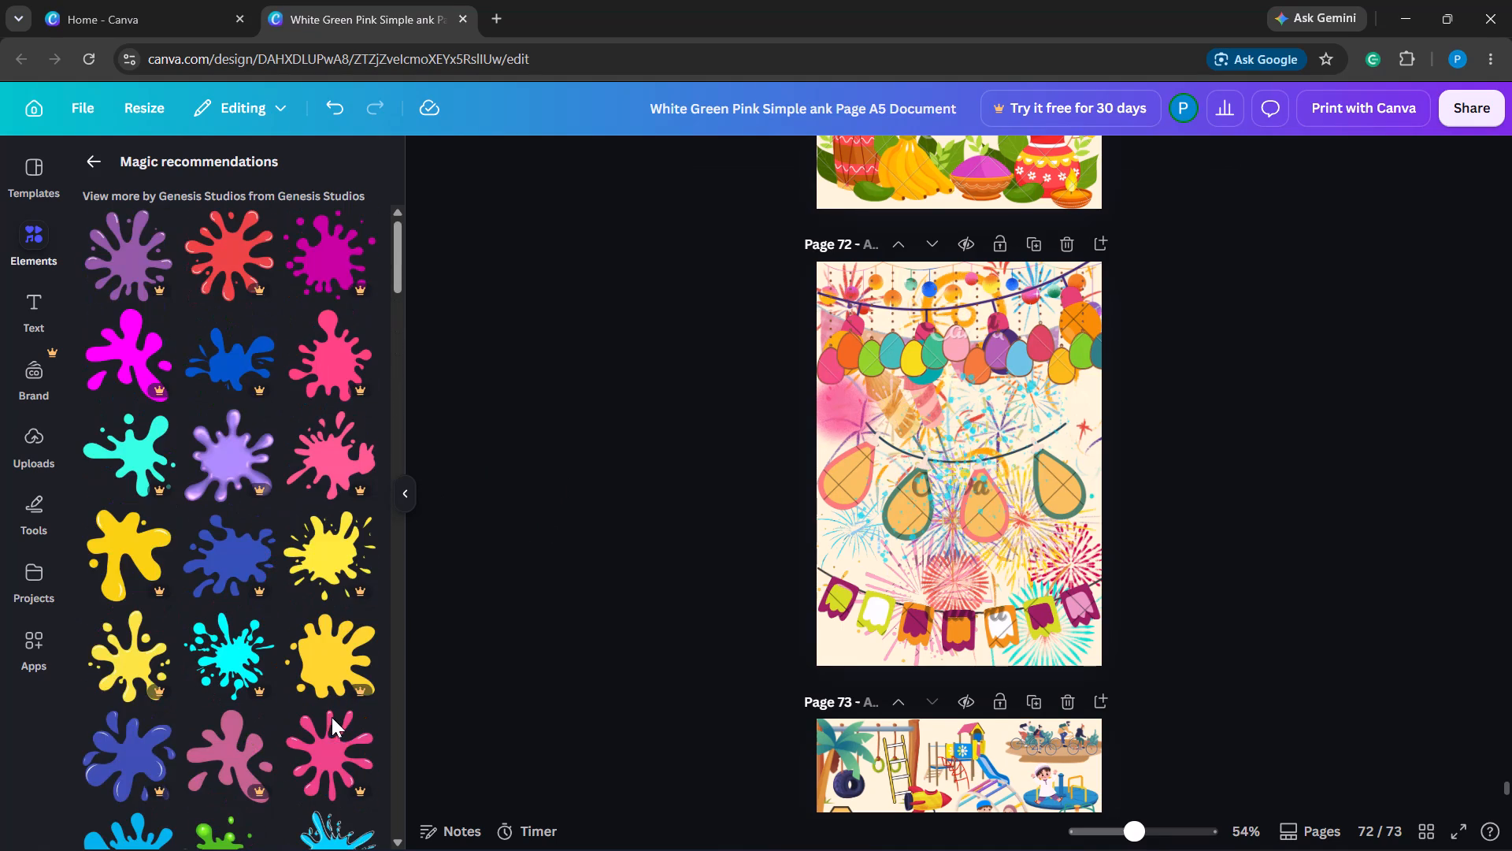
pyautogui.click(85, 162)
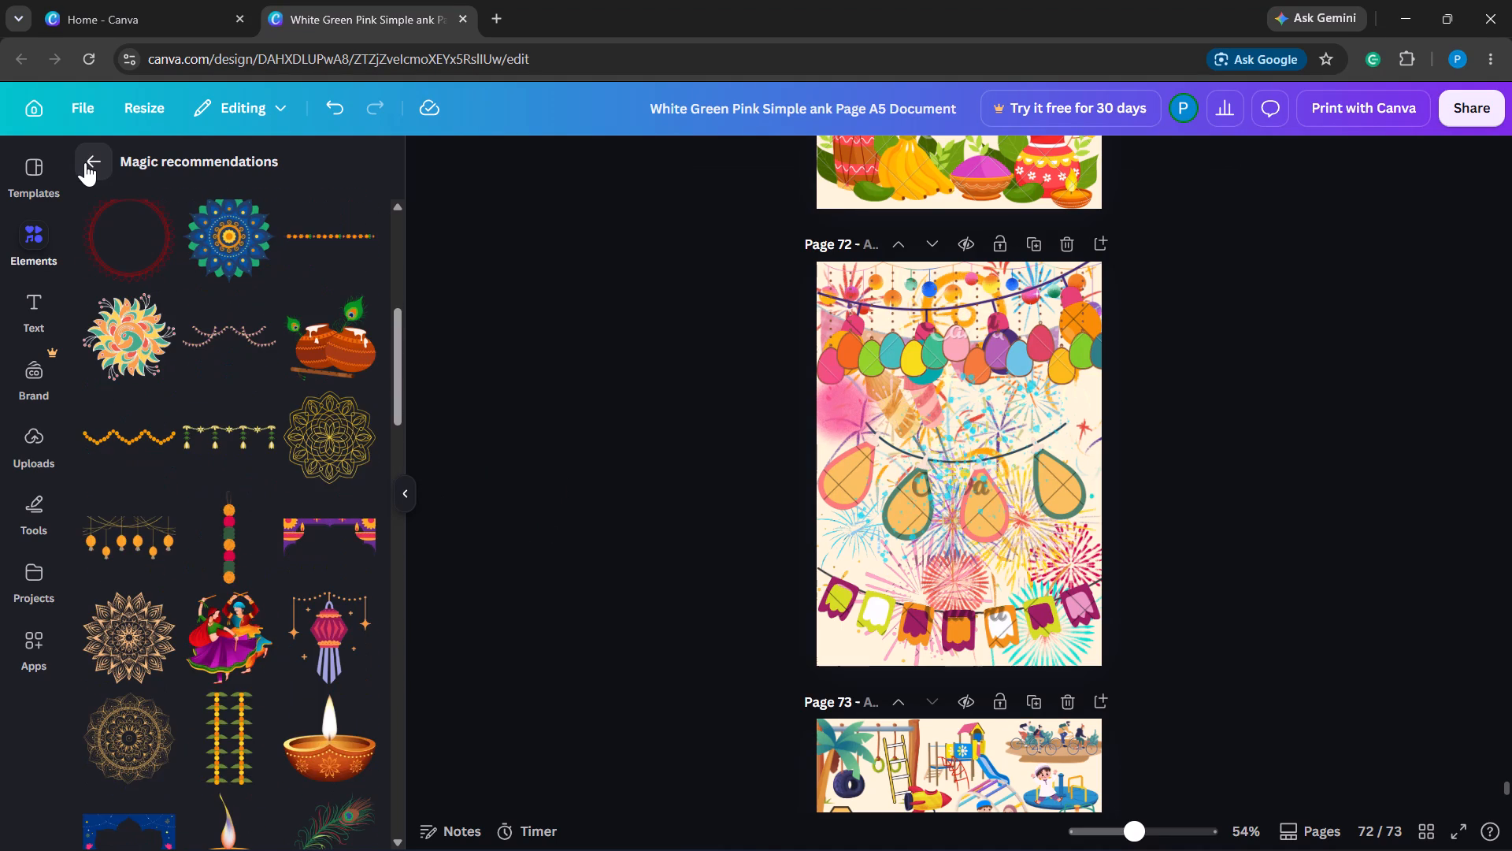
pyautogui.scroll(-3, 213, 528)
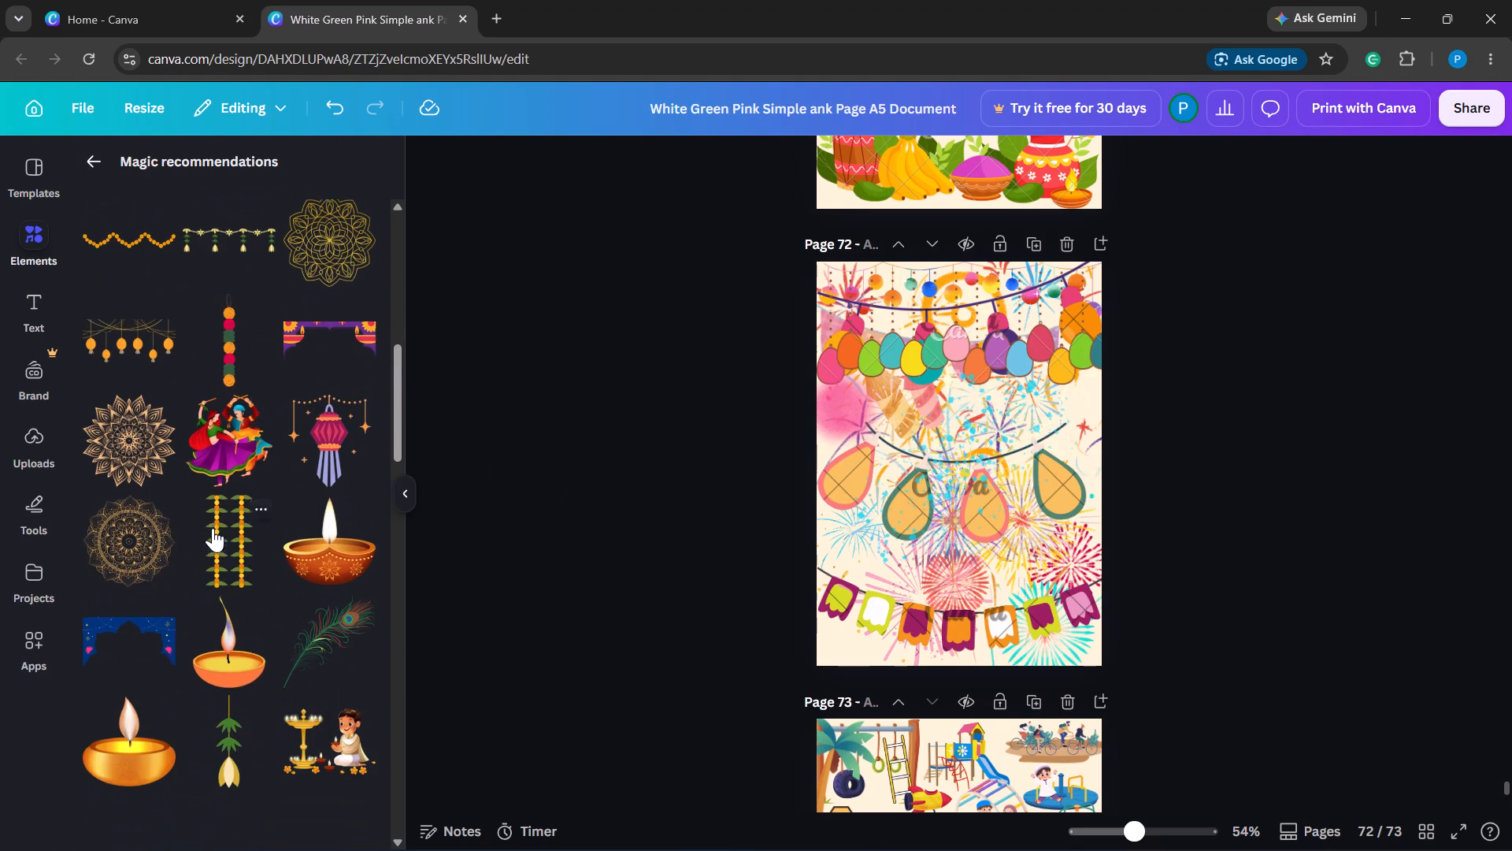
pyautogui.scroll(-6, 213, 528)
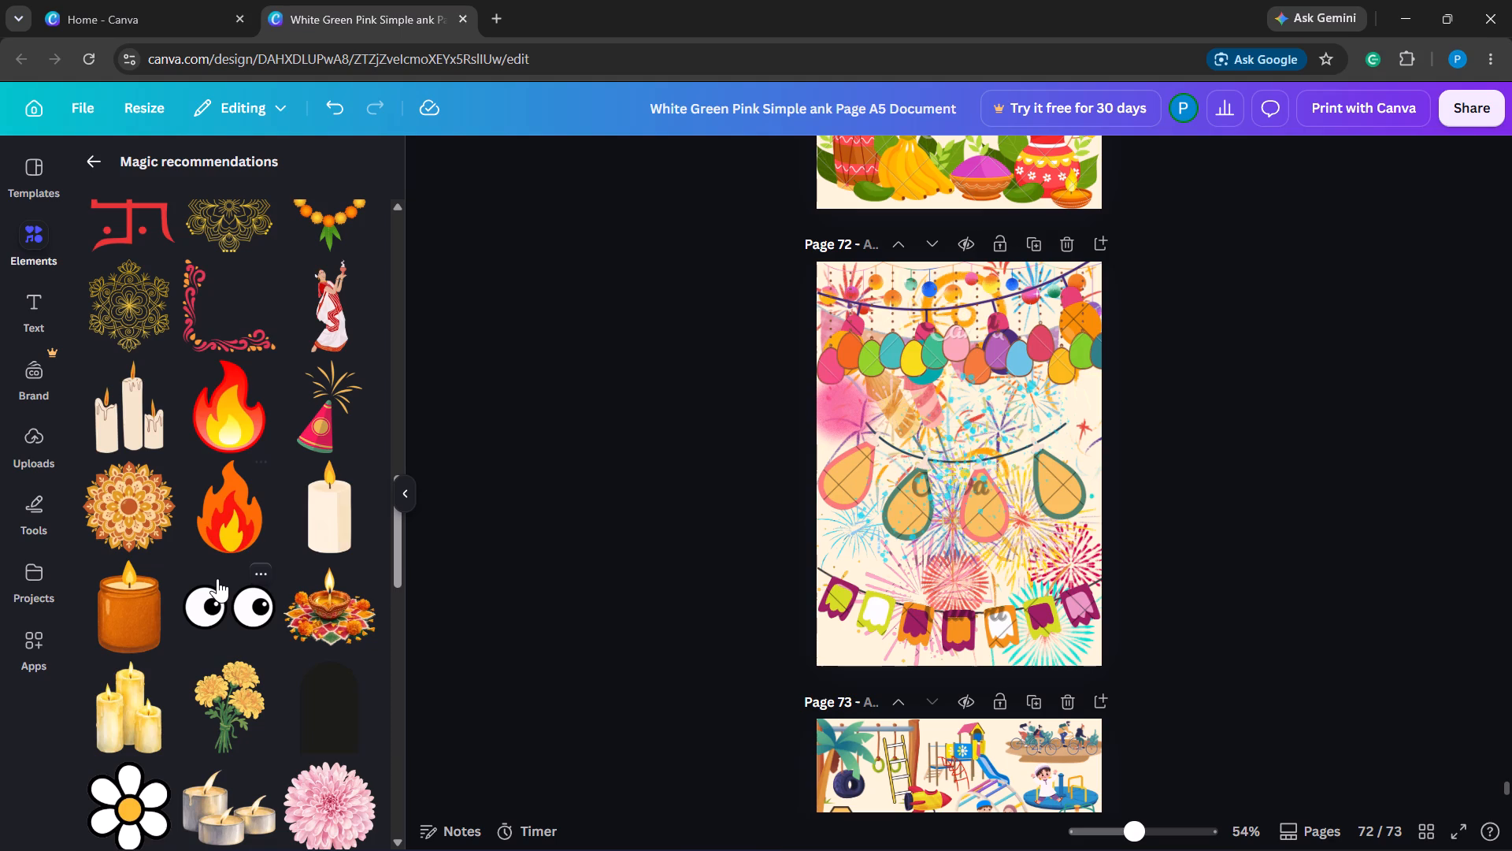
pyautogui.scroll(-1, 217, 578)
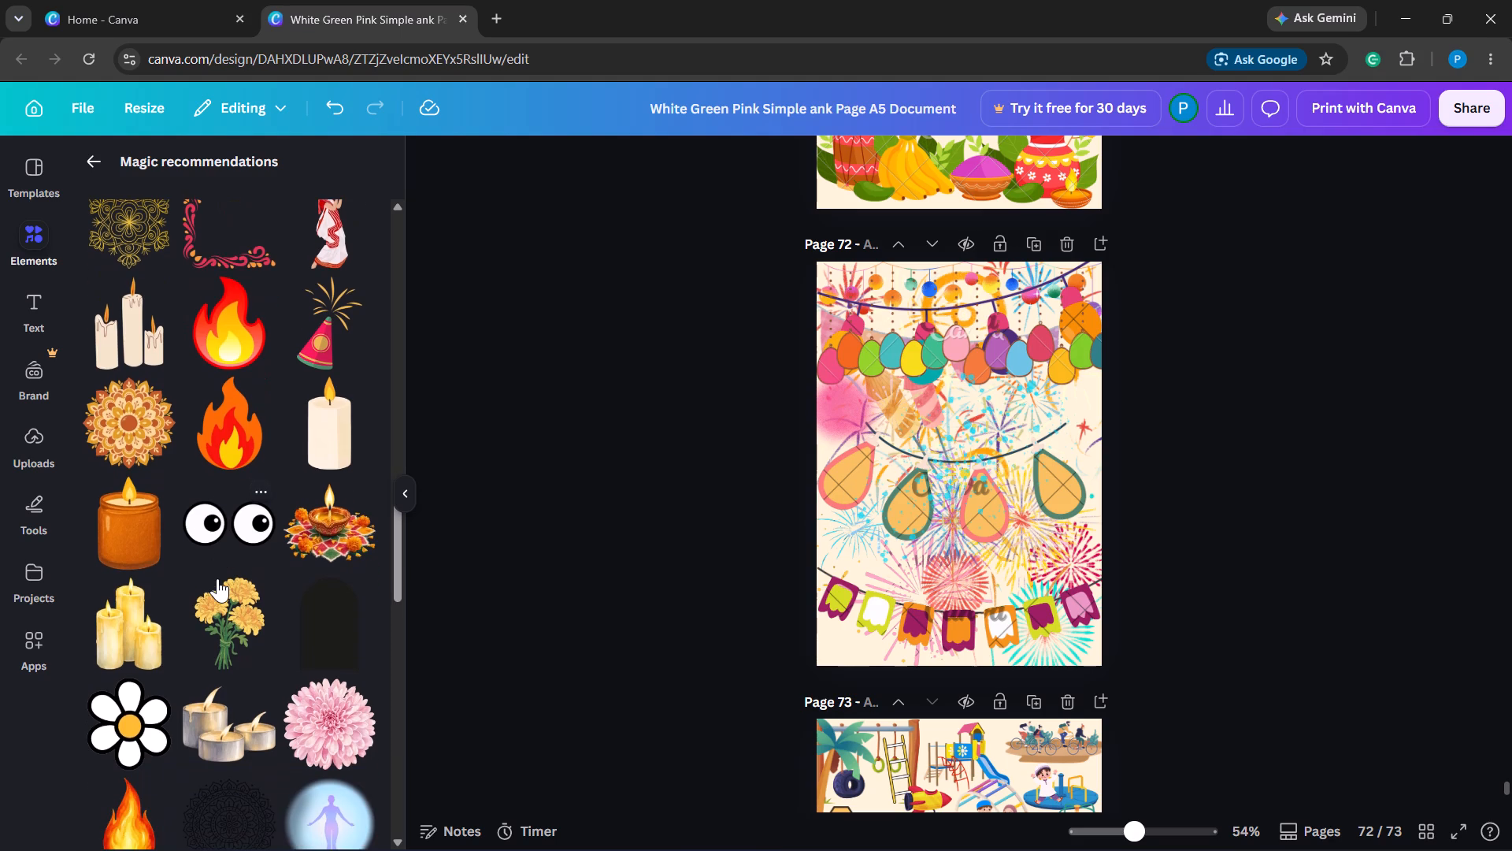
pyautogui.scroll(-7, 217, 578)
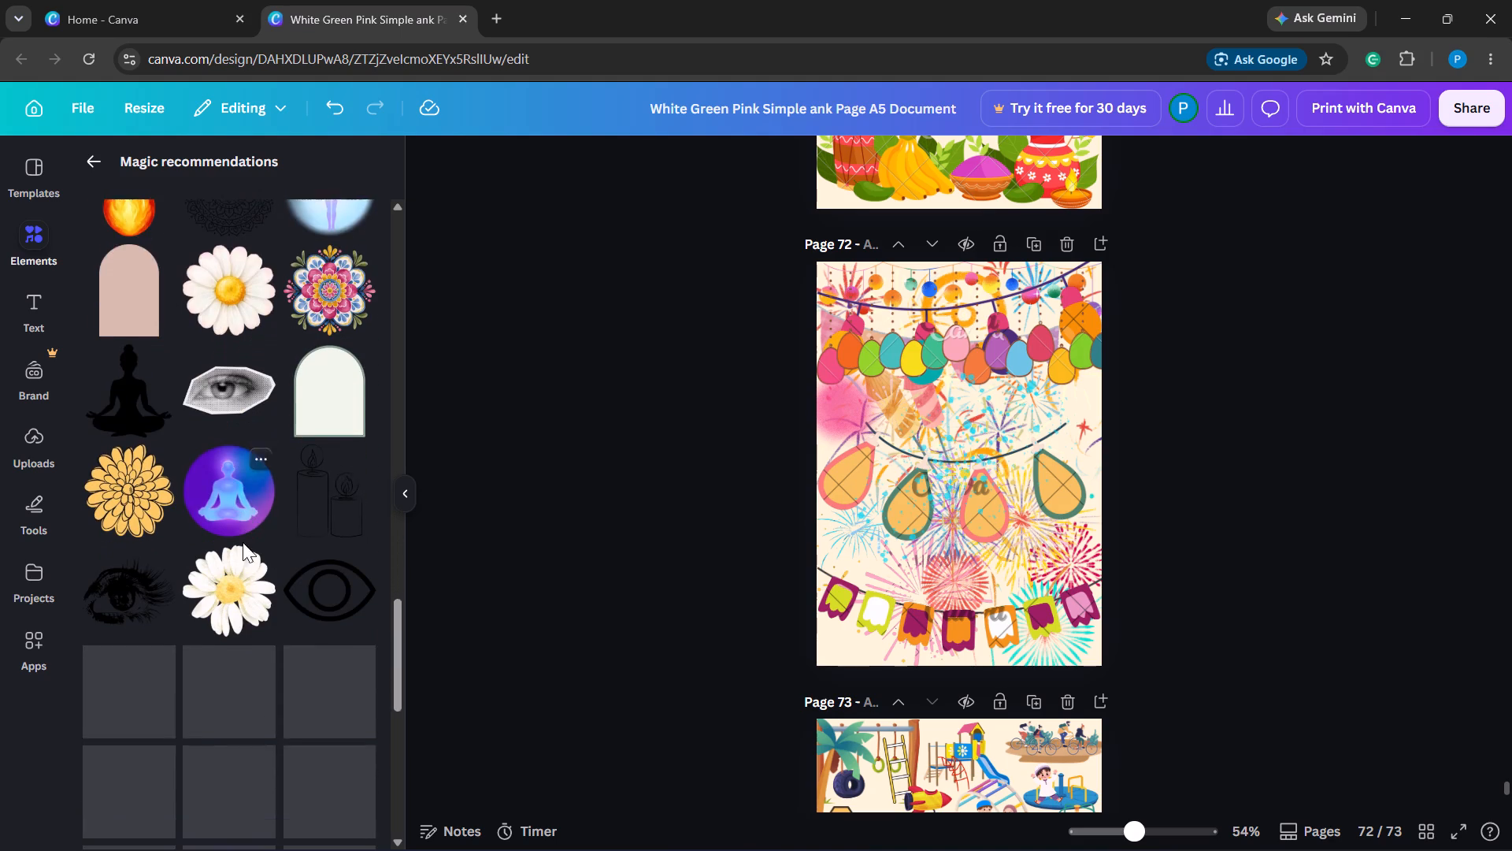
pyautogui.scroll(-5, 243, 542)
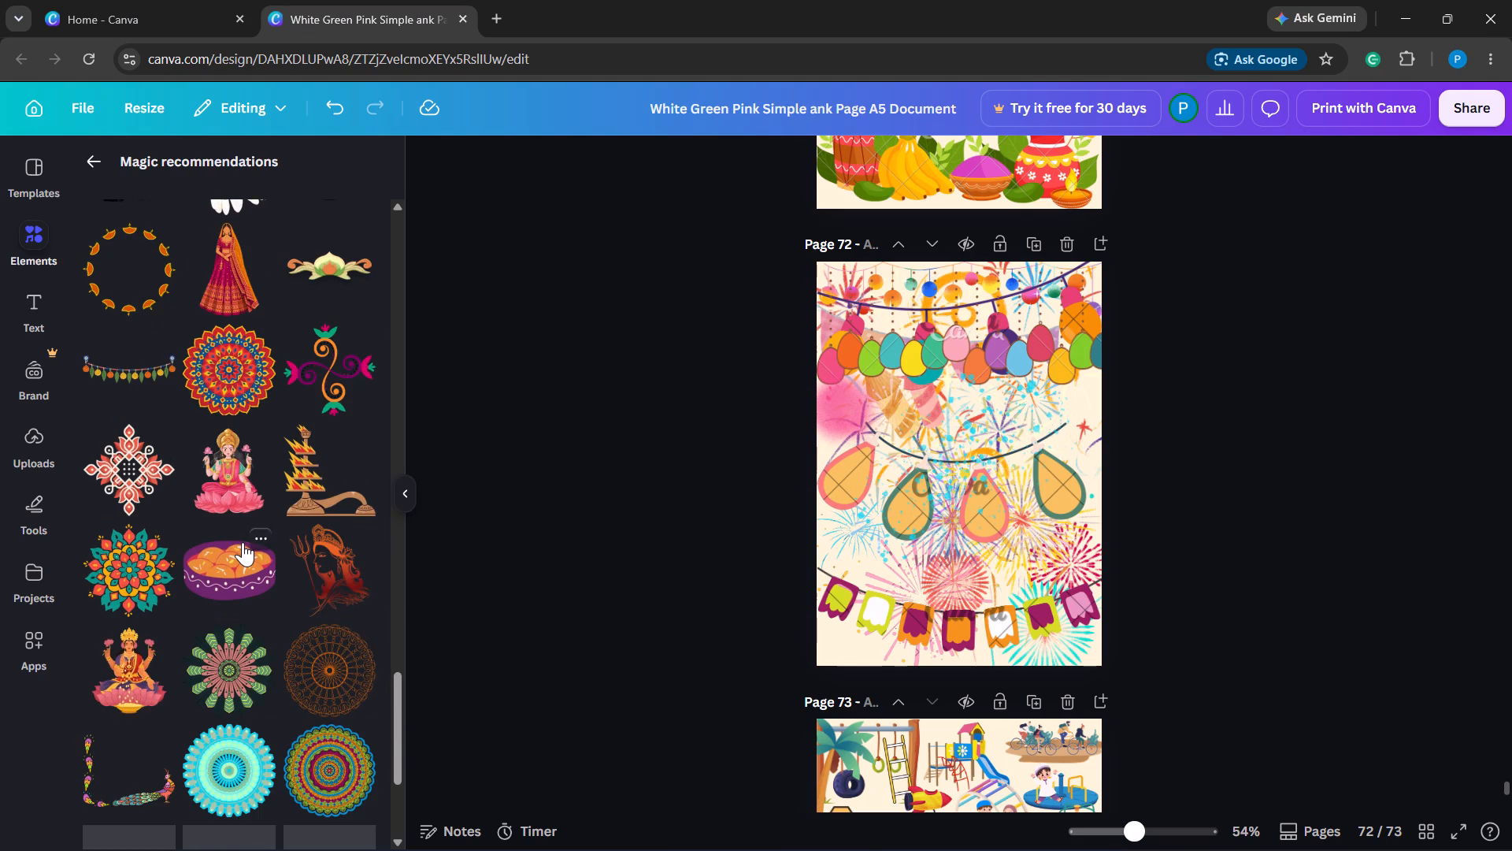
pyautogui.scroll(-7, 261, 698)
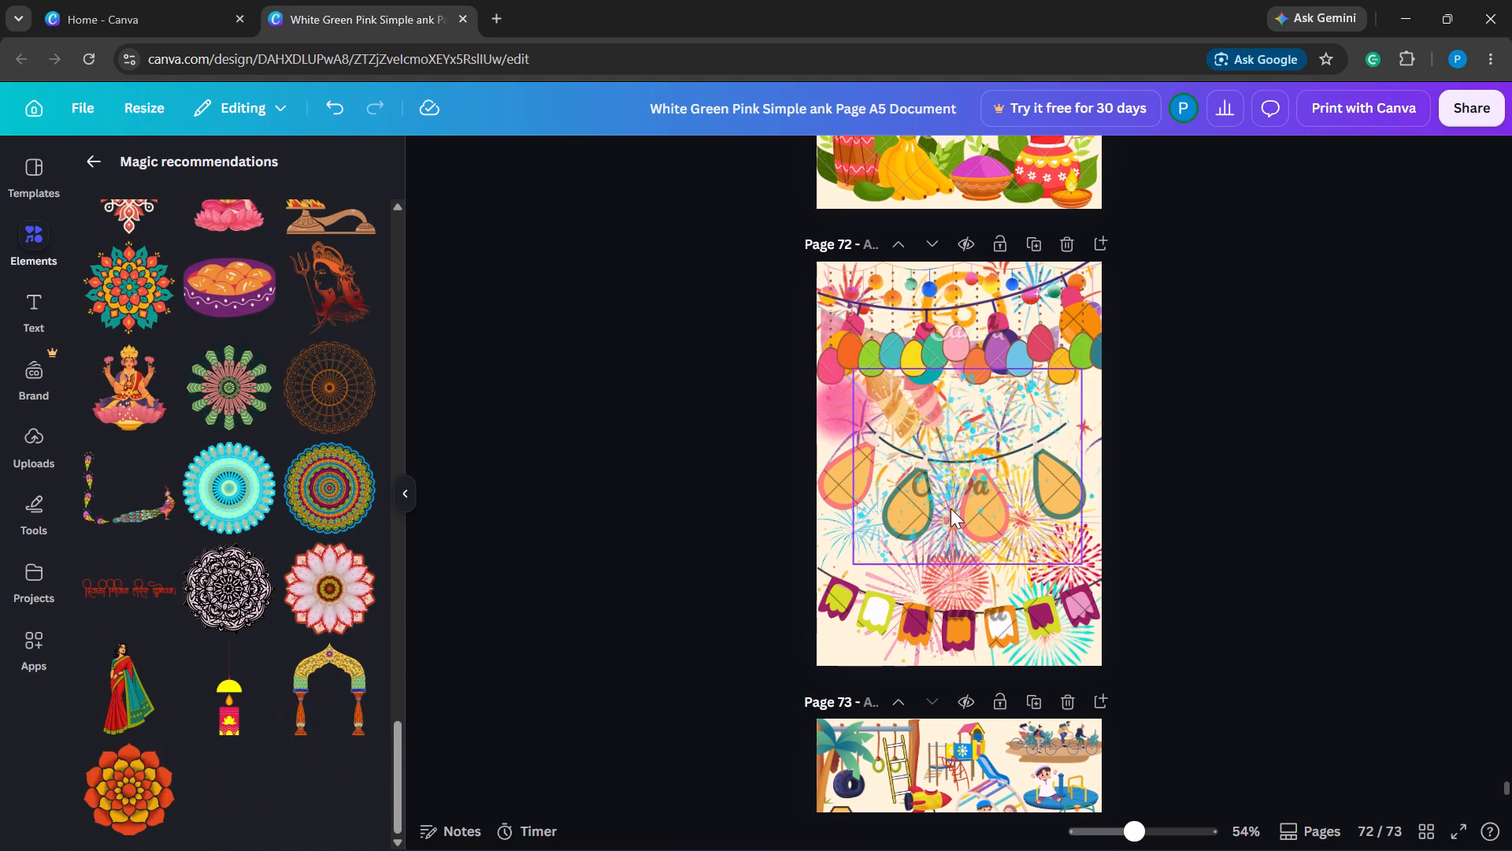
# Go to page 71 and look back through the Indian festival recommendations for graphics that suit its puja decorations.
pyautogui.scroll(-4, 951, 508)
pyautogui.scroll(9, 951, 508)
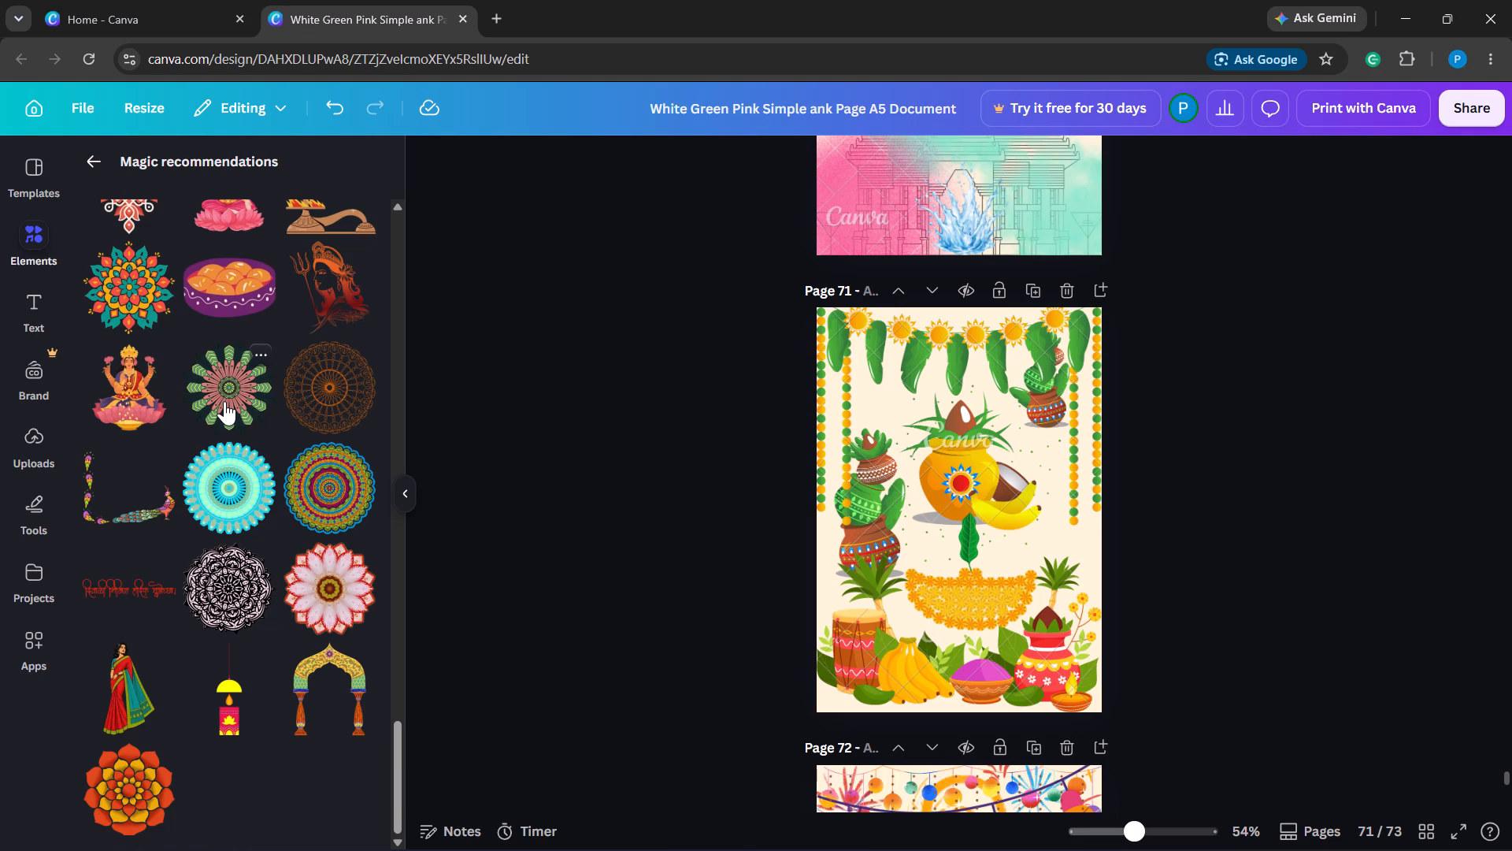
pyautogui.scroll(5, 224, 401)
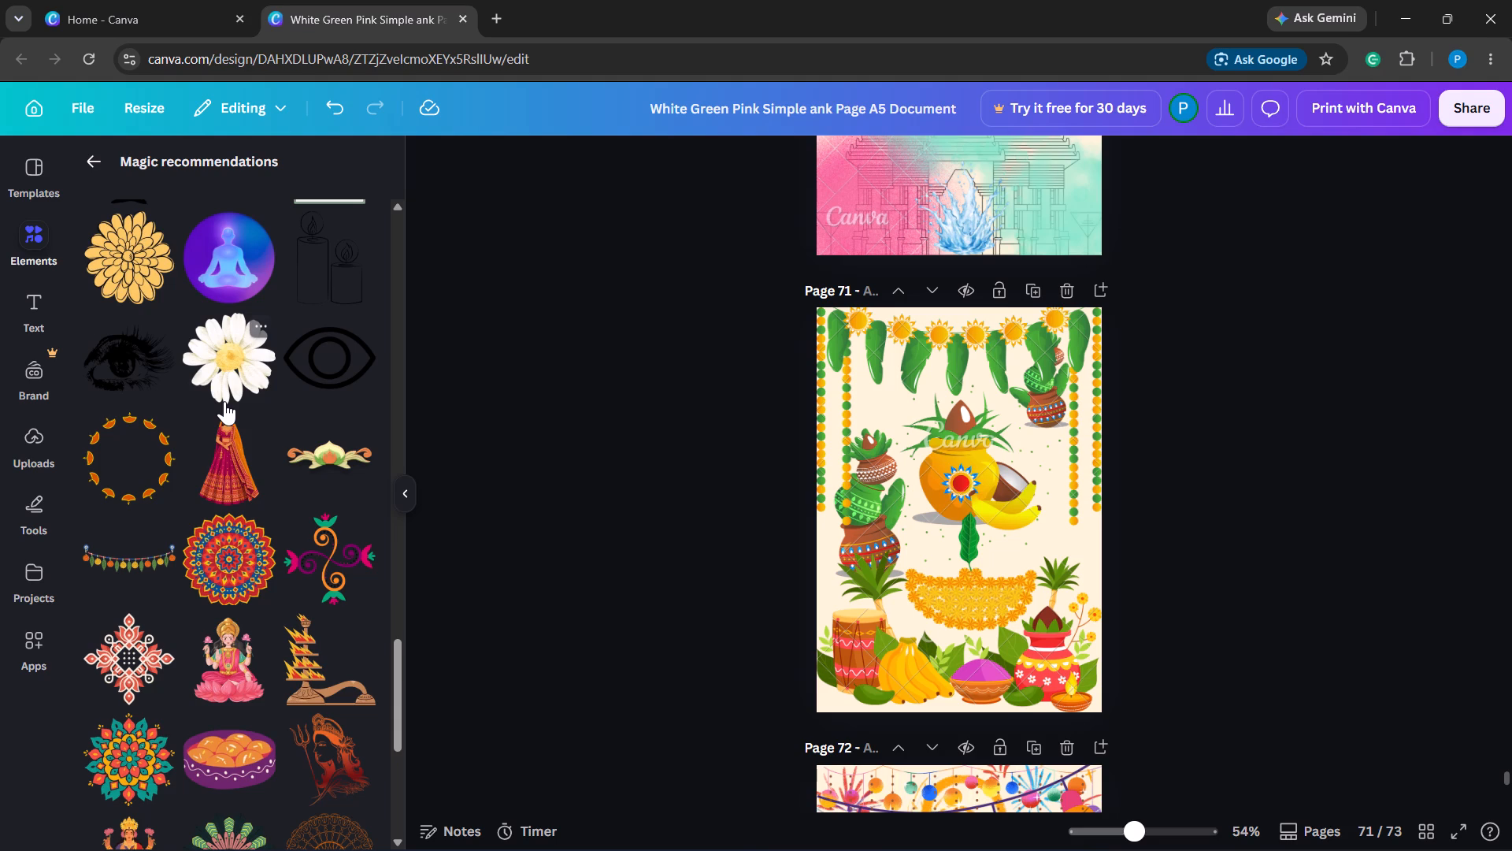
pyautogui.scroll(4, 206, 247)
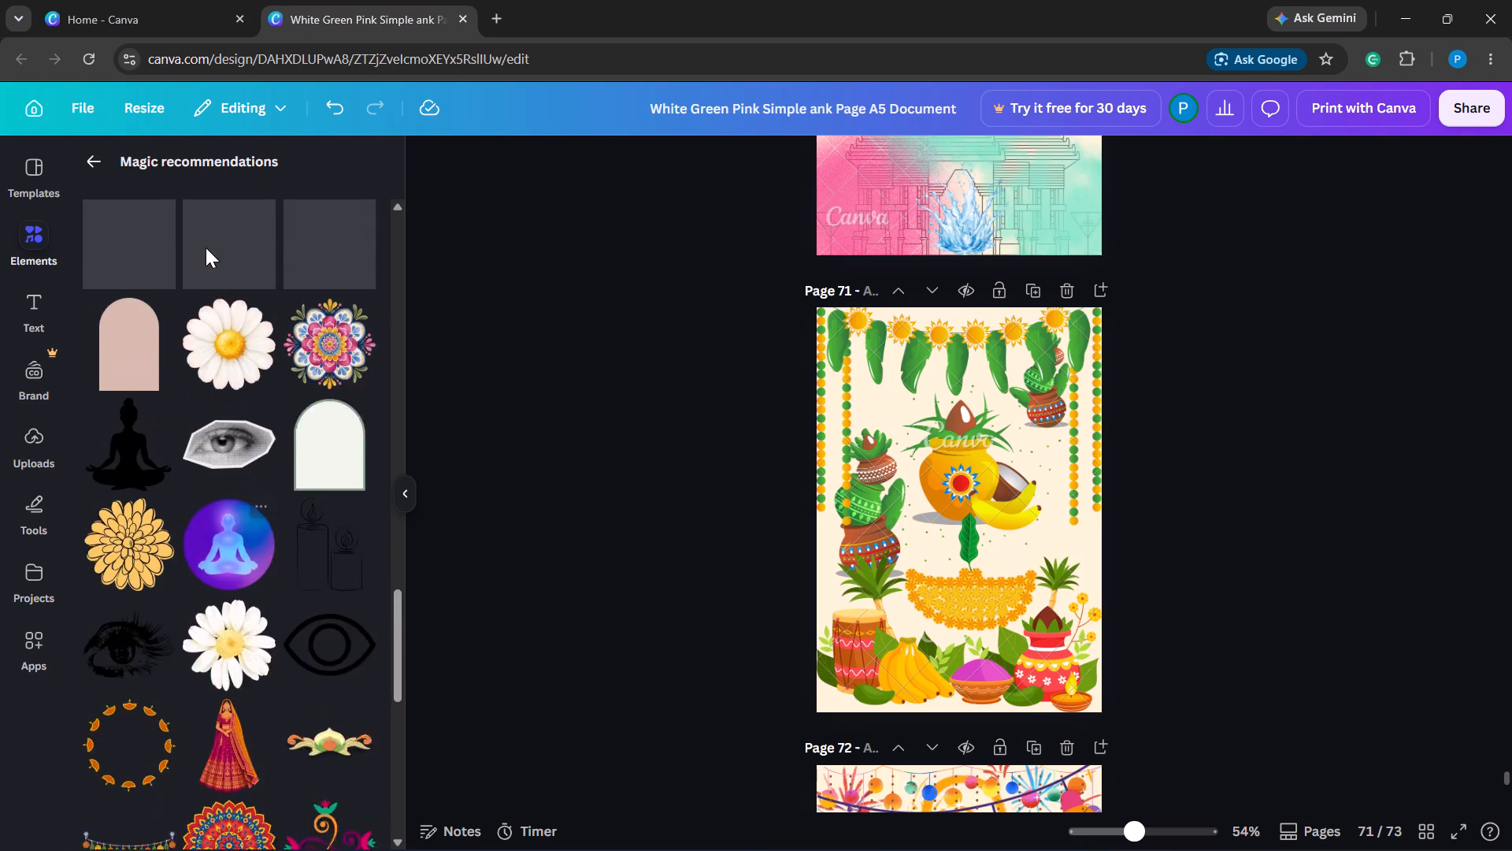
pyautogui.scroll(9, 206, 247)
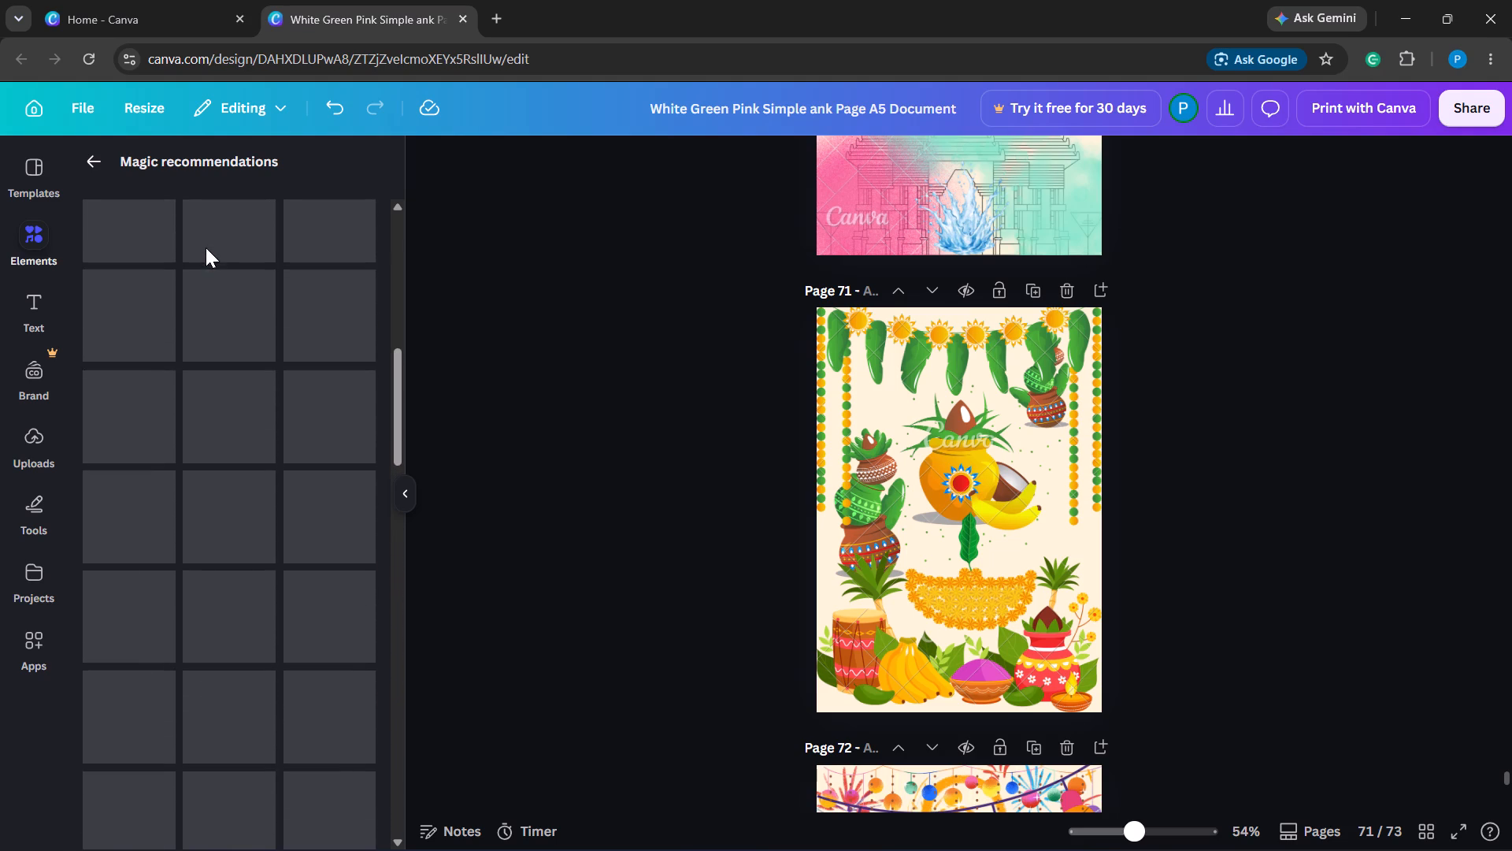
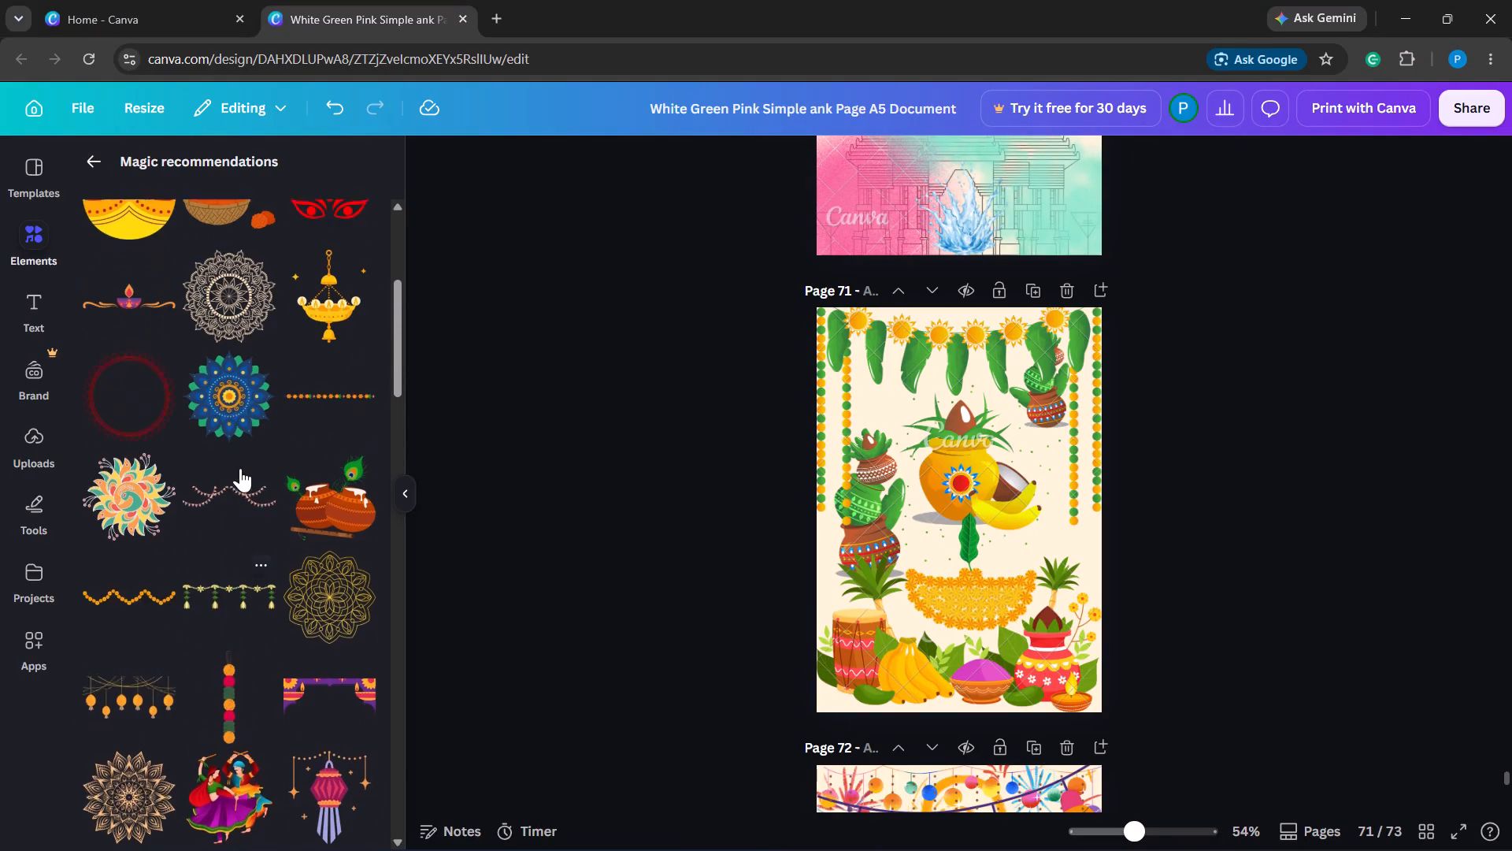
# Add the purple diya ornament with curled side flourishes to page 69 and place it along the page's lower edge, right of centre.
pyautogui.scroll(5, 240, 468)
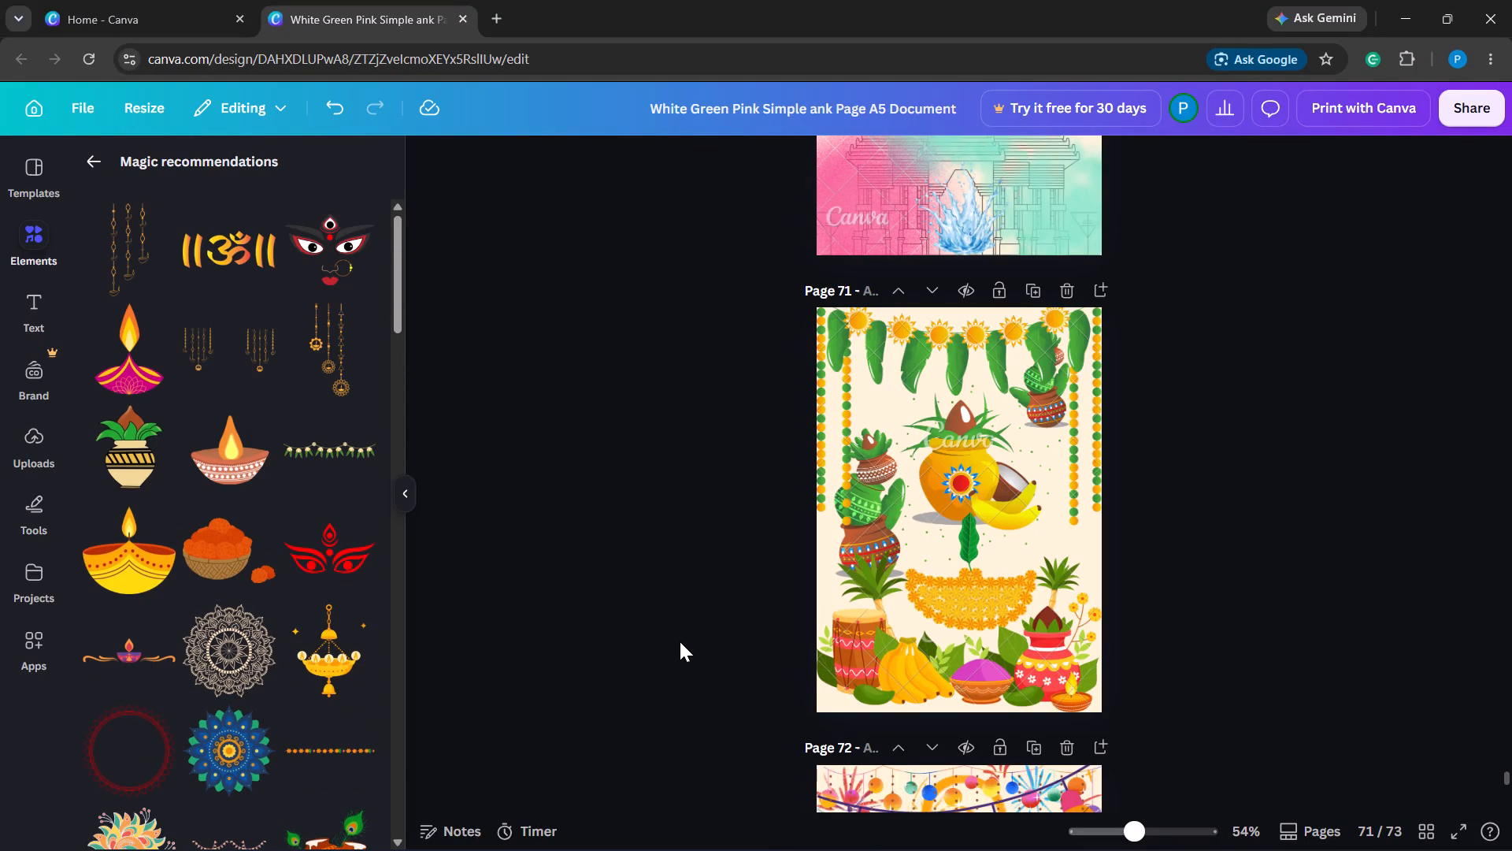
pyautogui.scroll(8, 680, 641)
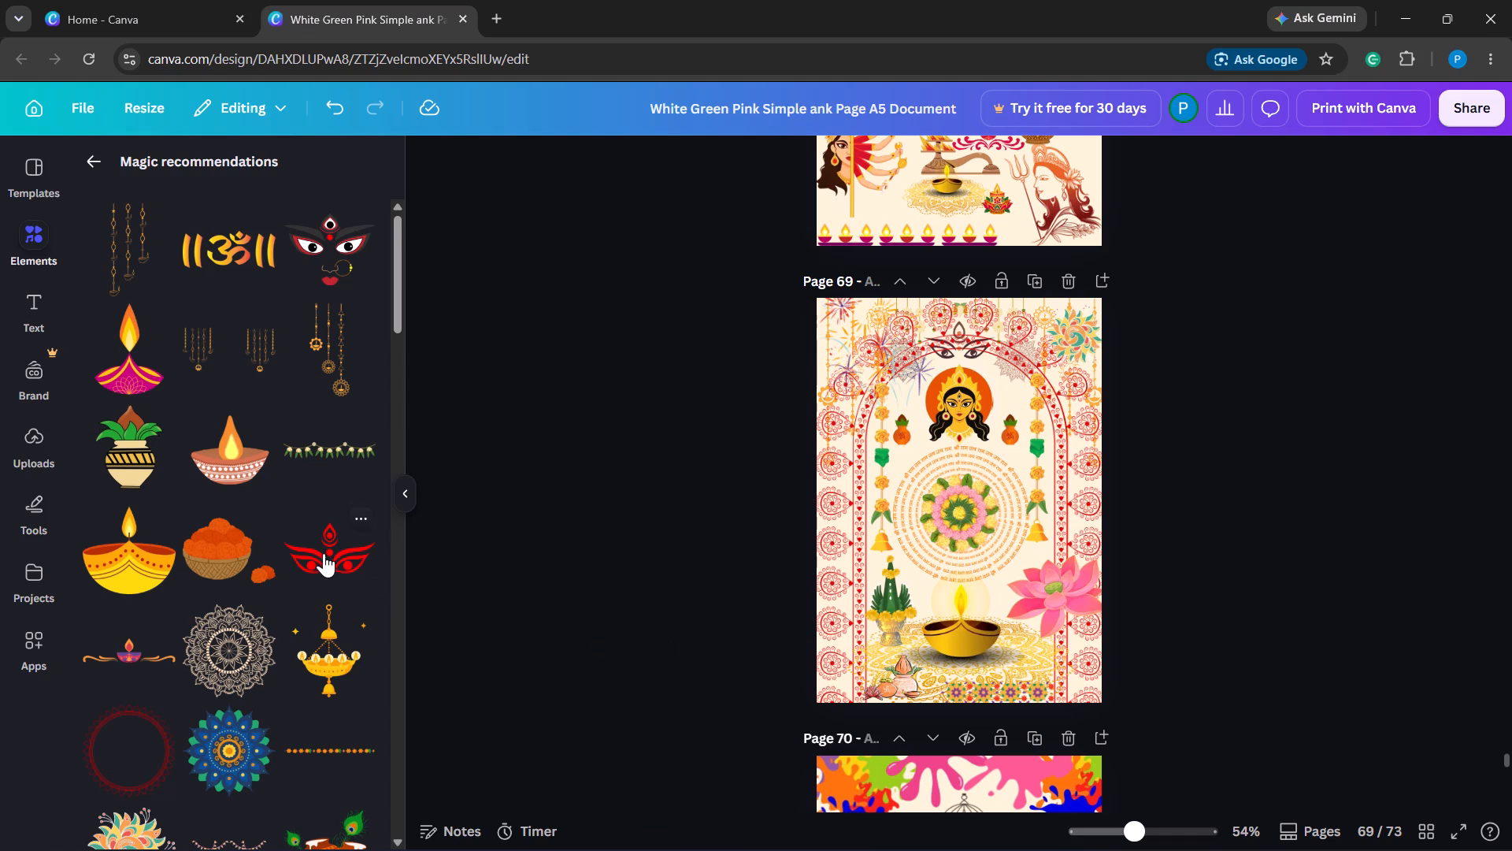
pyautogui.click(136, 654)
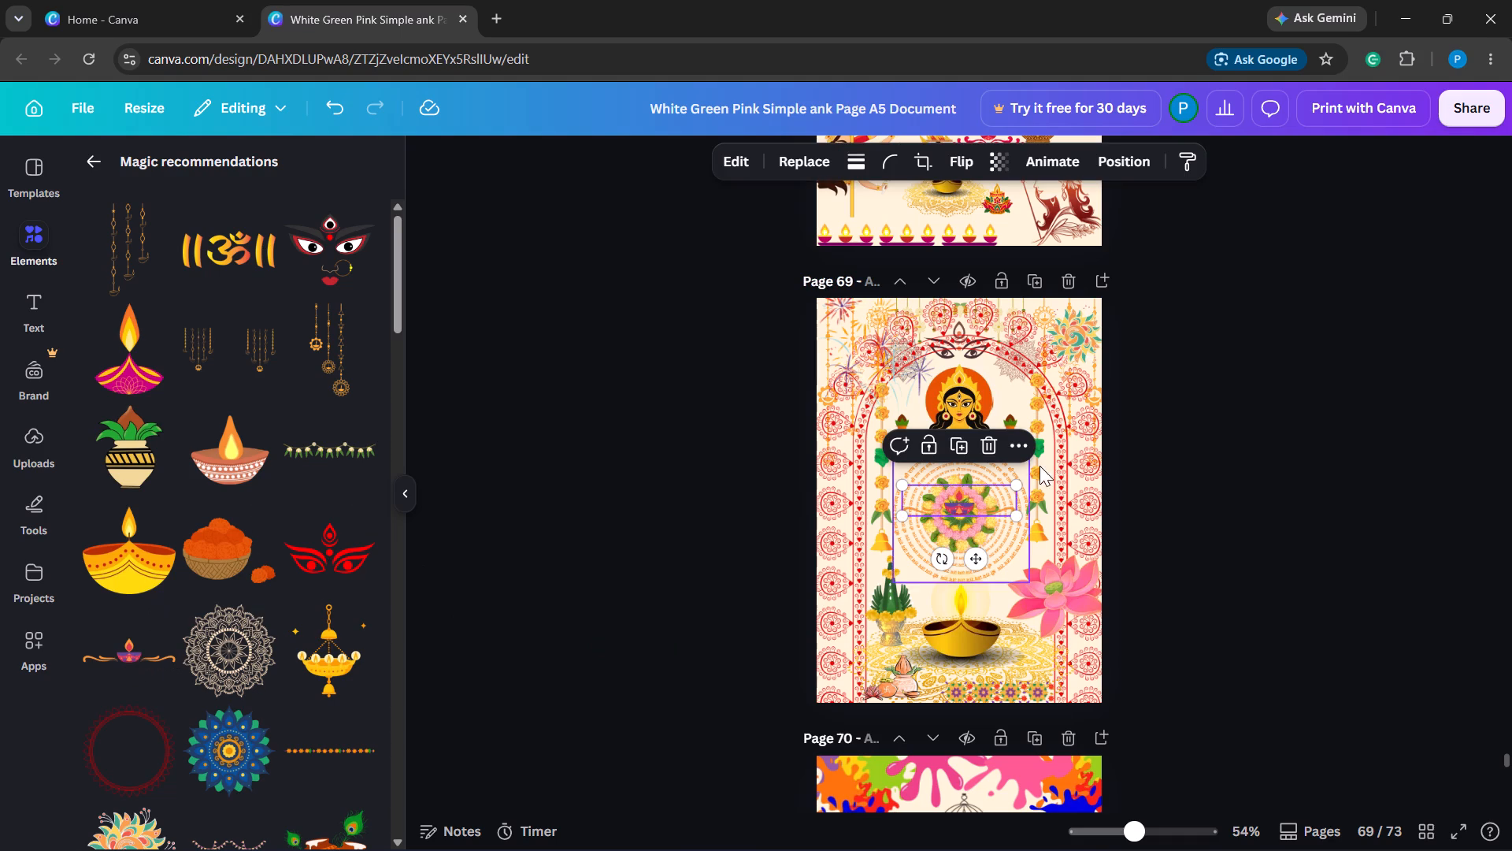
pyautogui.moveTo(979, 506); pyautogui.dragTo(1032, 688)
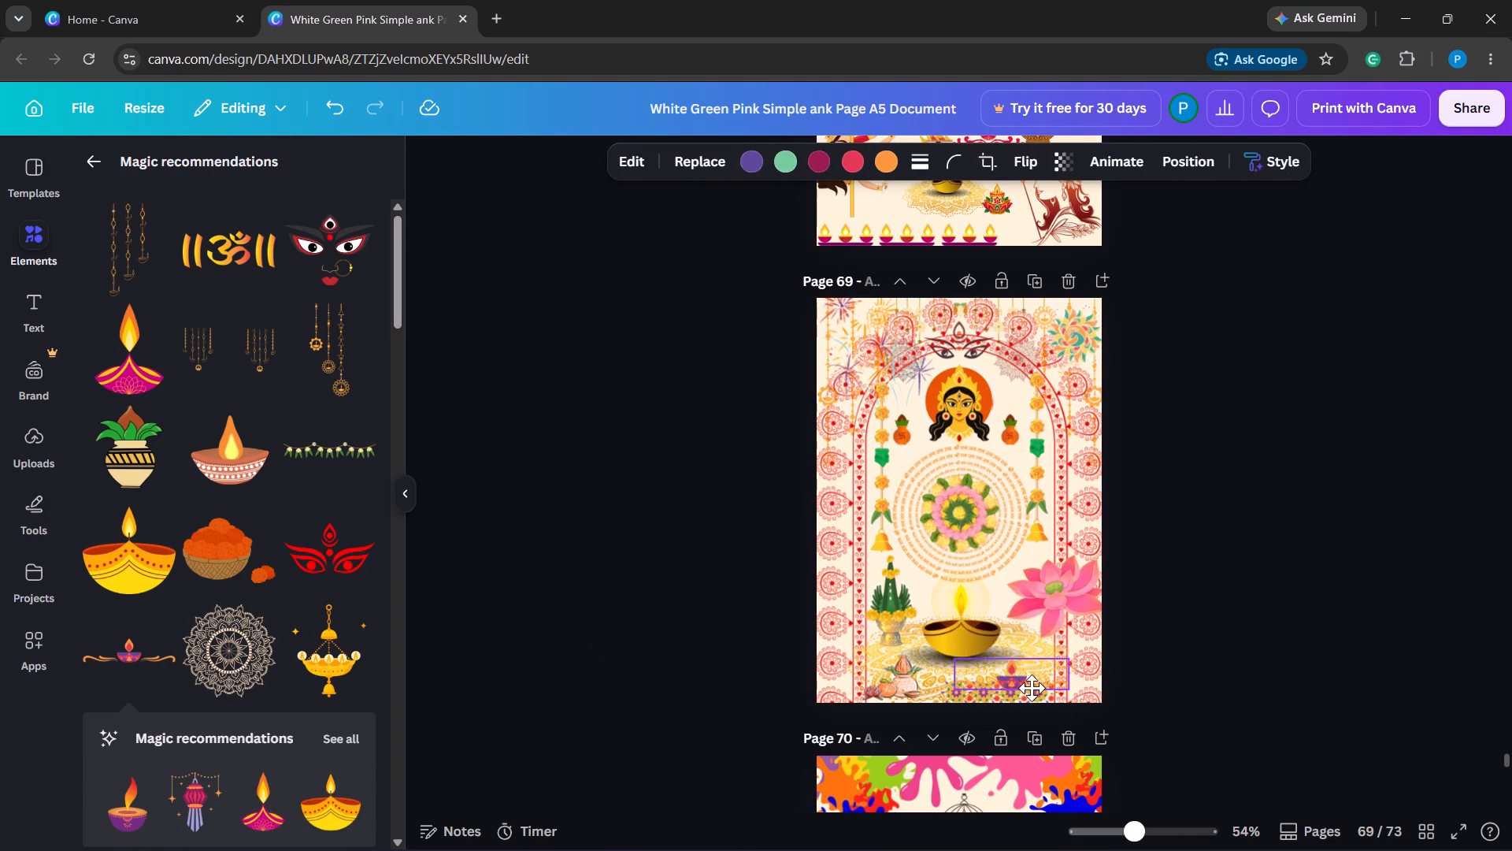
pyautogui.moveTo(1032, 688); pyautogui.dragTo(1030, 686)
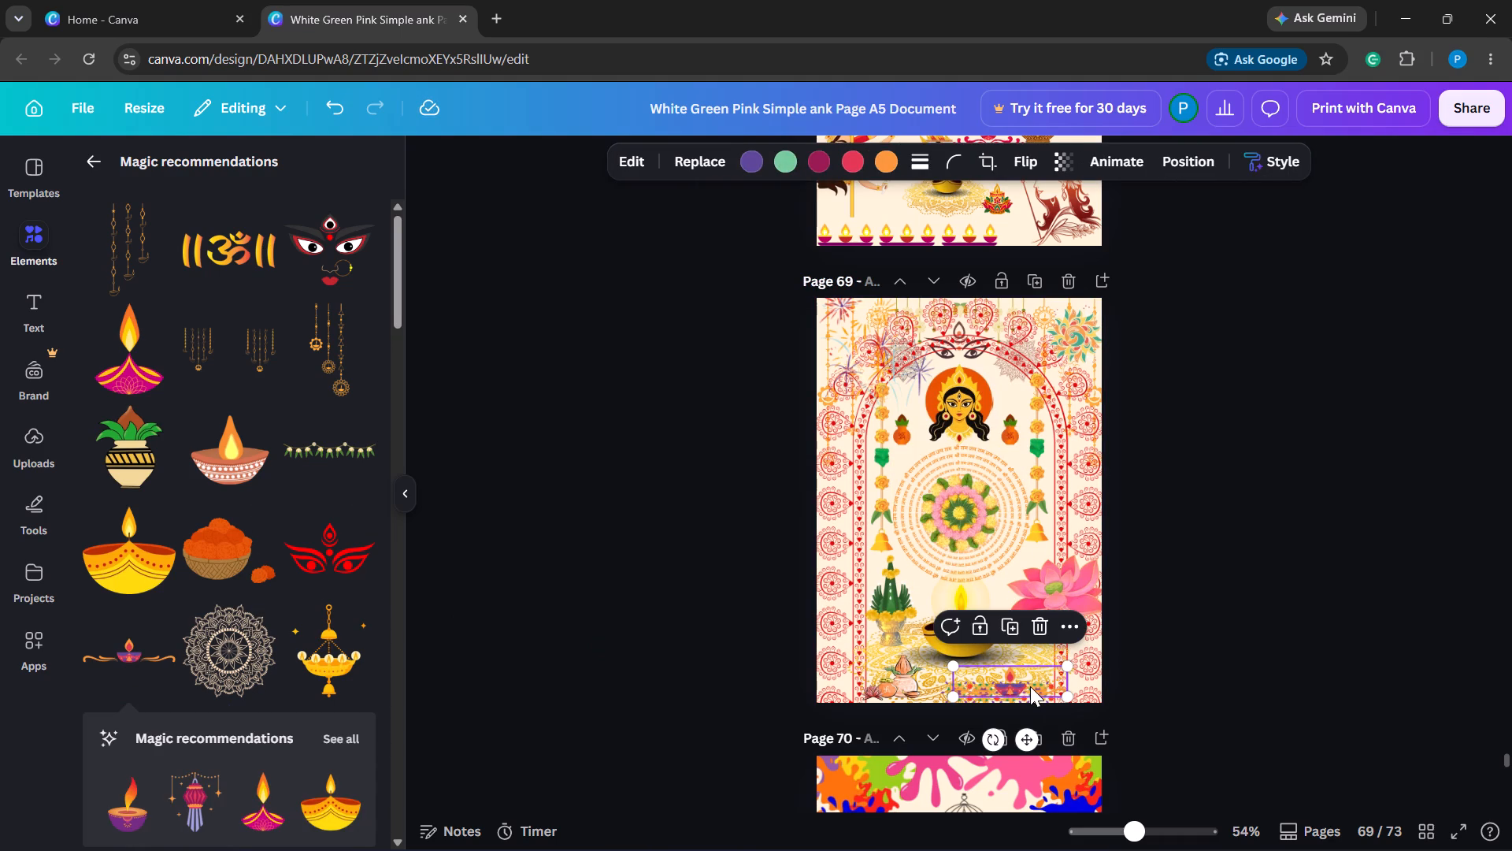
pyautogui.click(652, 795)
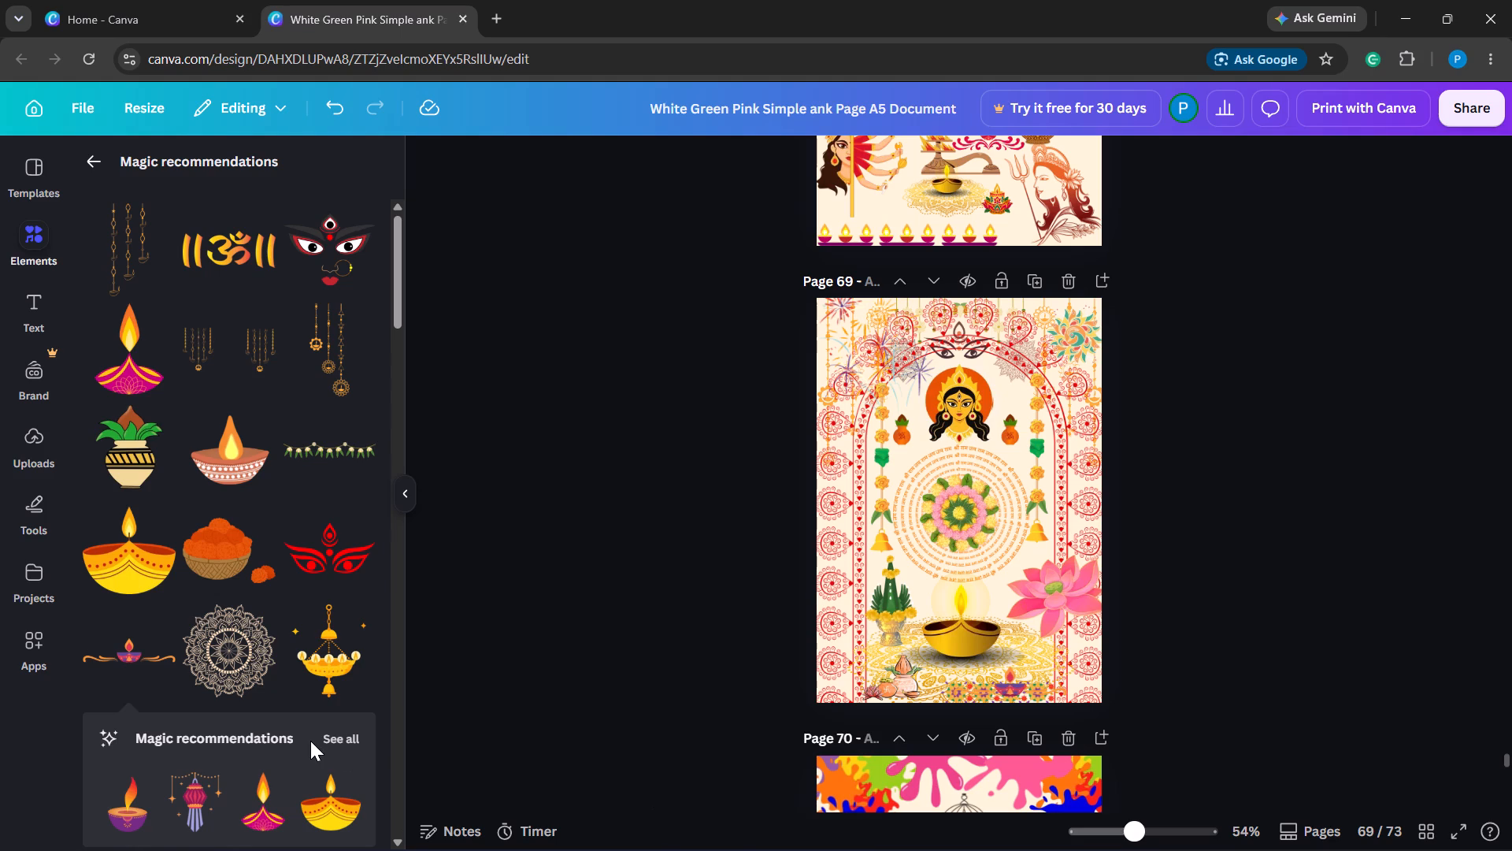
# Add the golden hanging lamp to page 69, shrink it to roughly half size and place it in the page's upper-left corner.
pyautogui.click(313, 658)
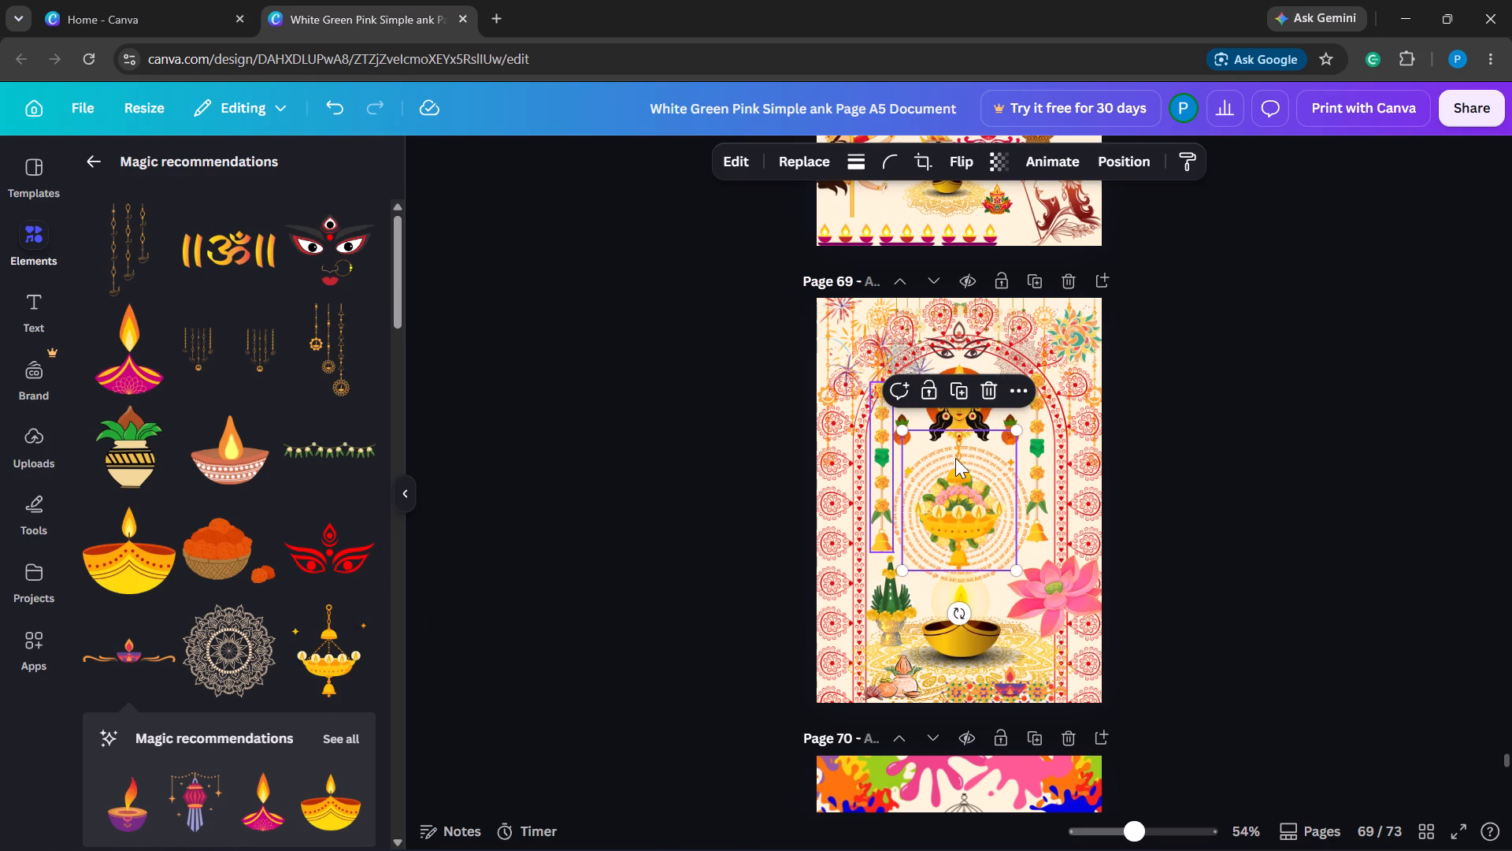
pyautogui.moveTo(945, 474); pyautogui.dragTo(842, 331)
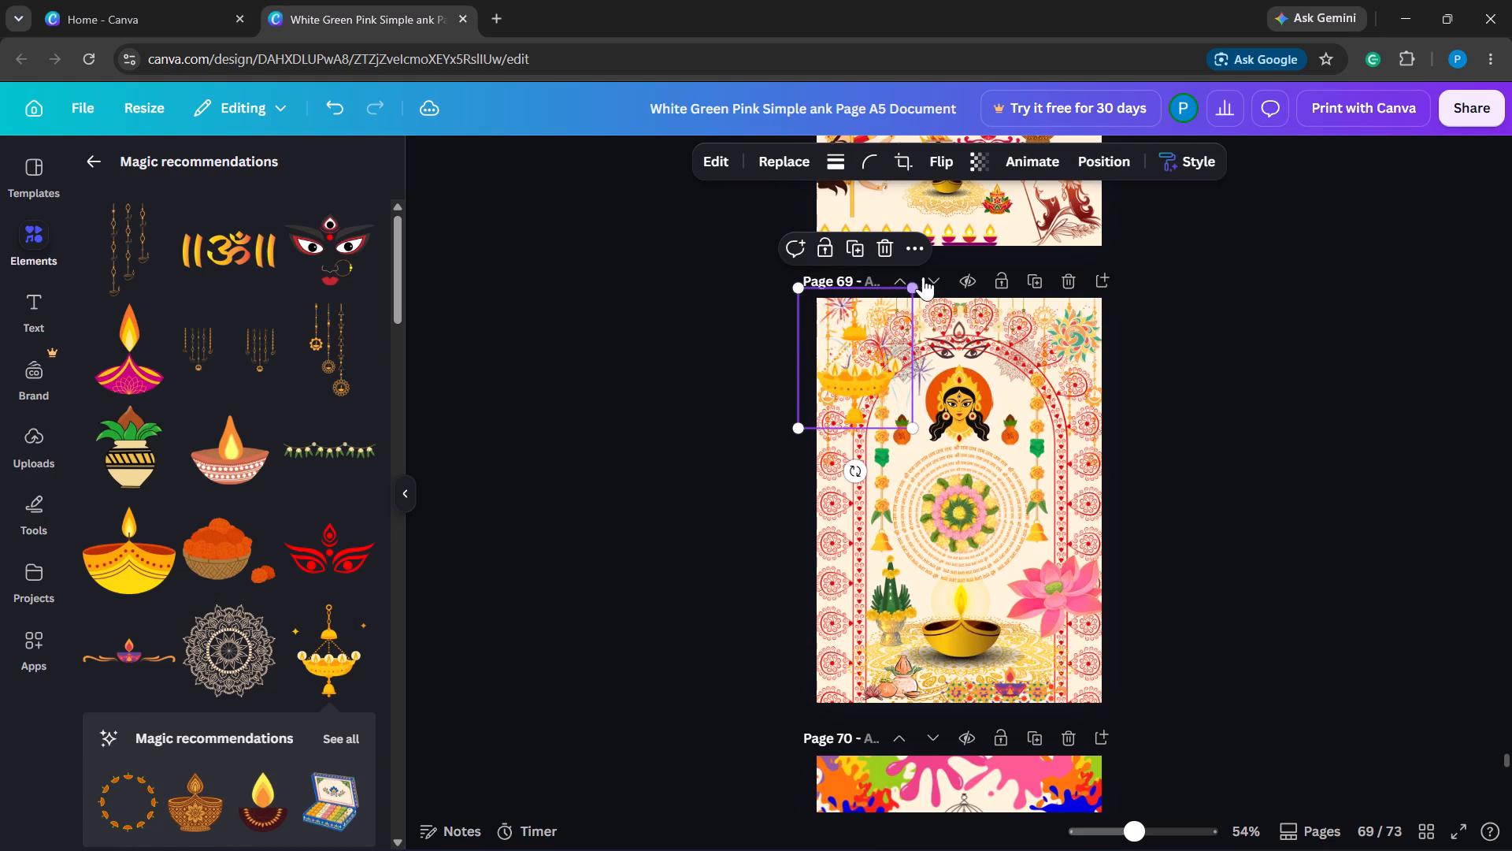
pyautogui.moveTo(914, 291); pyautogui.dragTo(877, 362)
pyautogui.moveTo(835, 394); pyautogui.dragTo(863, 335)
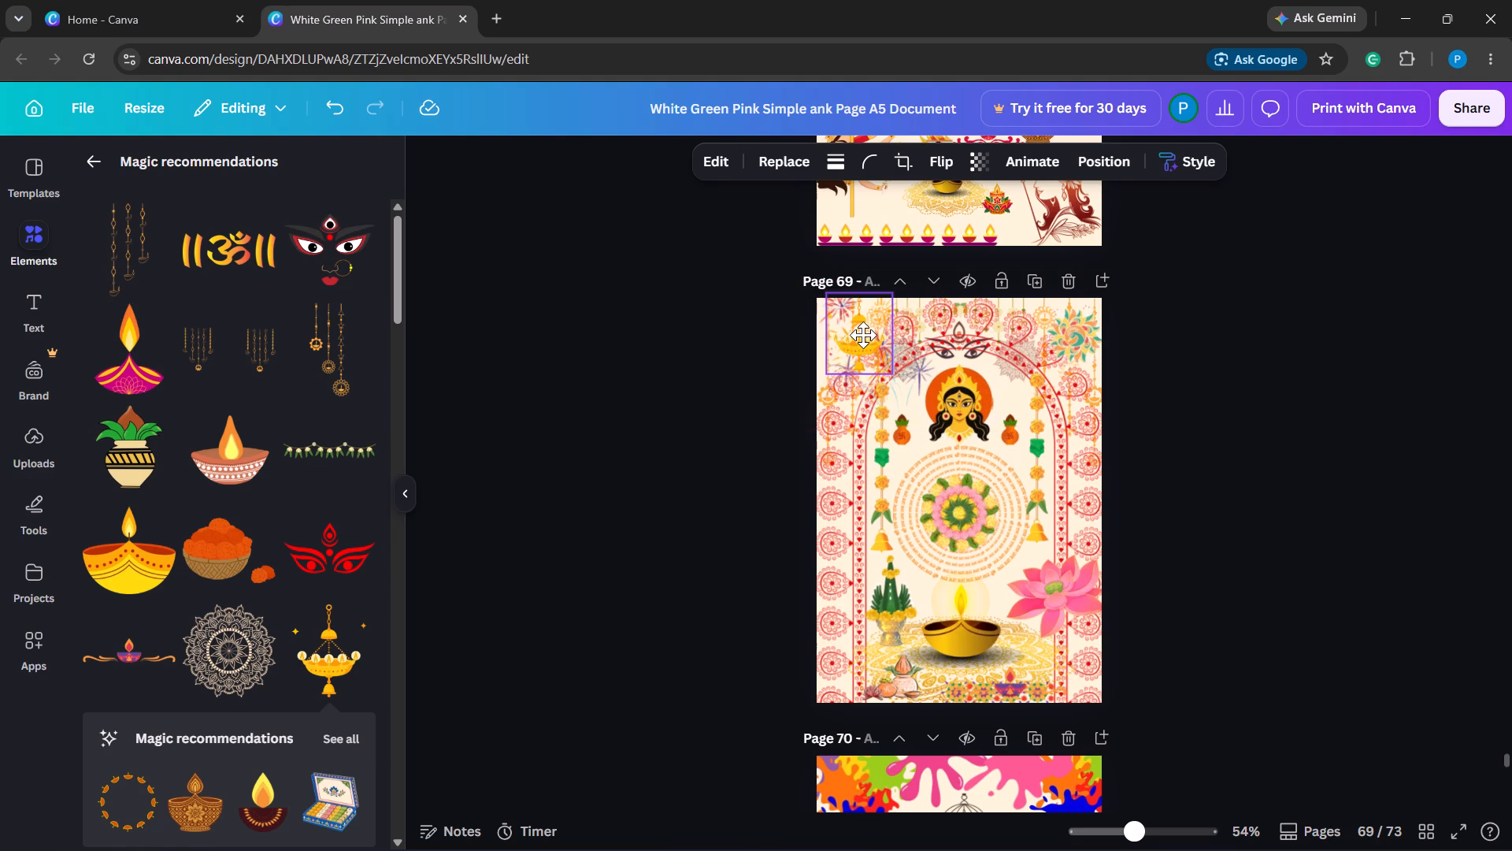
pyautogui.moveTo(863, 335); pyautogui.dragTo(867, 345)
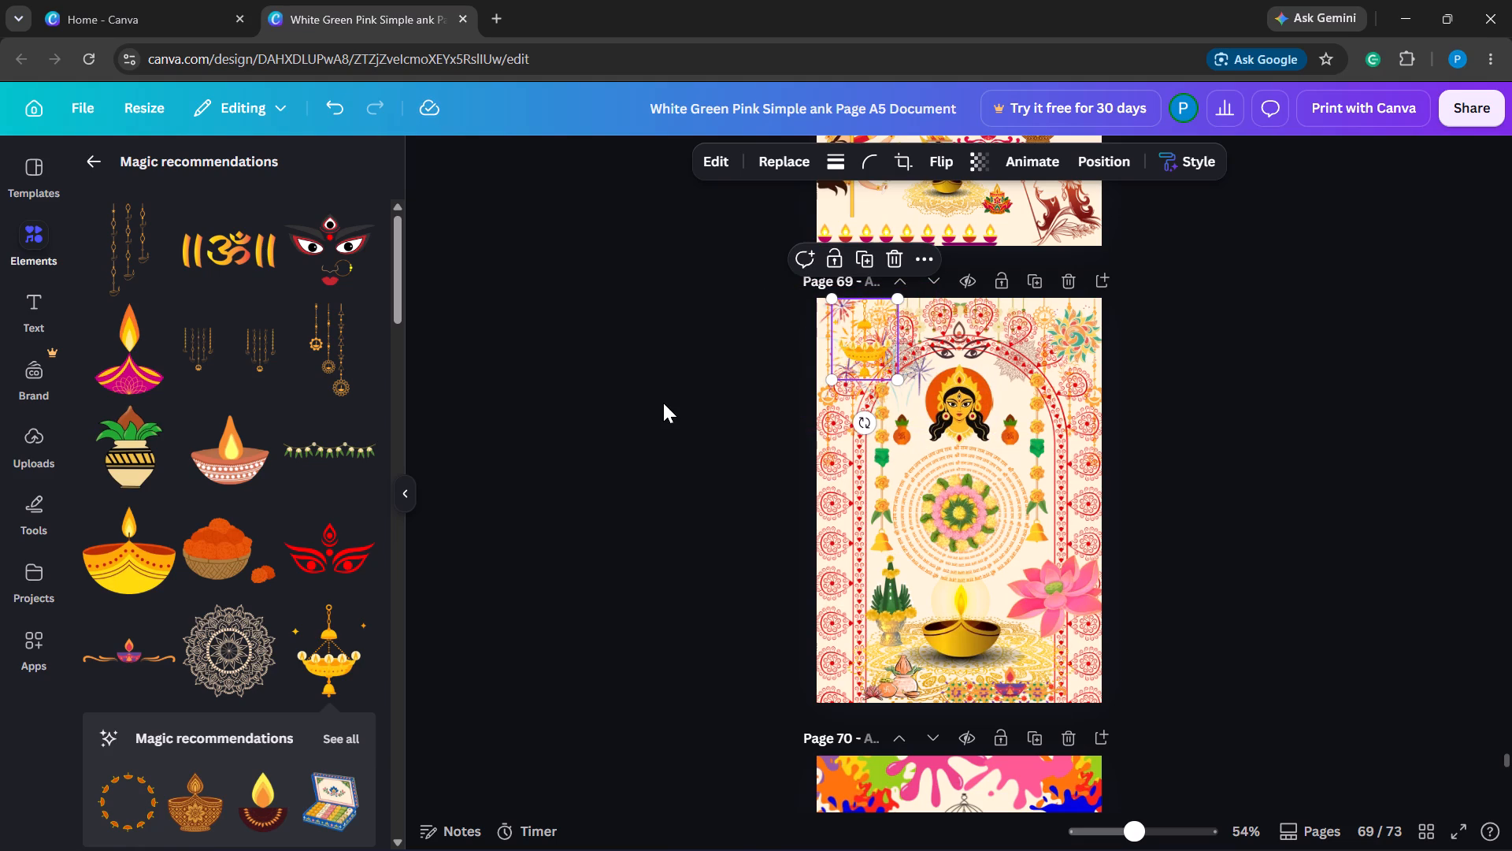
# Open the full recommendations for the hanging lamp and add the brown line mandala from them to the centre of page 69.
pyautogui.scroll(4, 293, 578)
pyautogui.scroll(-3, 293, 578)
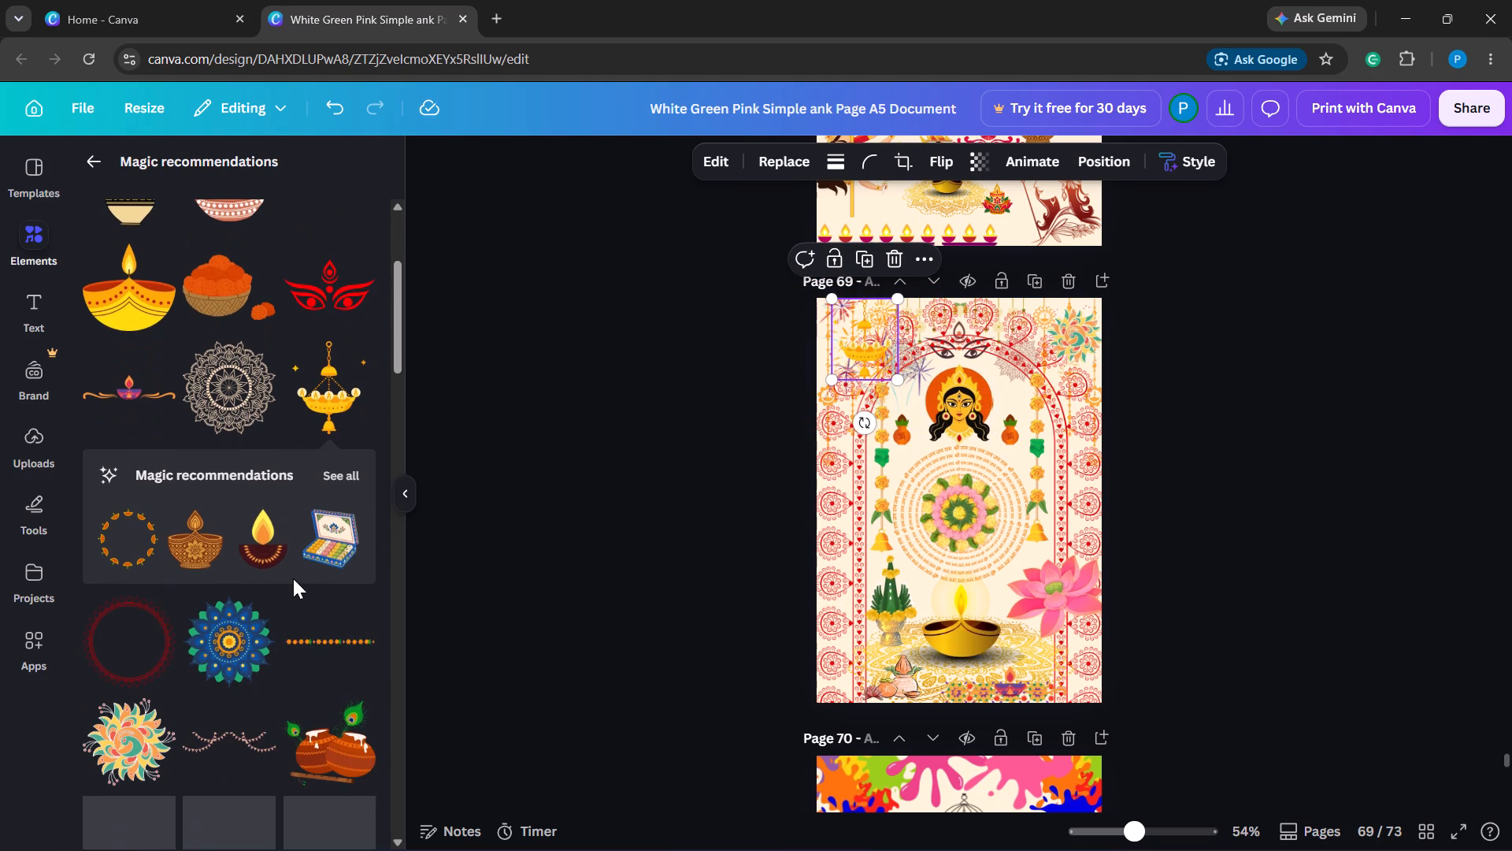
pyautogui.click(342, 480)
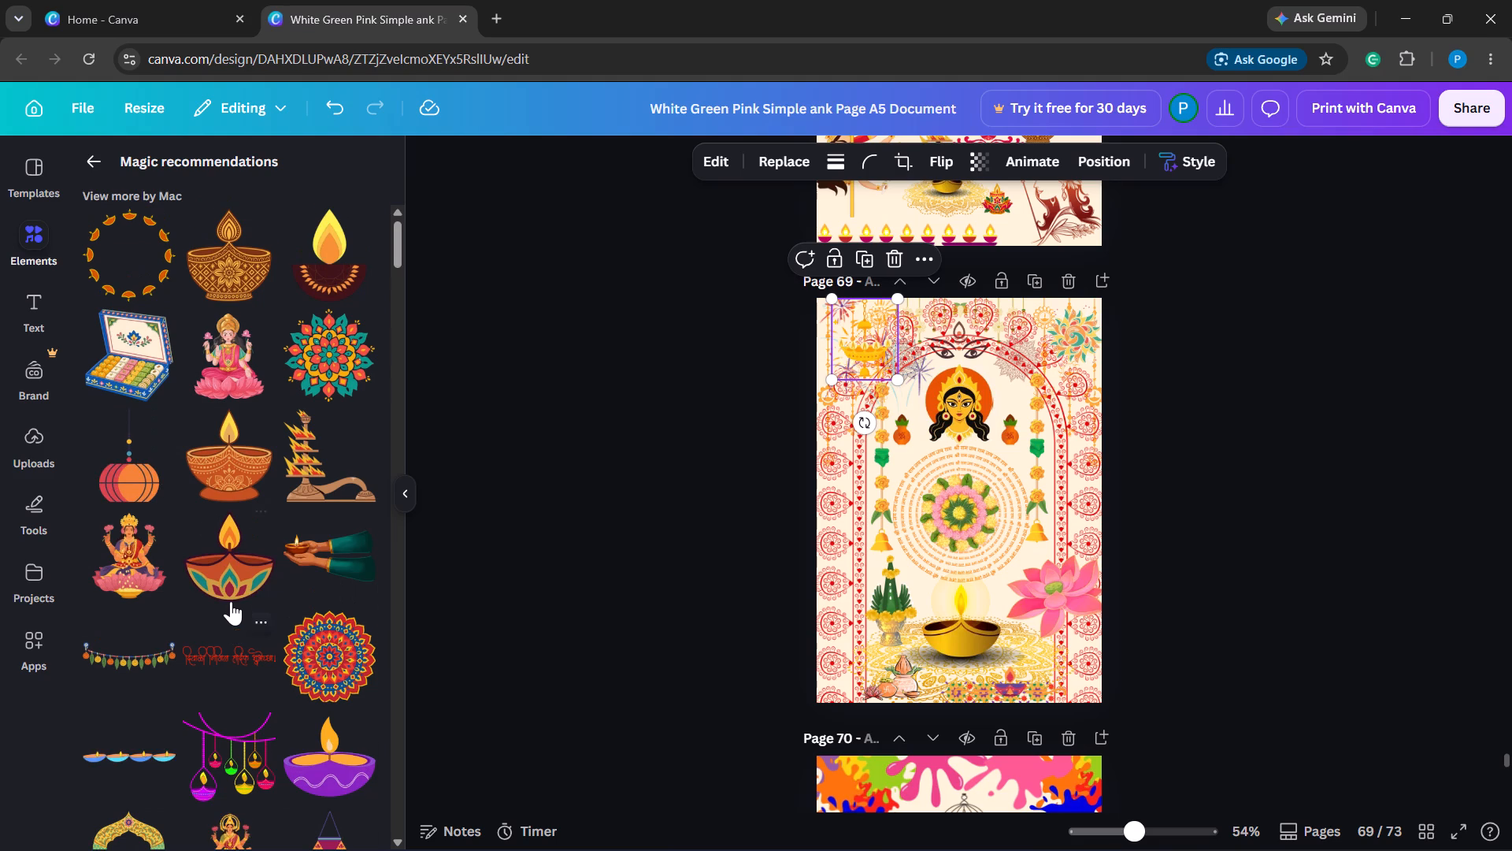
pyautogui.scroll(-4, 231, 601)
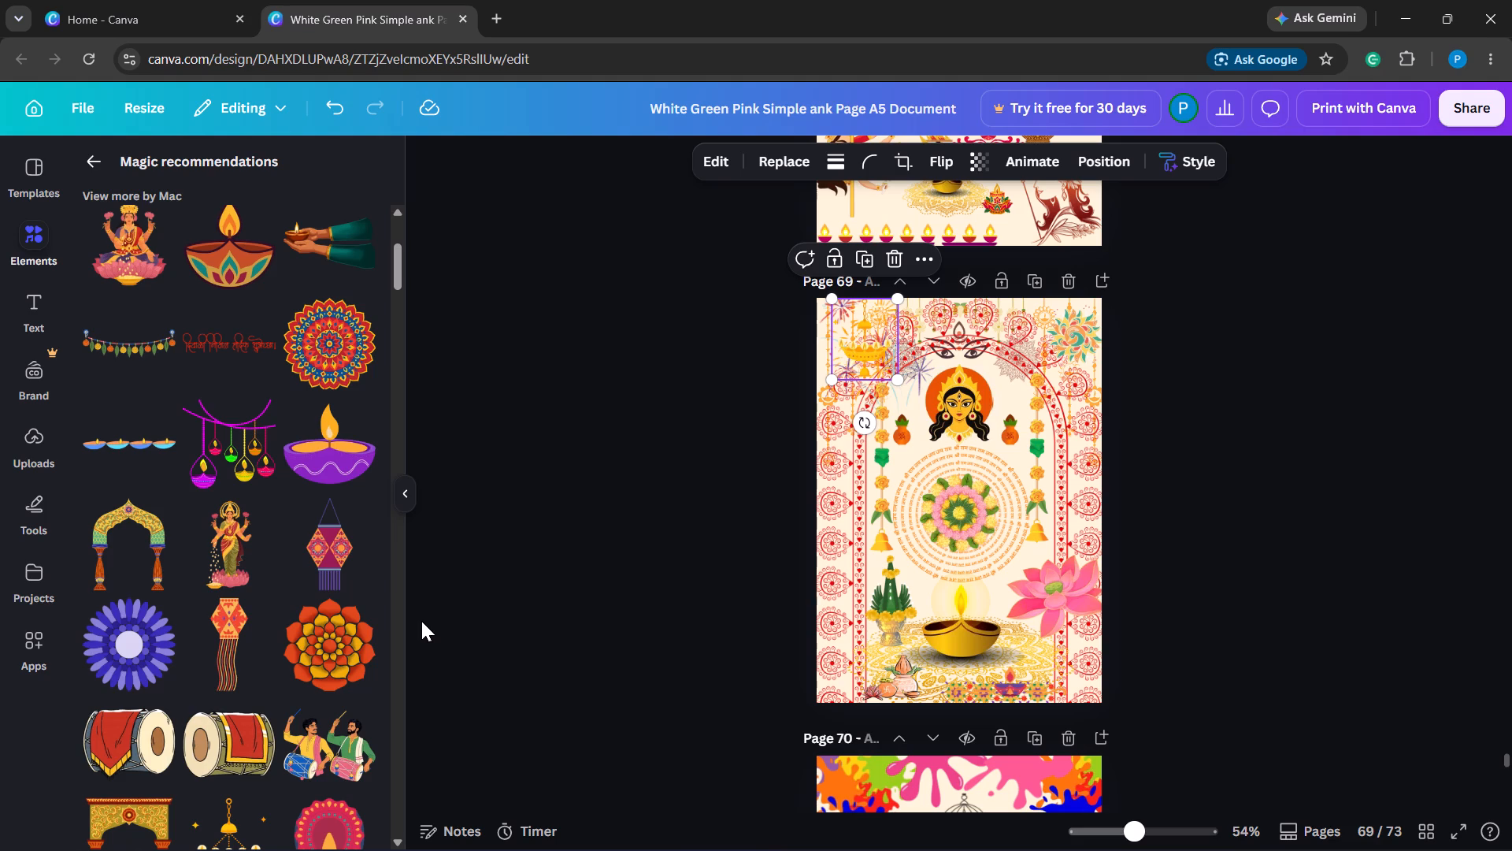
pyautogui.scroll(-1, 421, 621)
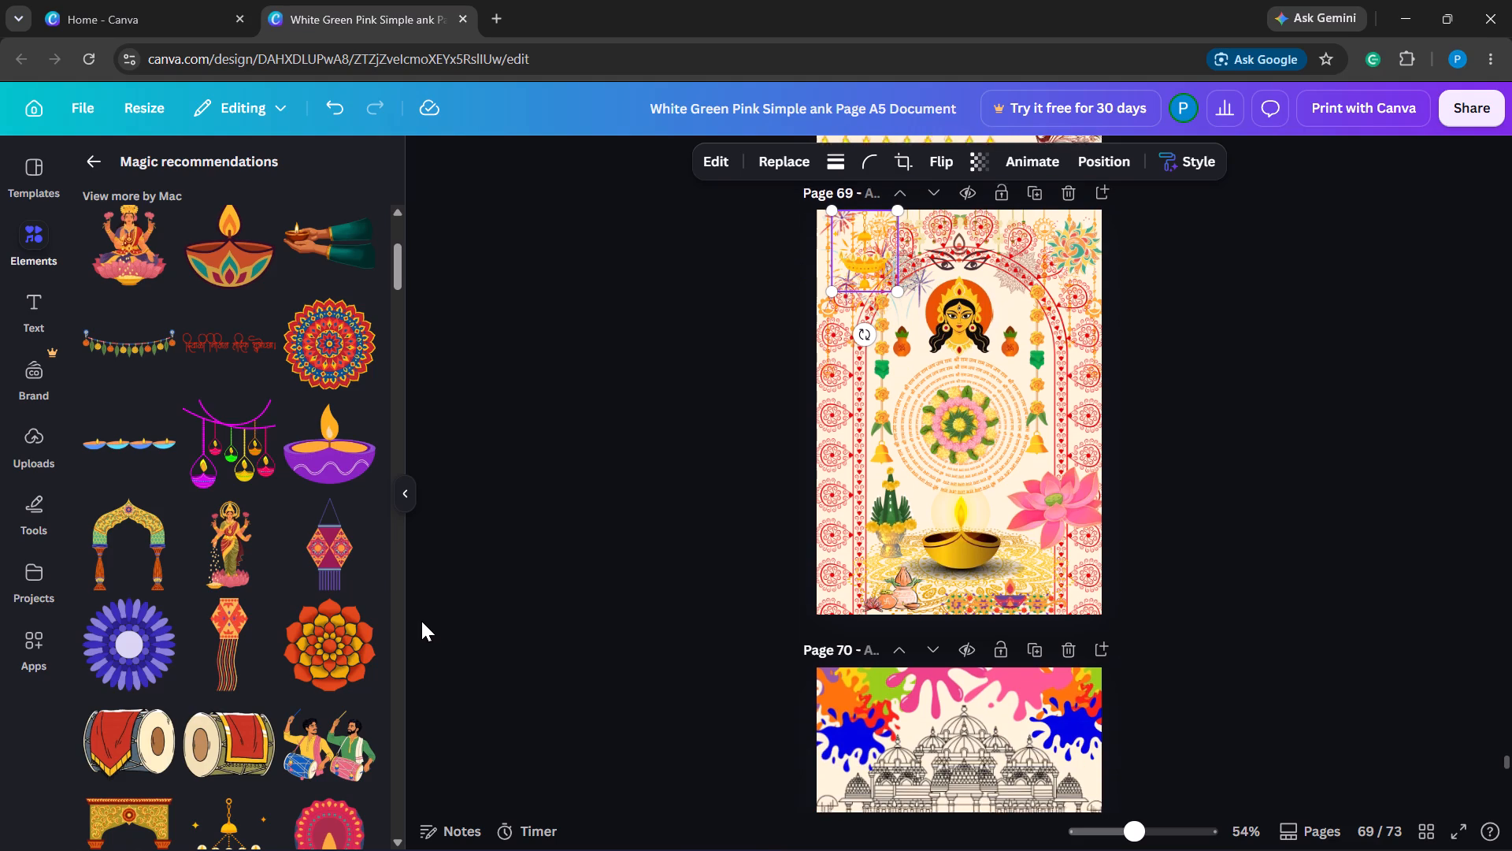
pyautogui.scroll(-1, 421, 621)
pyautogui.scroll(-4, 137, 737)
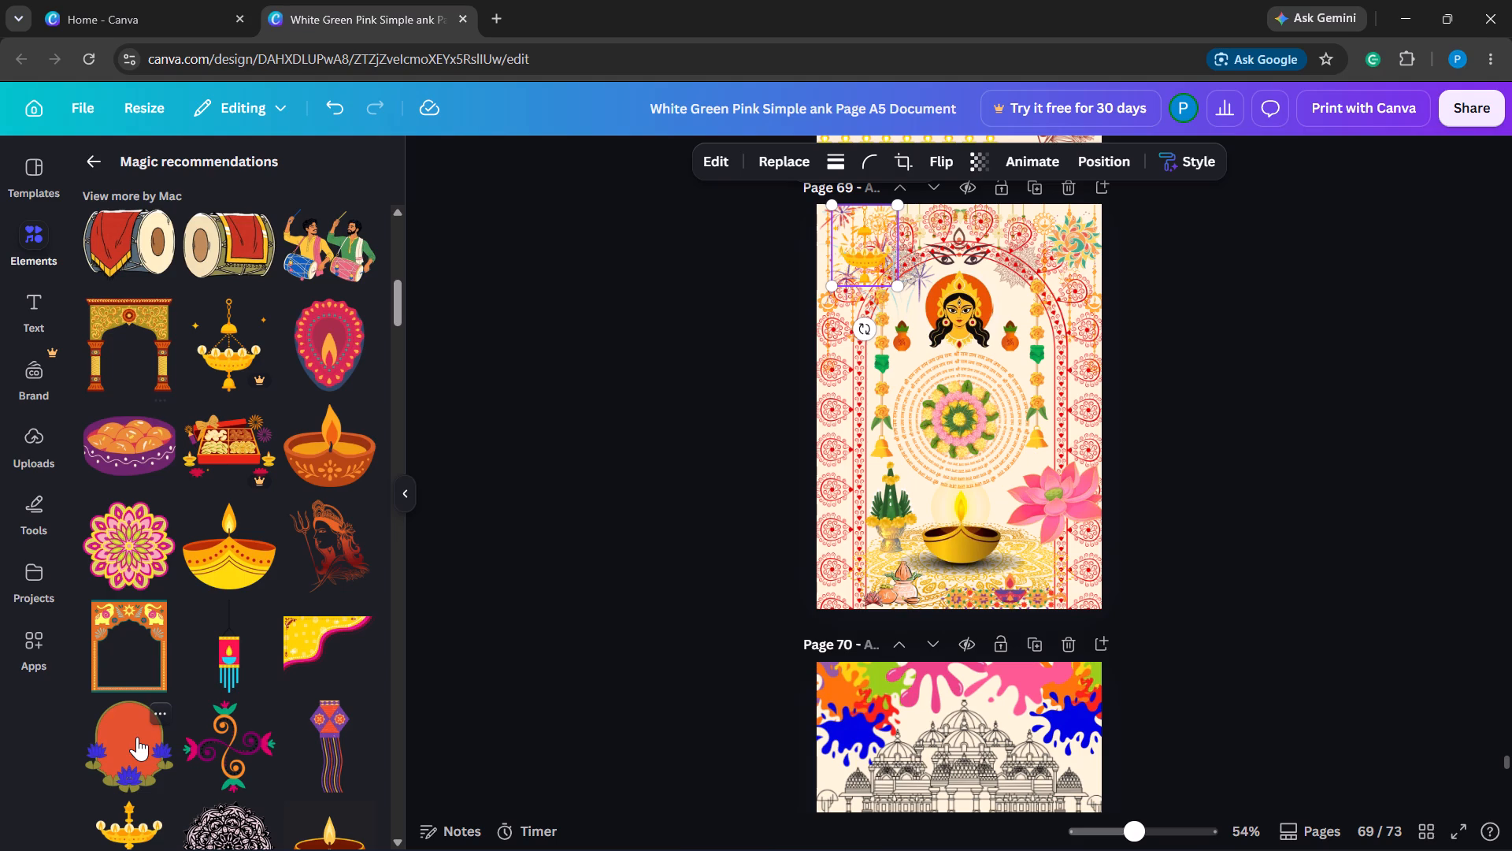
pyautogui.scroll(-2, 137, 737)
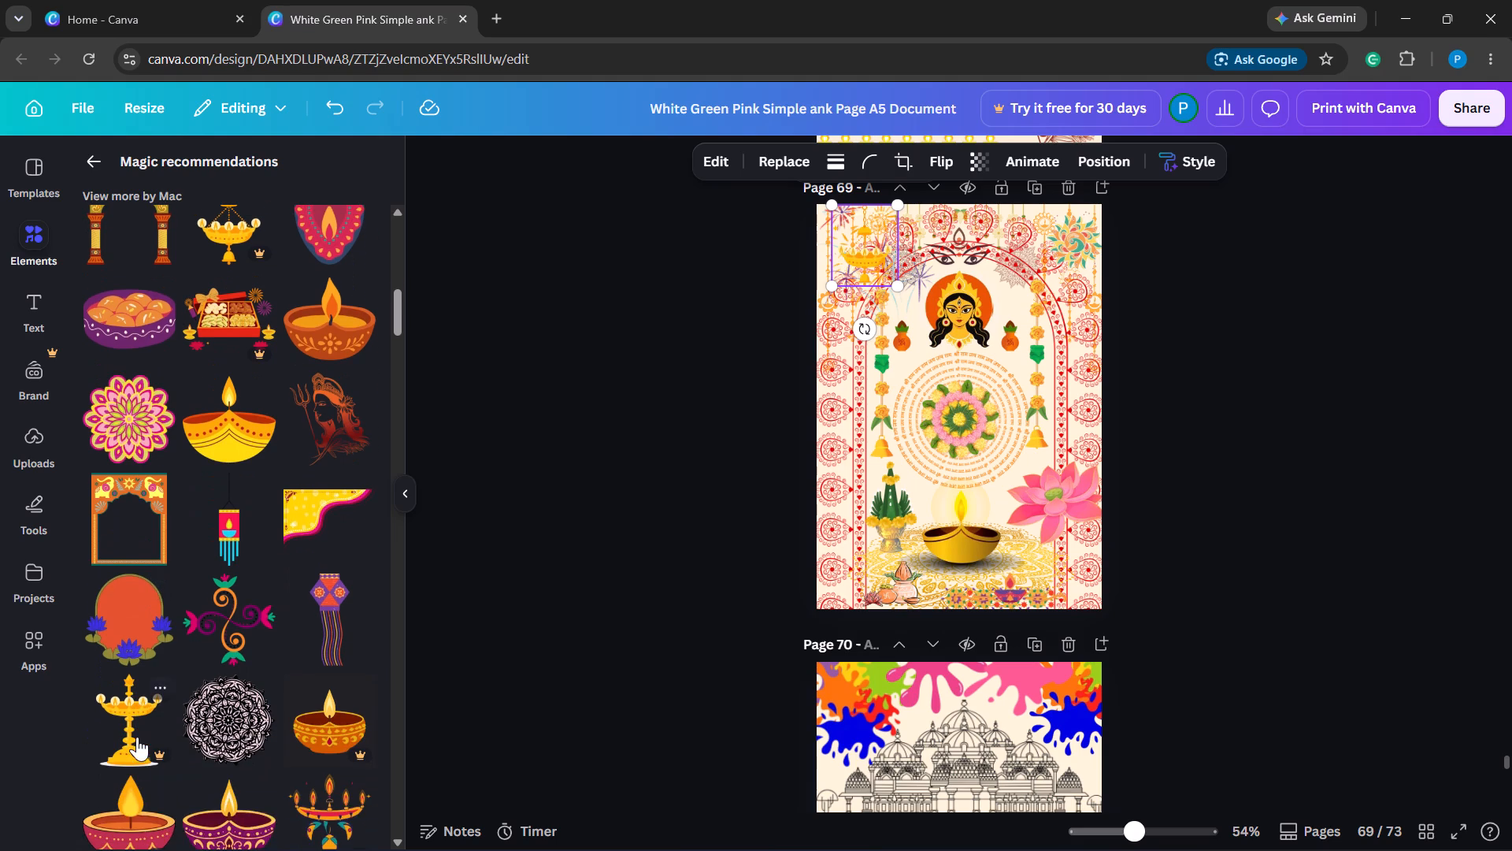
pyautogui.scroll(-1, 103, 850)
pyautogui.scroll(-2, 123, 730)
pyautogui.click(123, 730)
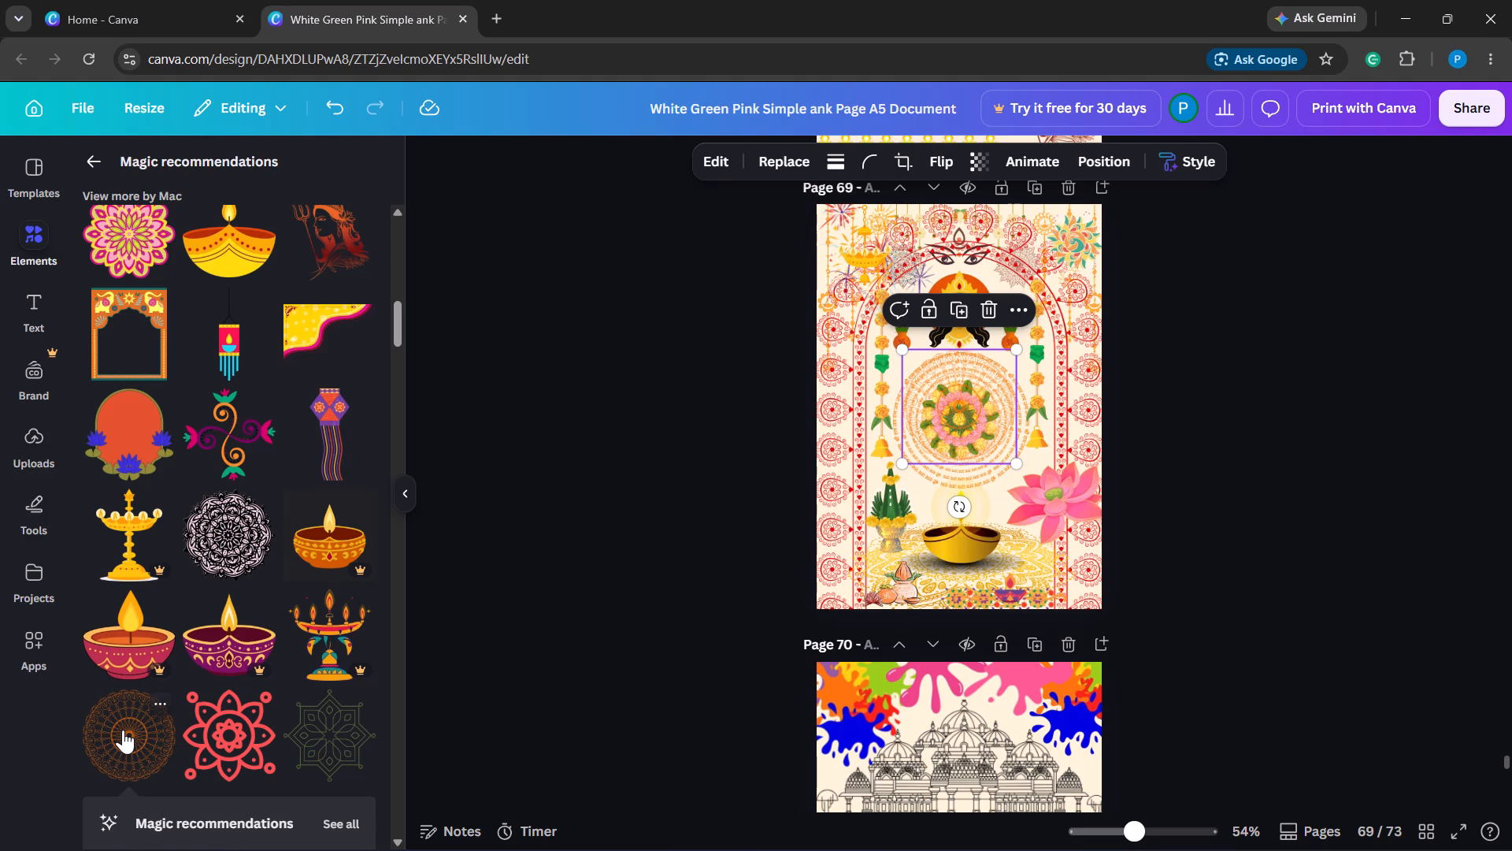
# Open the full set of recommendations related to the brown line mandala.
pyautogui.scroll(-3, 123, 730)
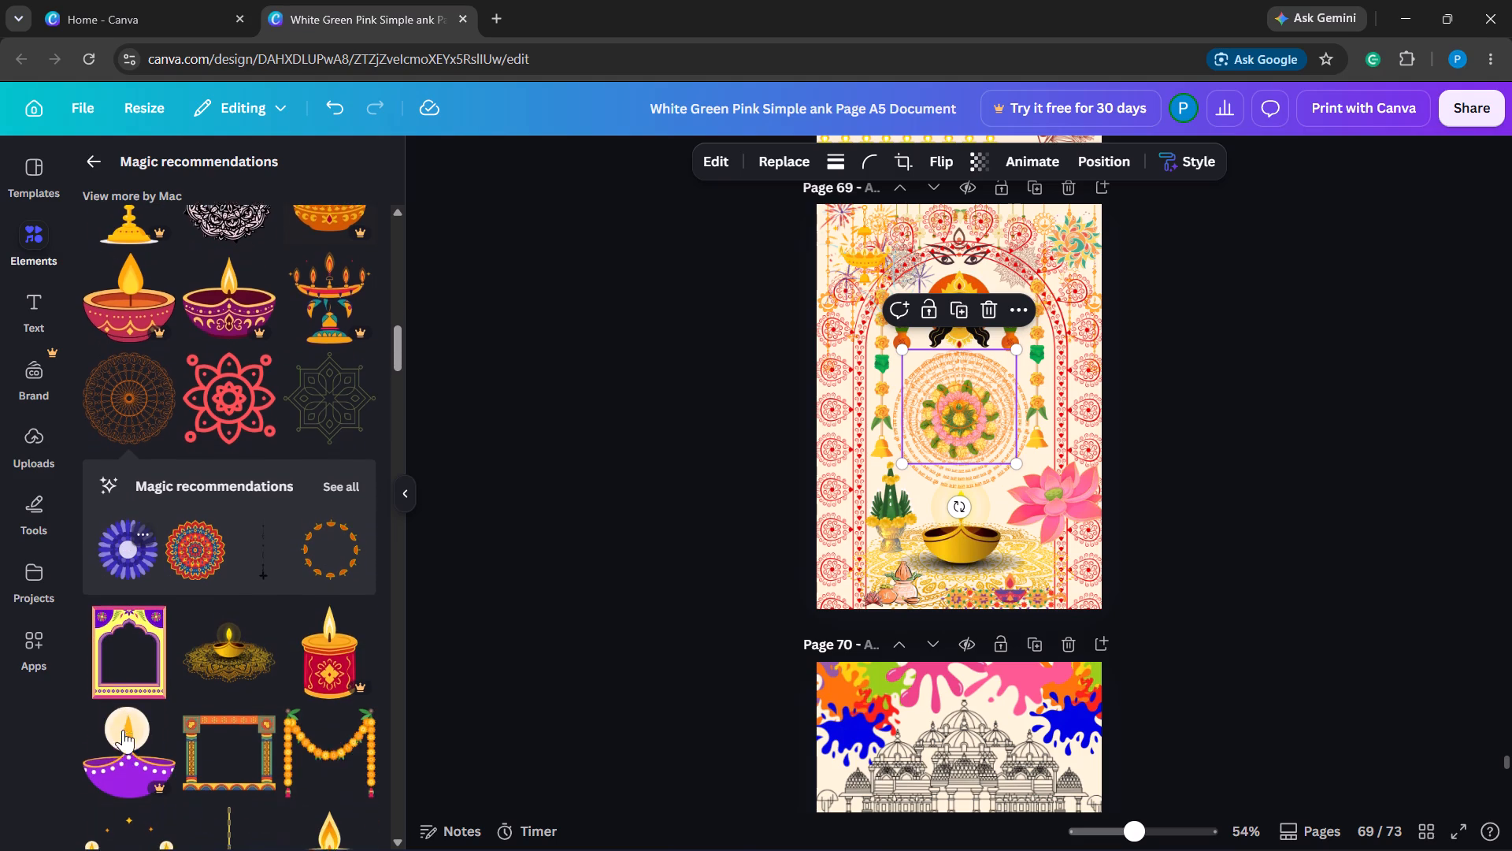
pyautogui.scroll(-1, 123, 730)
pyautogui.click(334, 481)
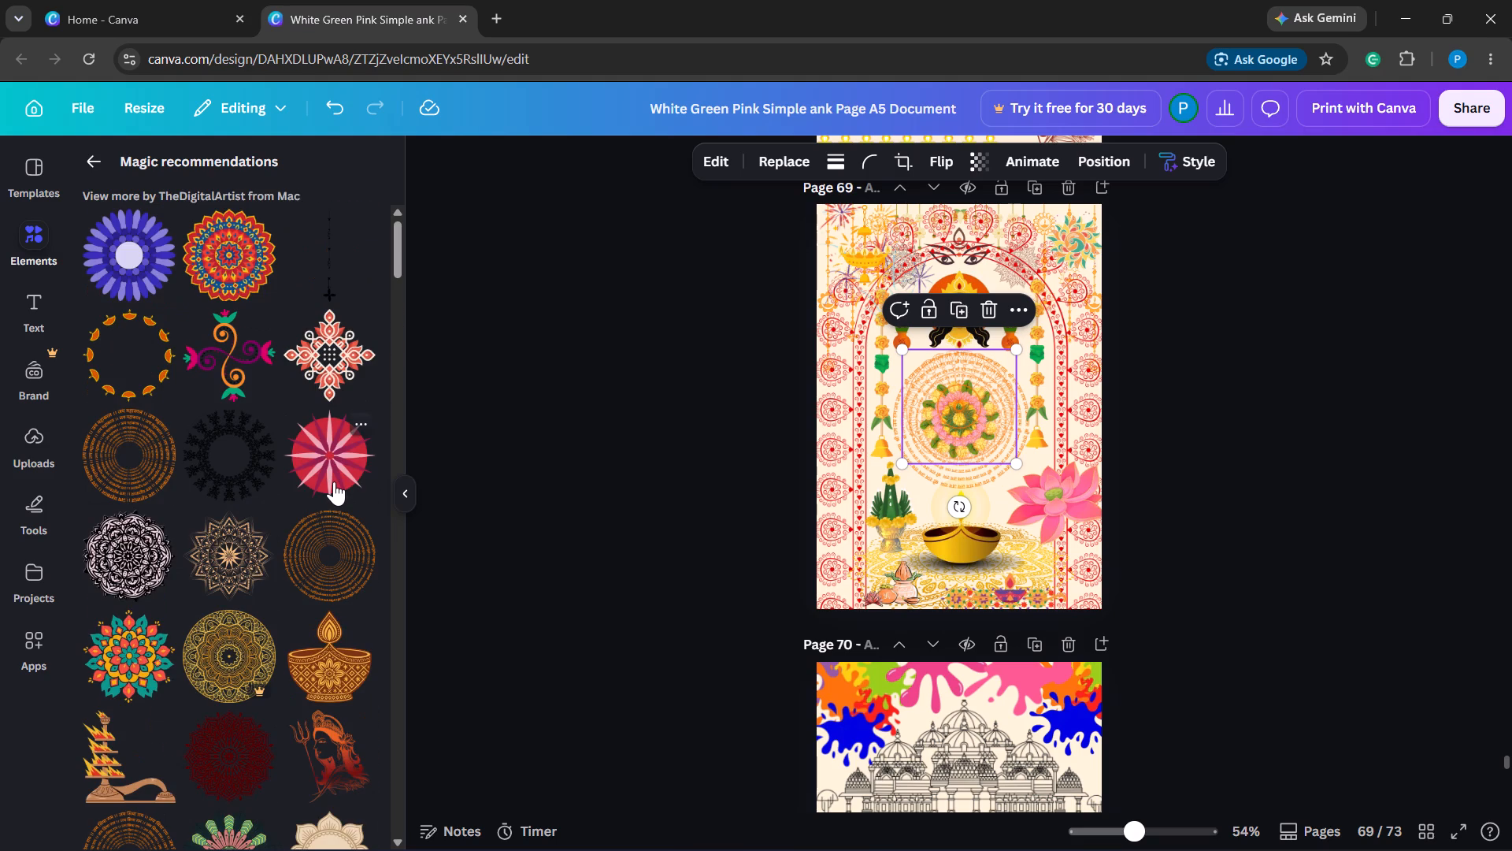
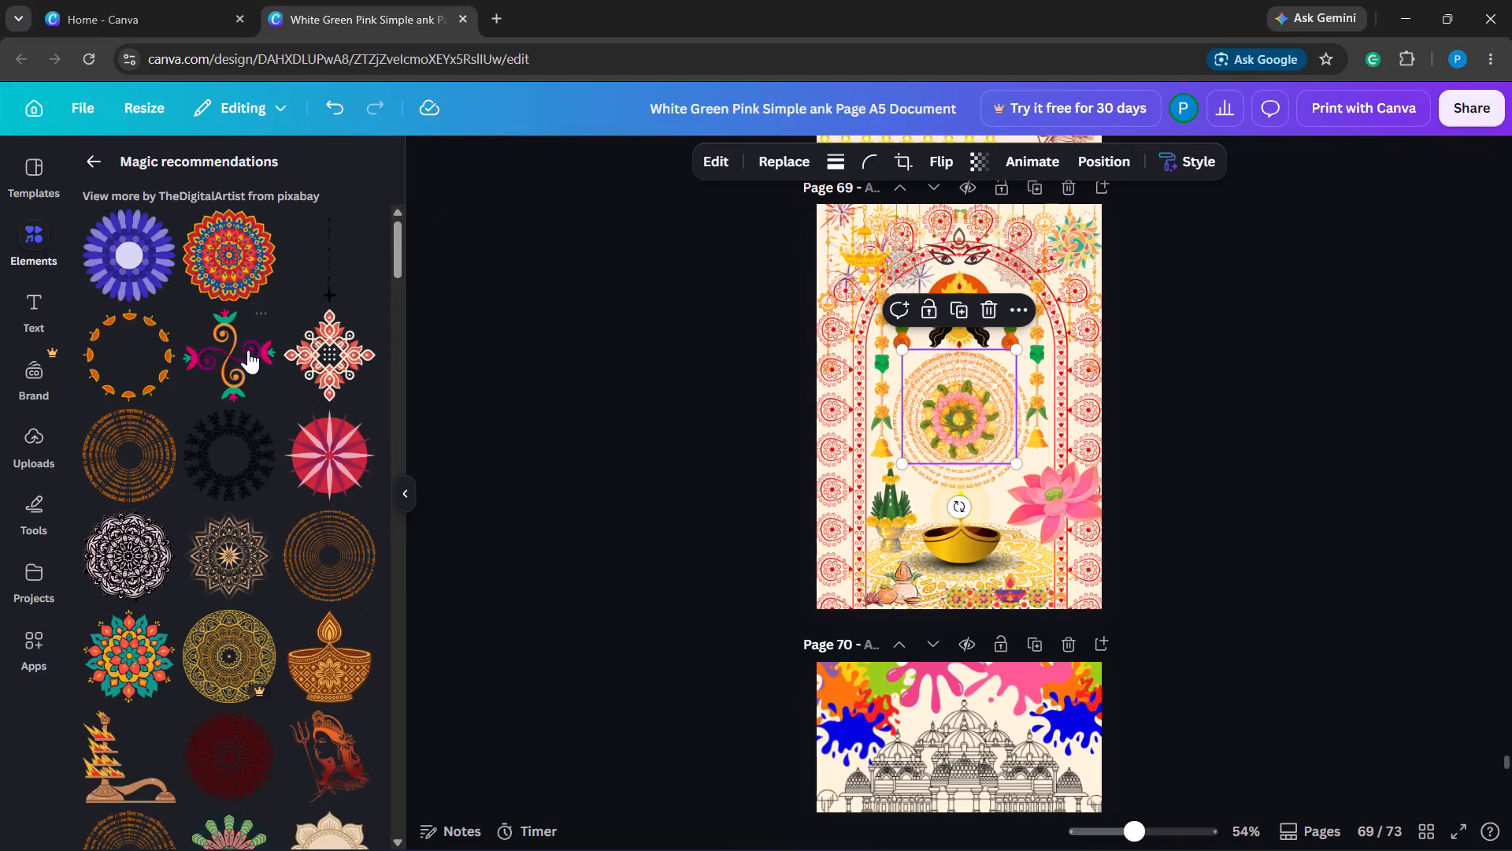
# Find the golden-orange line mandala with a central dot among the recommendations and add it to the centre of page 69.
pyautogui.scroll(-4, 248, 350)
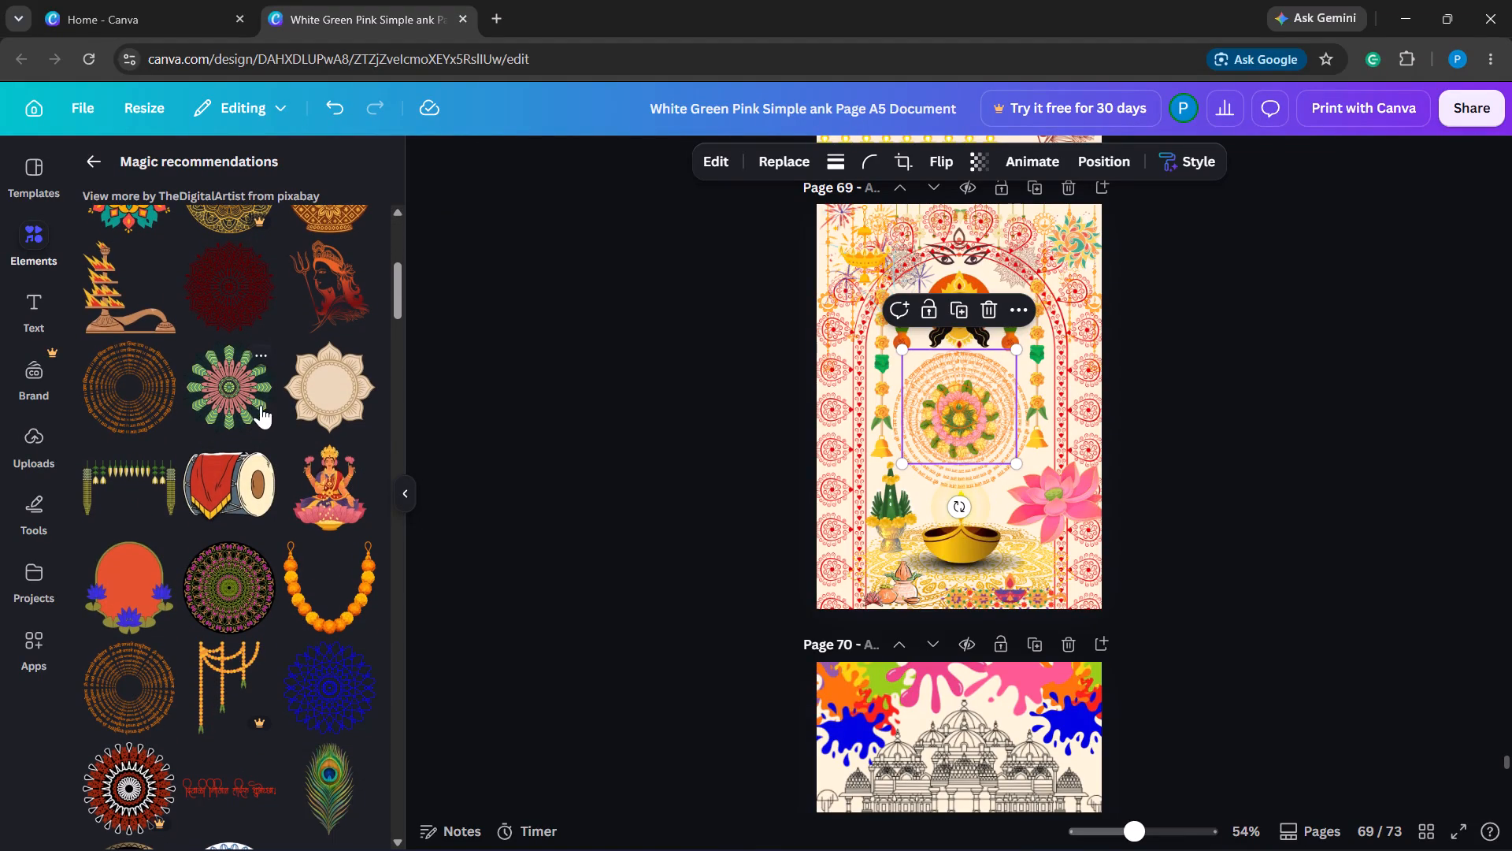
pyautogui.scroll(-6, 337, 548)
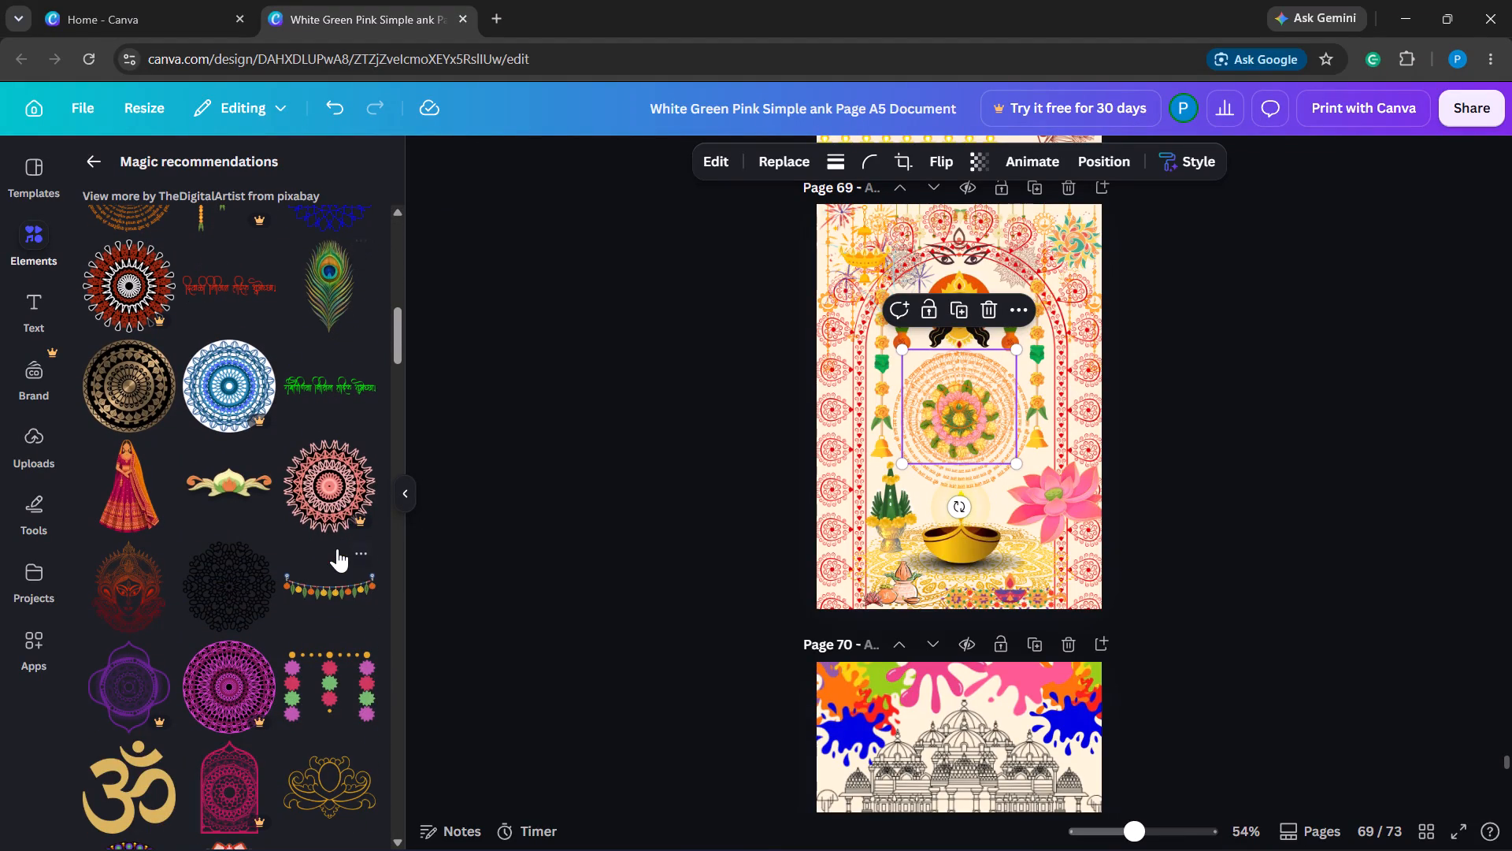
pyautogui.scroll(-8, 224, 460)
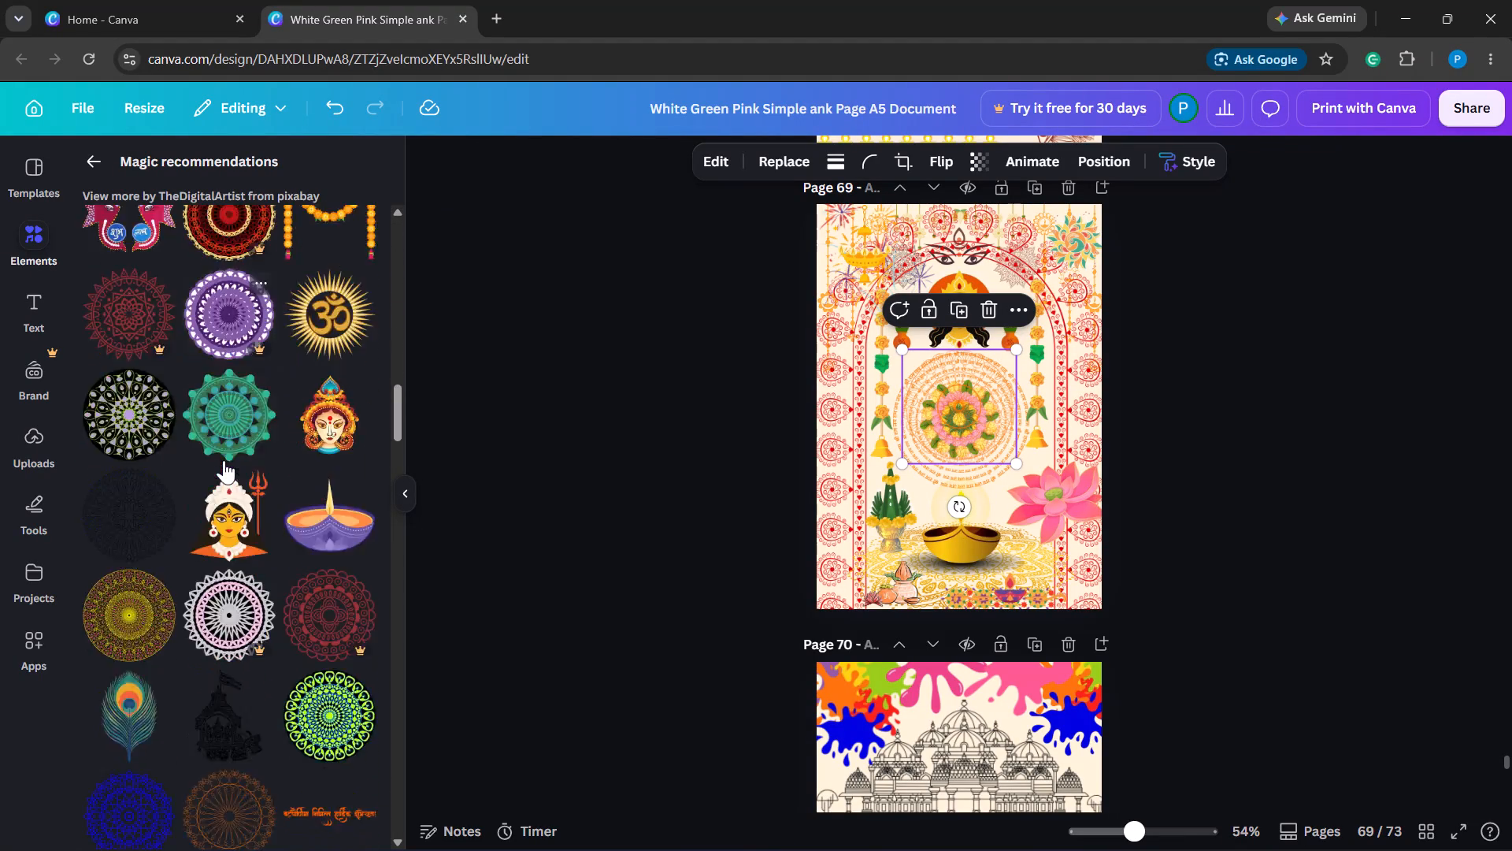
pyautogui.scroll(-11, 224, 460)
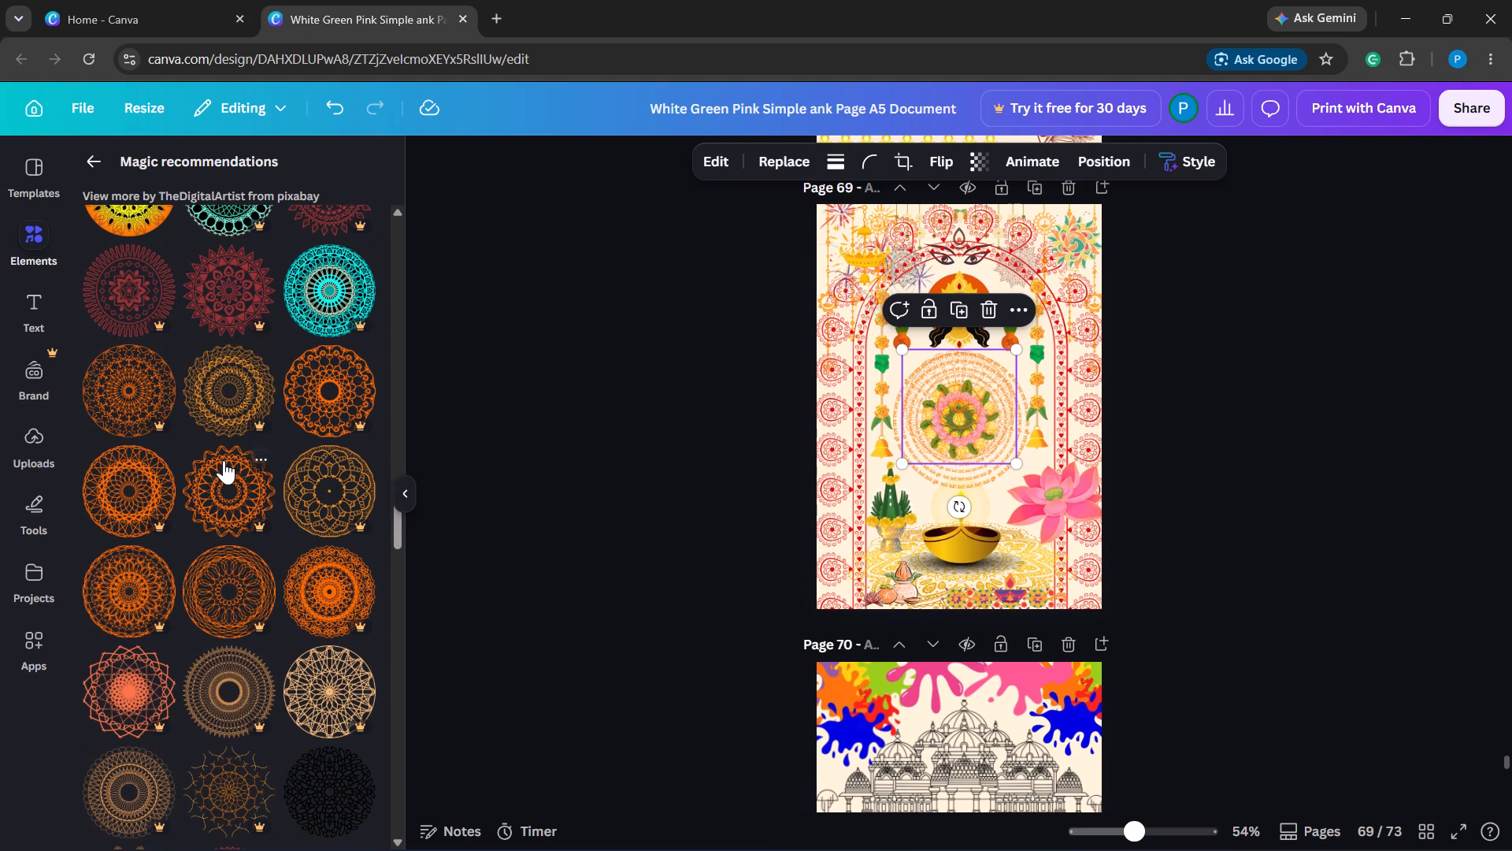
pyautogui.click(303, 482)
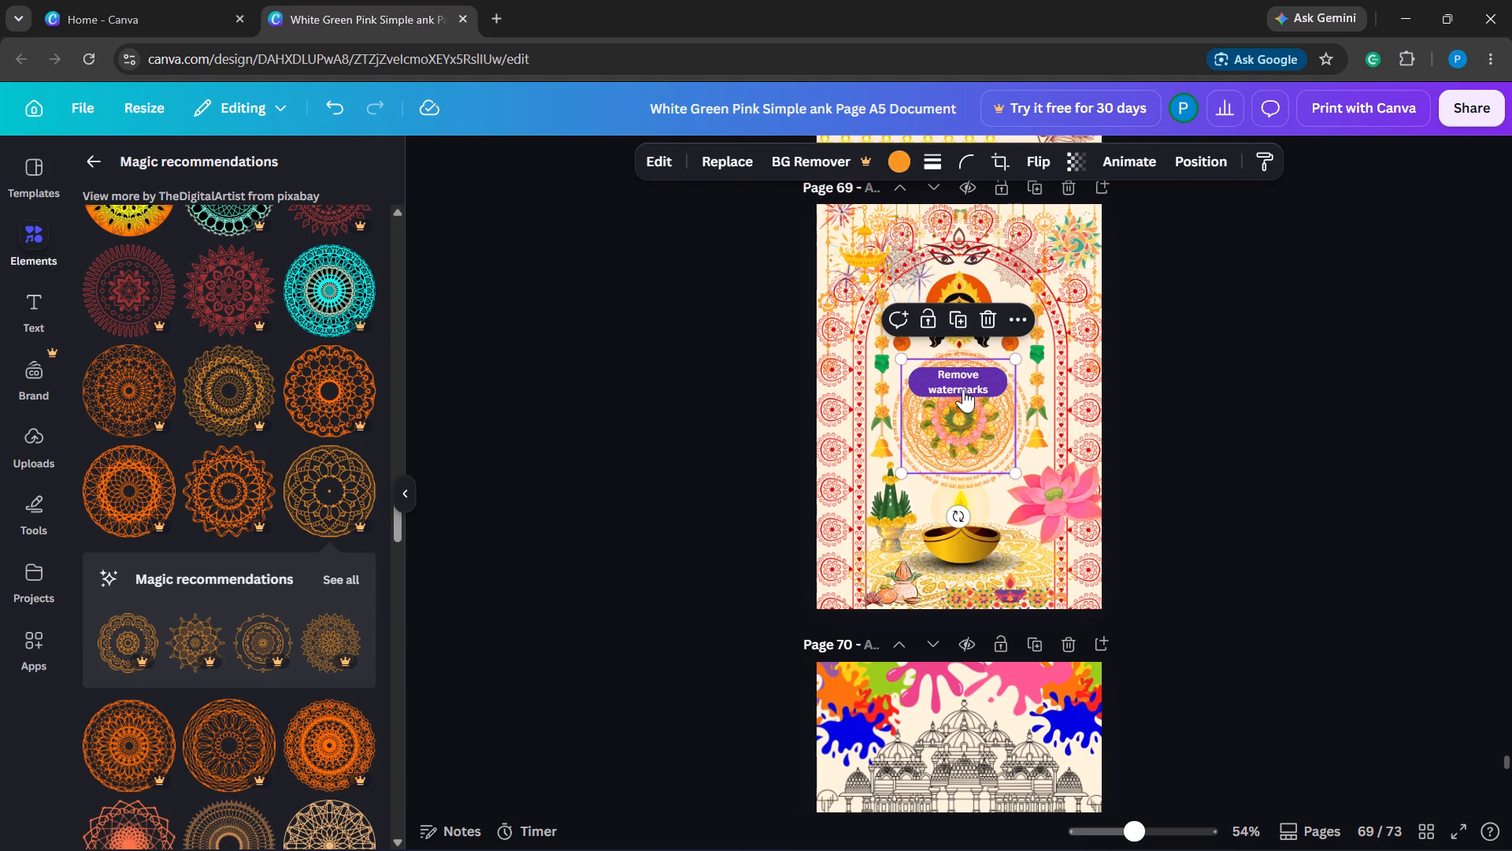
# Add the golden scrollwork corner ornament to page 69 and move it down off that page, past the start of page 70.
pyautogui.scroll(-8, 305, 703)
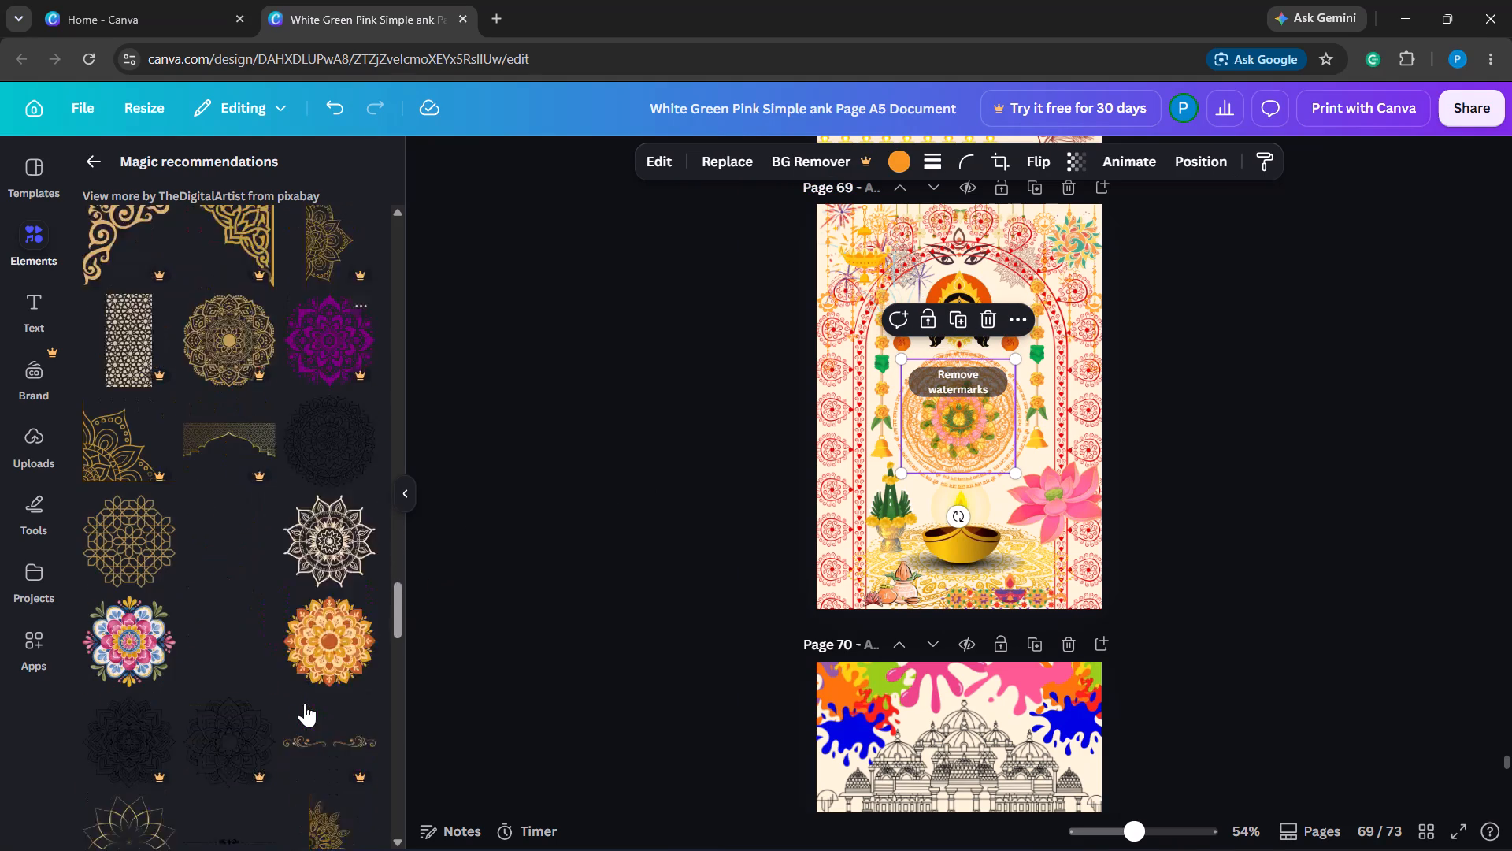
pyautogui.scroll(-2, 305, 703)
pyautogui.scroll(5, 305, 703)
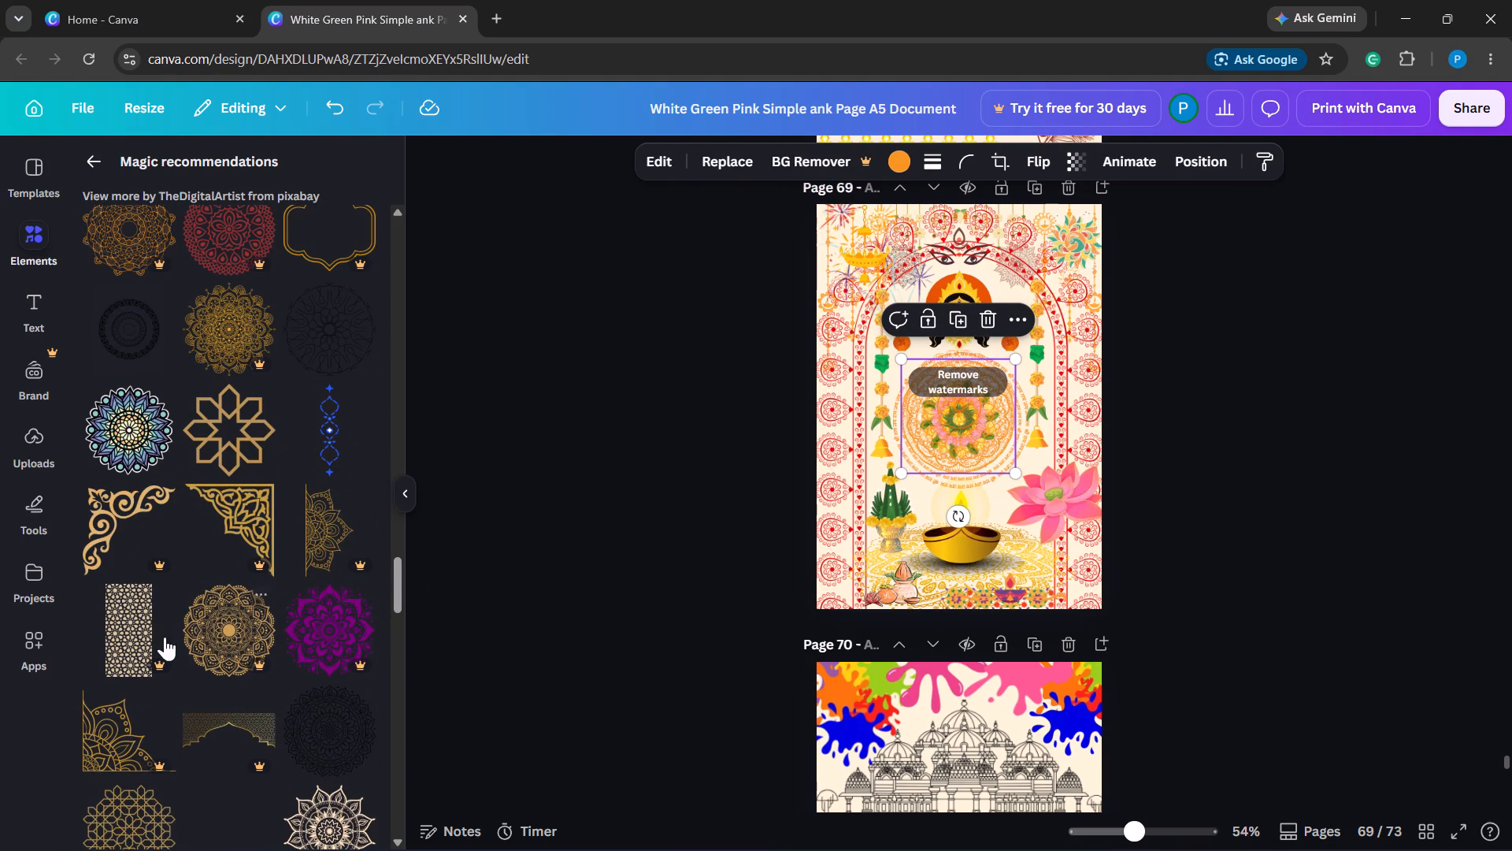
pyautogui.click(116, 541)
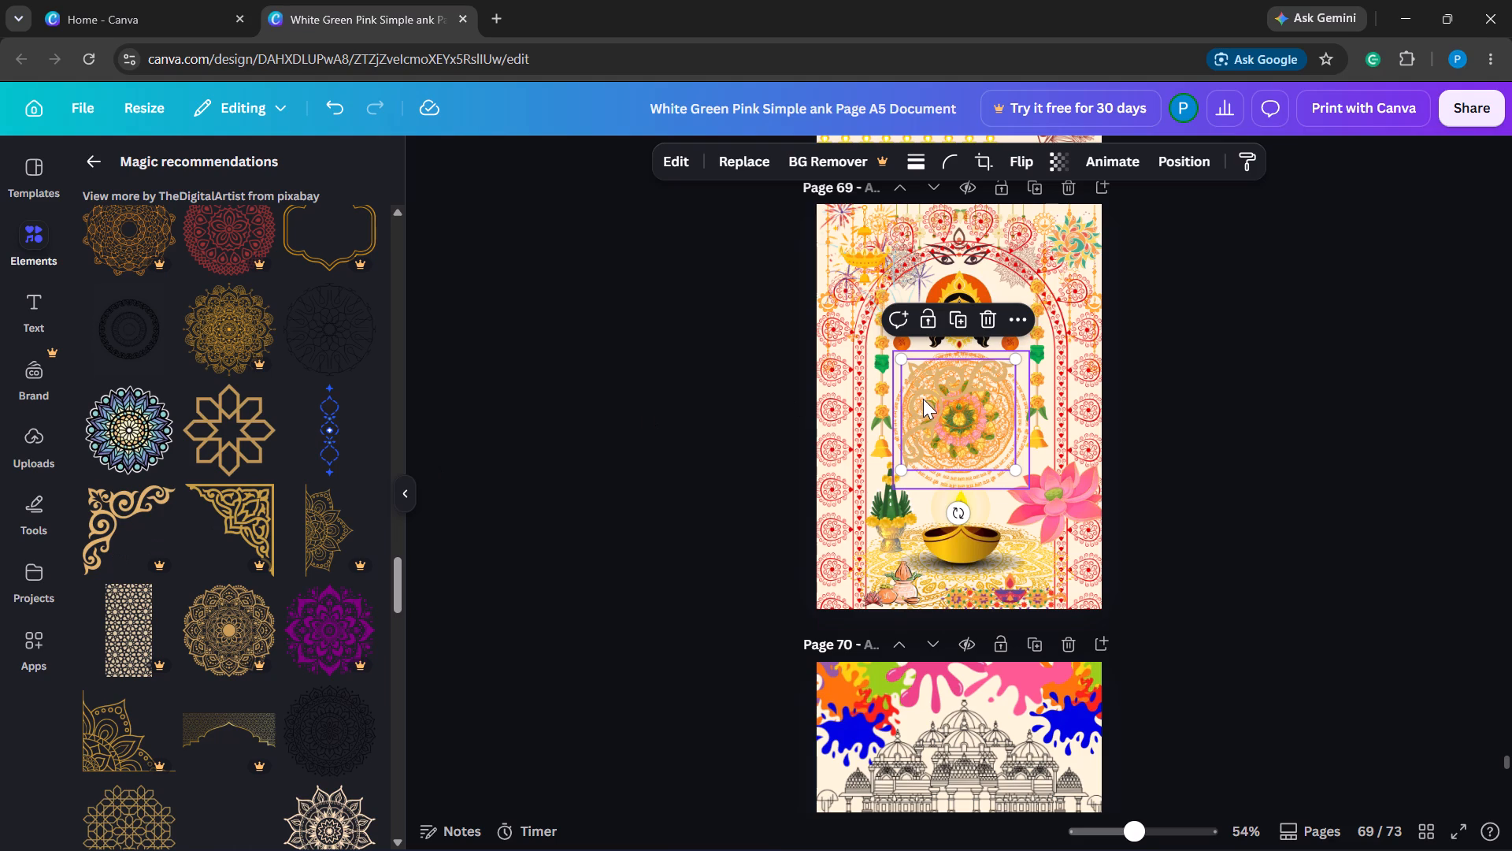
pyautogui.moveTo(923, 399); pyautogui.dragTo(843, 397)
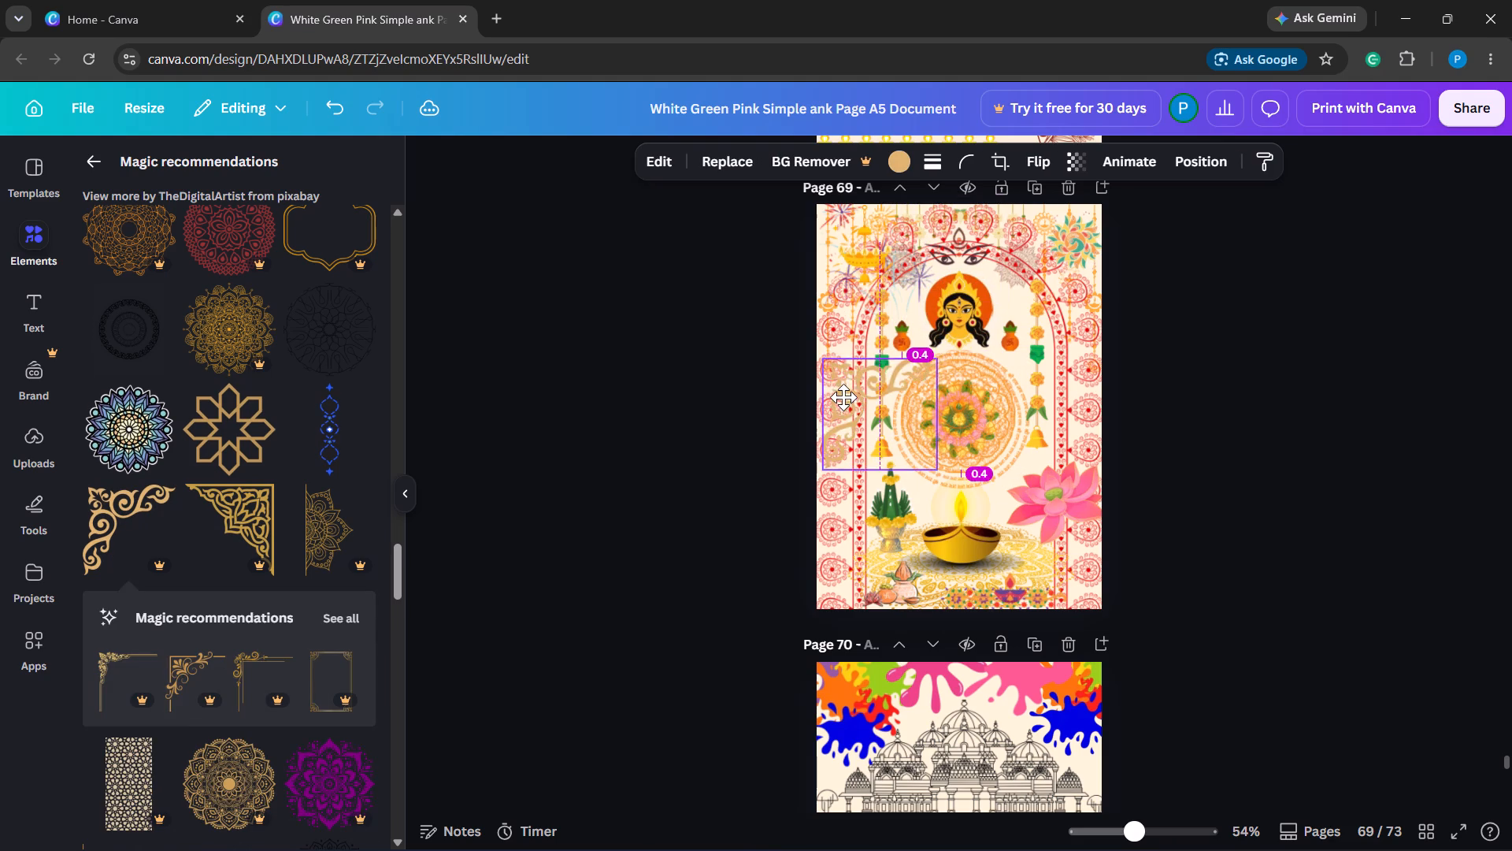
pyautogui.moveTo(843, 397); pyautogui.dragTo(843, 819)
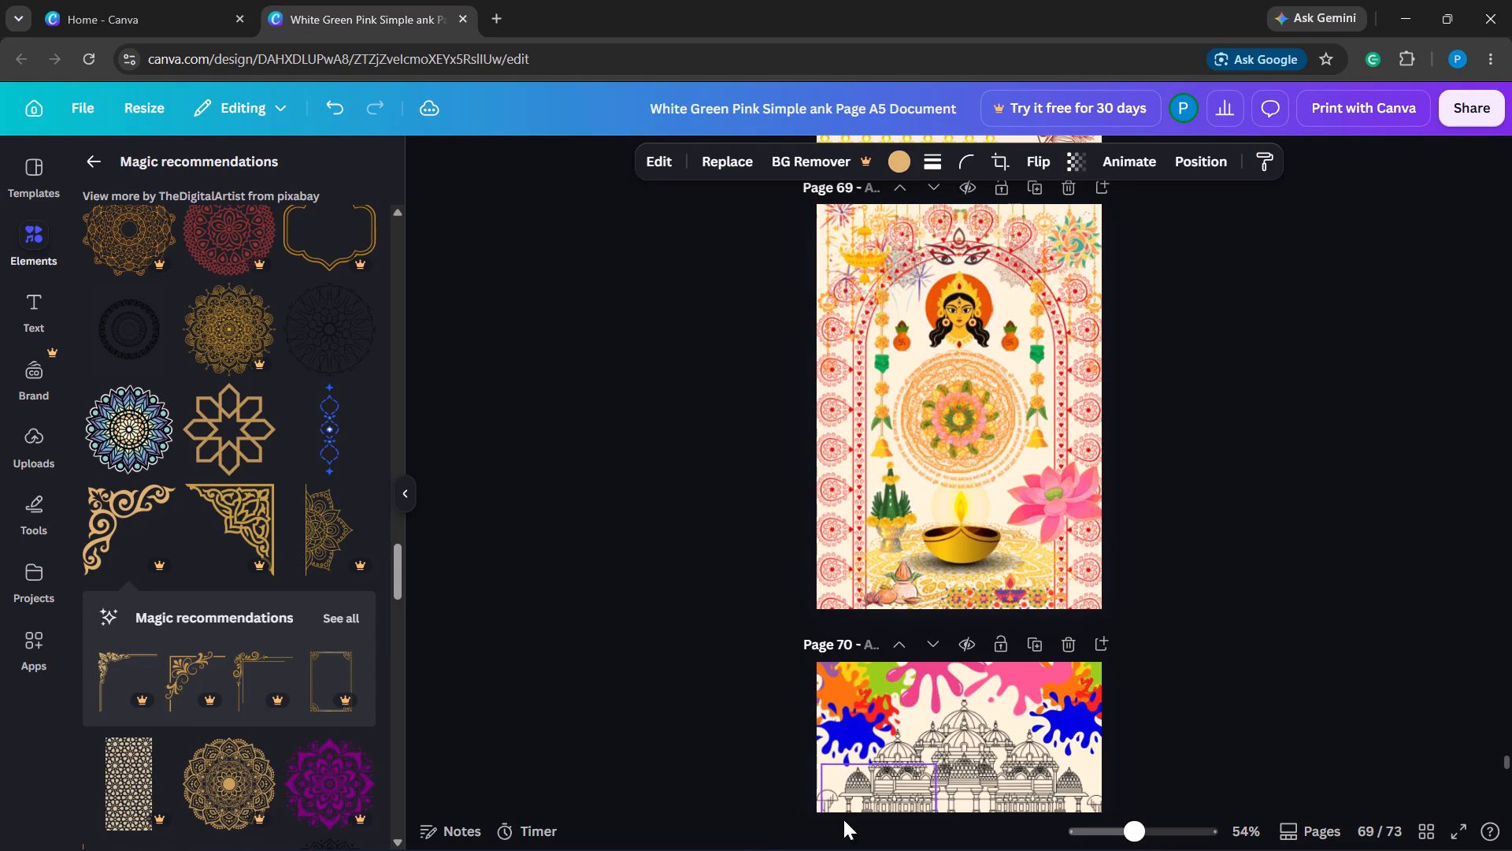
pyautogui.moveTo(843, 819); pyautogui.dragTo(843, 850)
# Add a new blank page at the end of the document, after the playground page 73.
pyautogui.scroll(-9, 758, 704)
pyautogui.scroll(1, 758, 704)
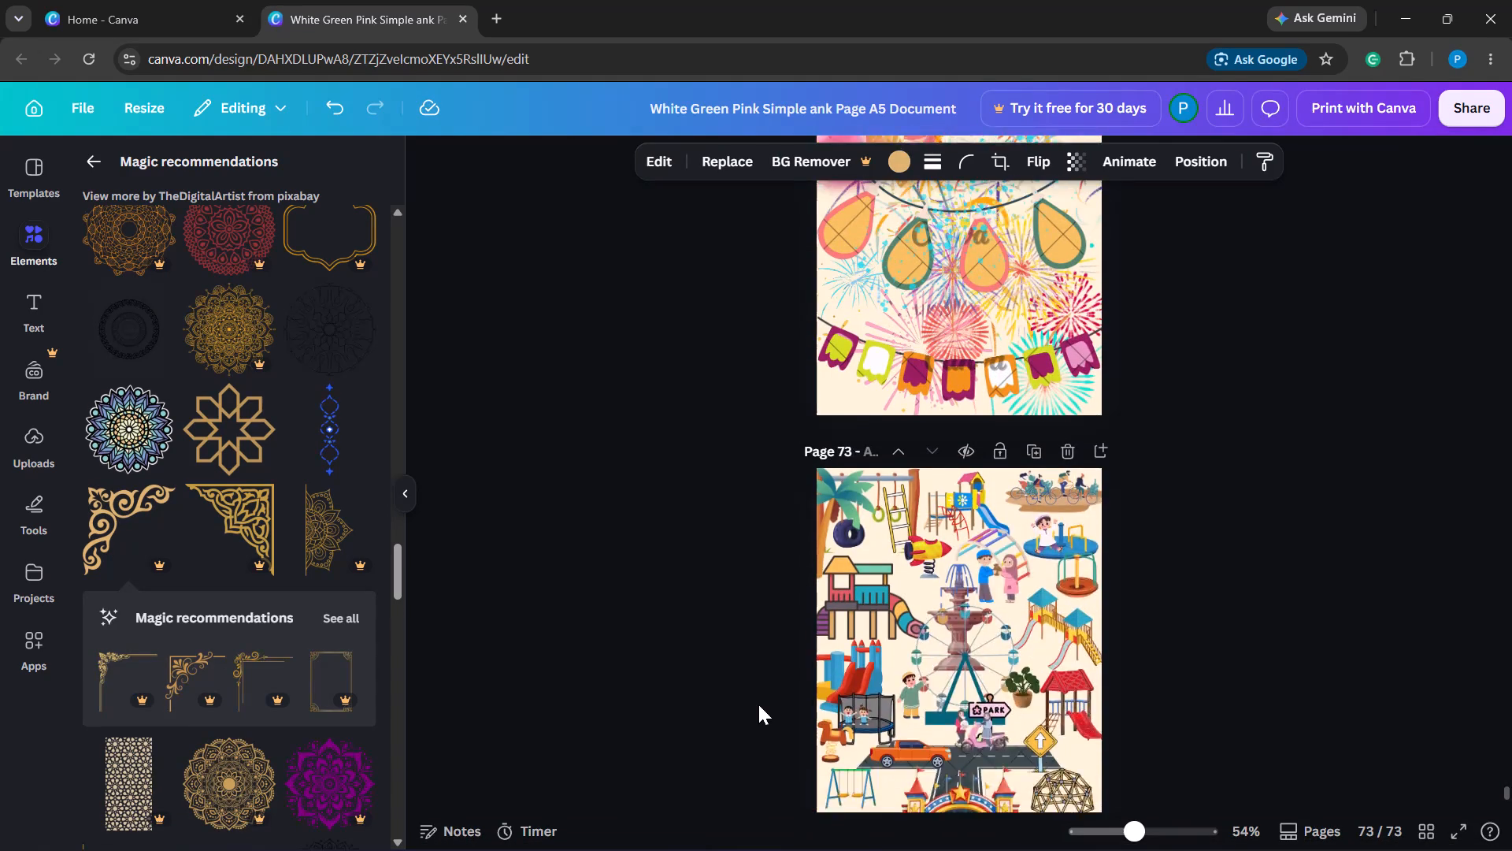
pyautogui.scroll(1, 758, 704)
pyautogui.scroll(-9, 758, 704)
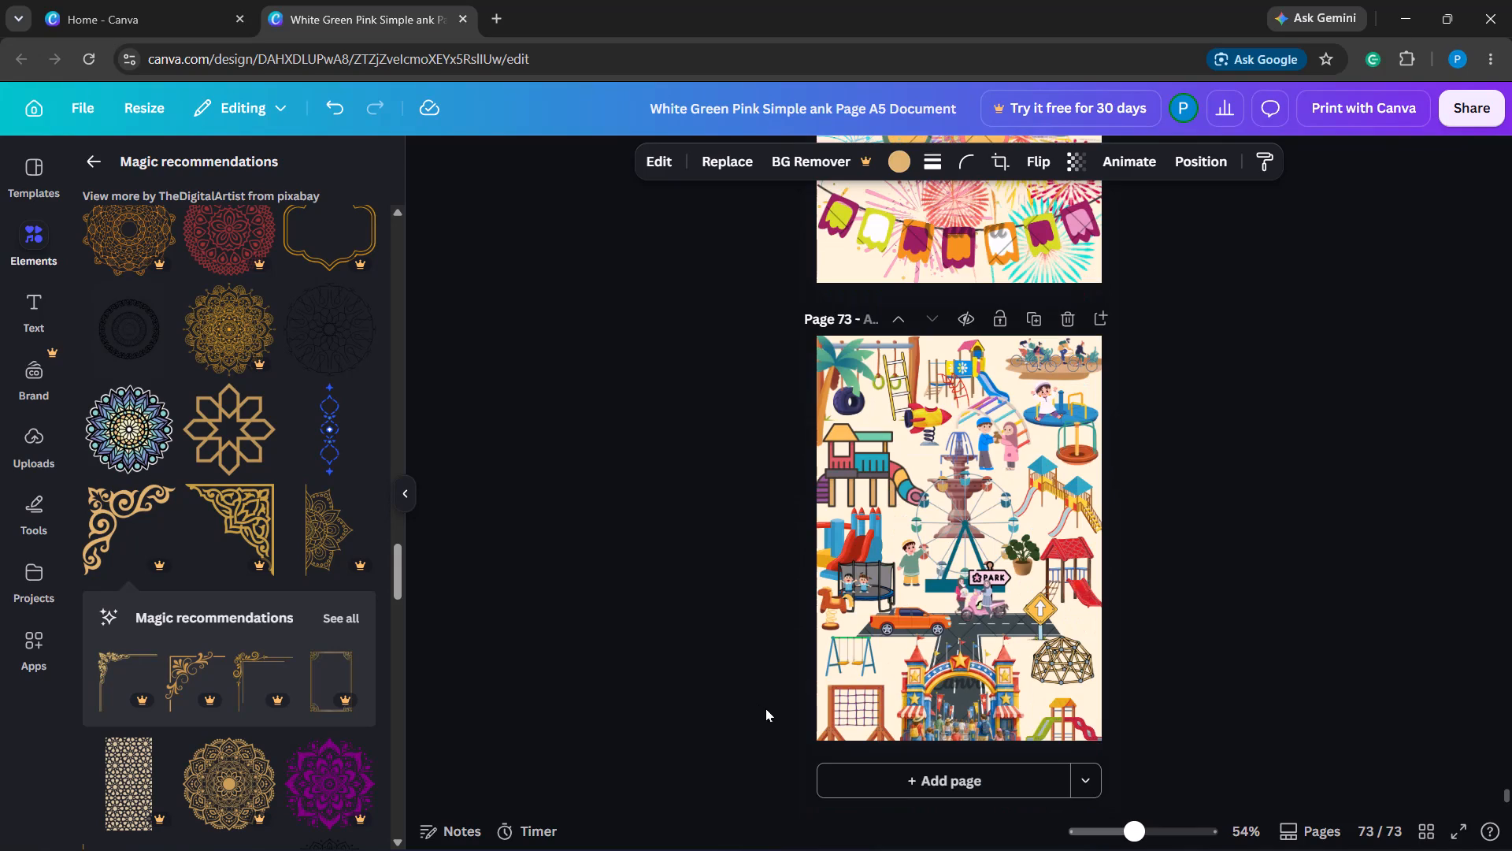
pyautogui.click(853, 770)
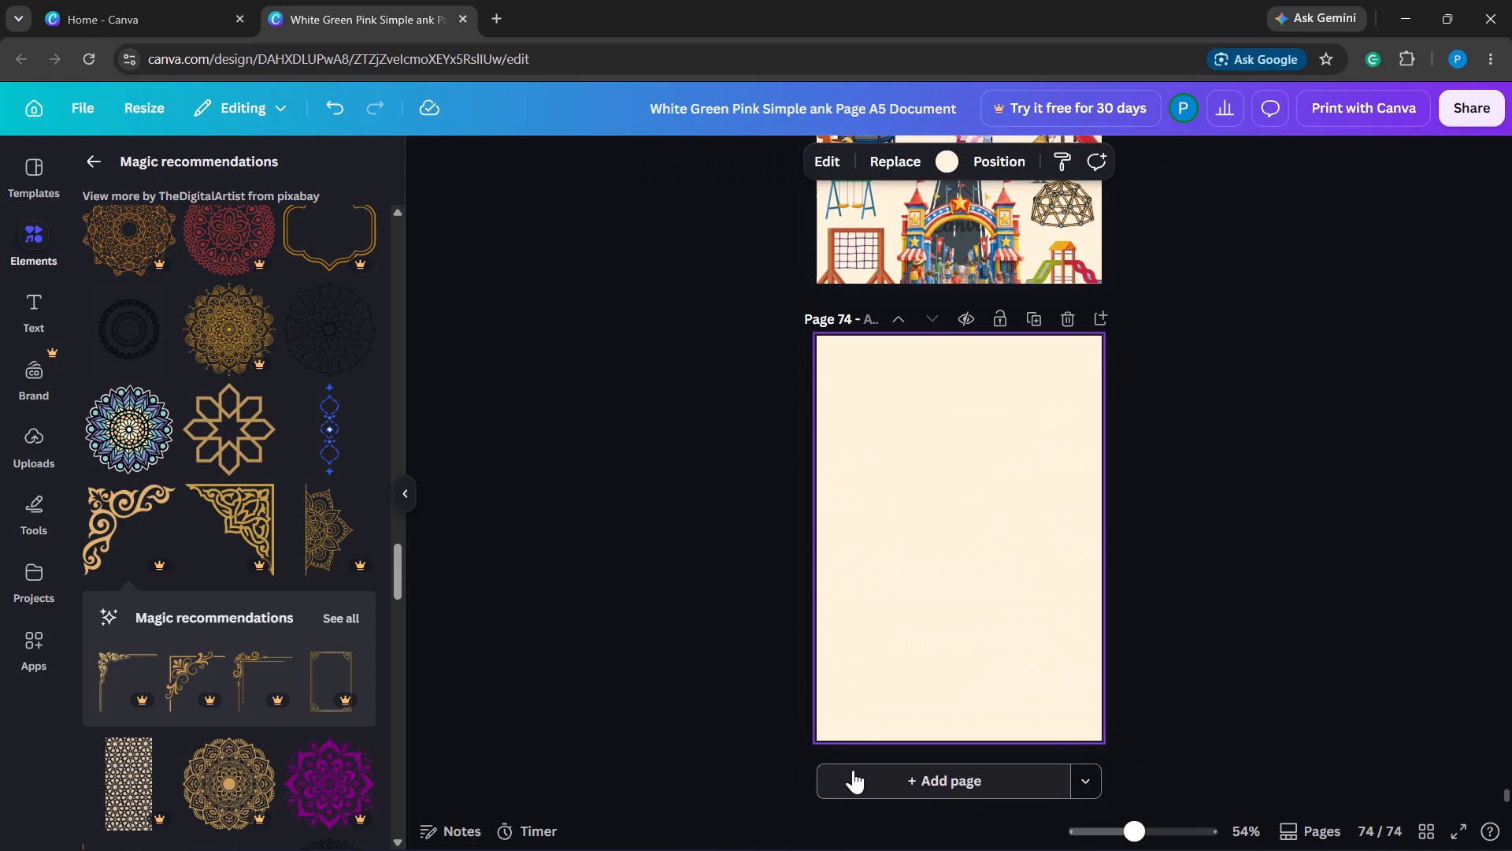